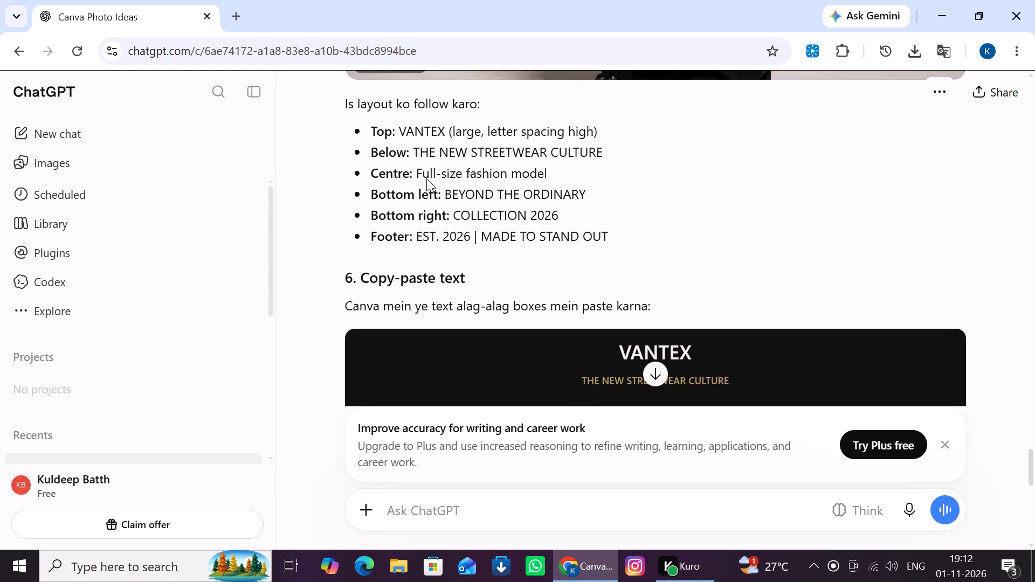
In a new browser tab, search Google for "canva photo editor", open Canva's result and go to the Canva home page.
left_click(238, 20)
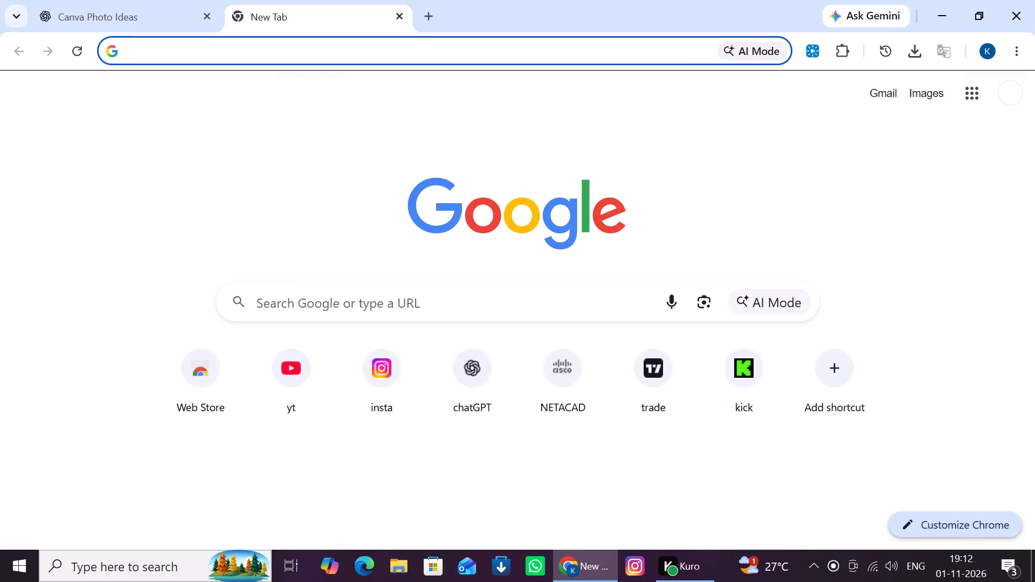
left_click(319, 303)
left_click(323, 334)
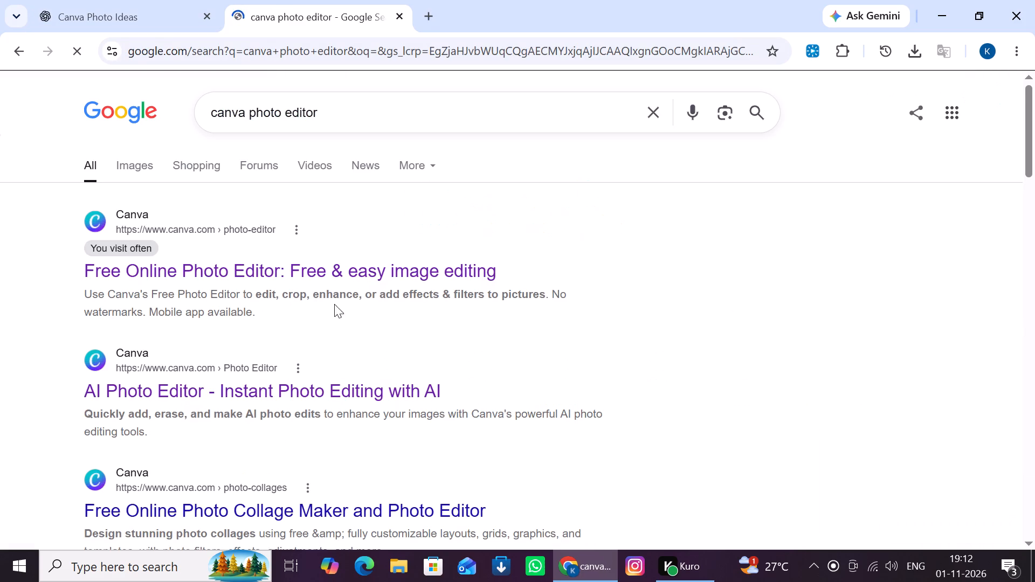
left_click(121, 215)
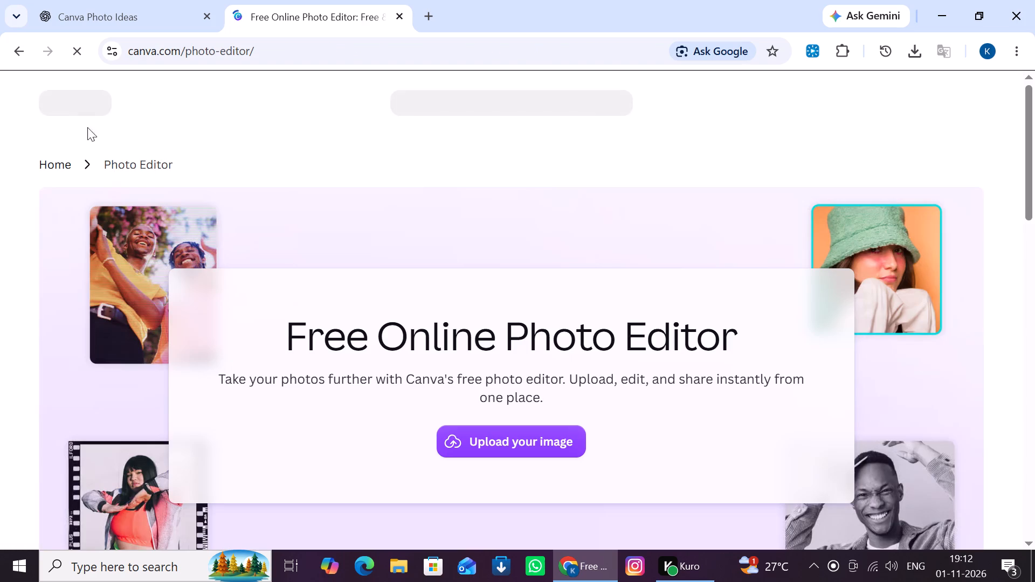
left_click(72, 99)
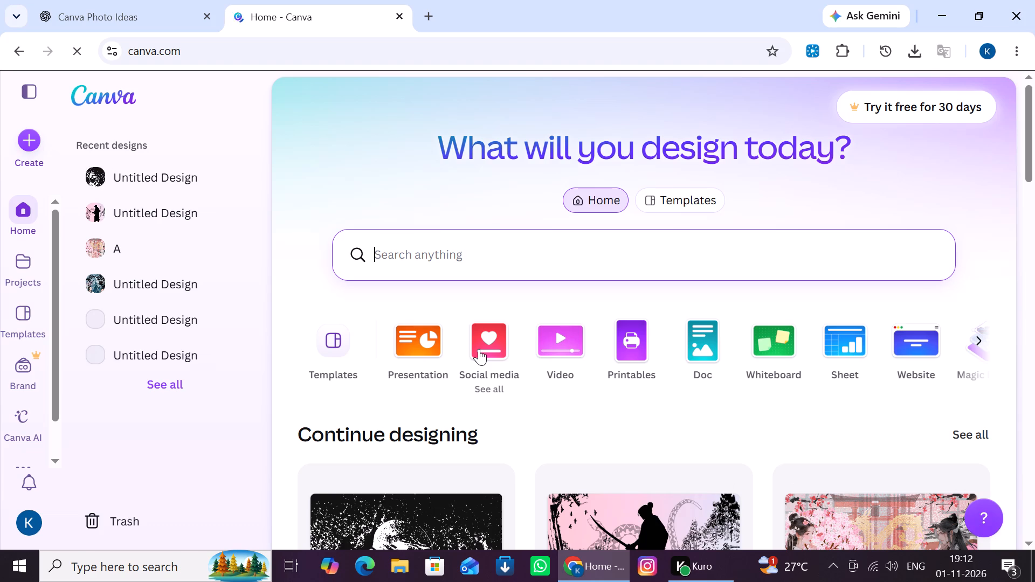
Create a new blank Instagram Story design from the popular social media formats.
left_click(479, 349)
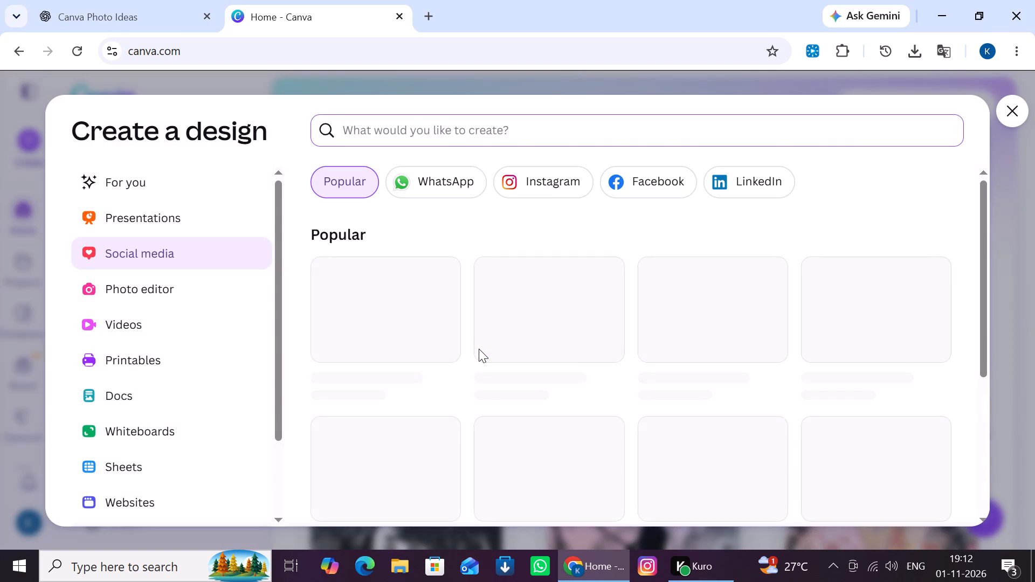
left_click(695, 305)
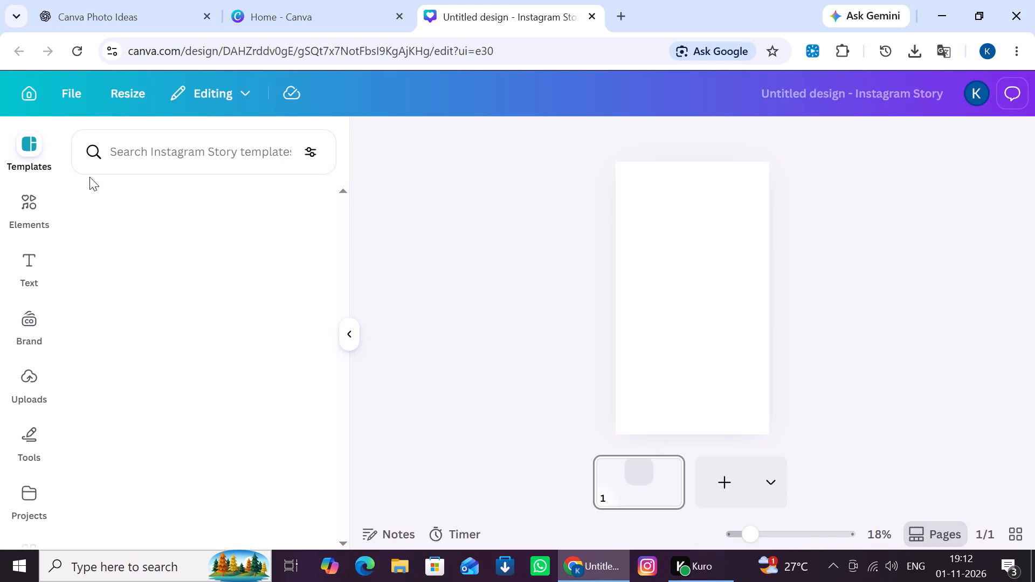
Browse the recently used elements, and search the elements library for "black background".
left_click(34, 203)
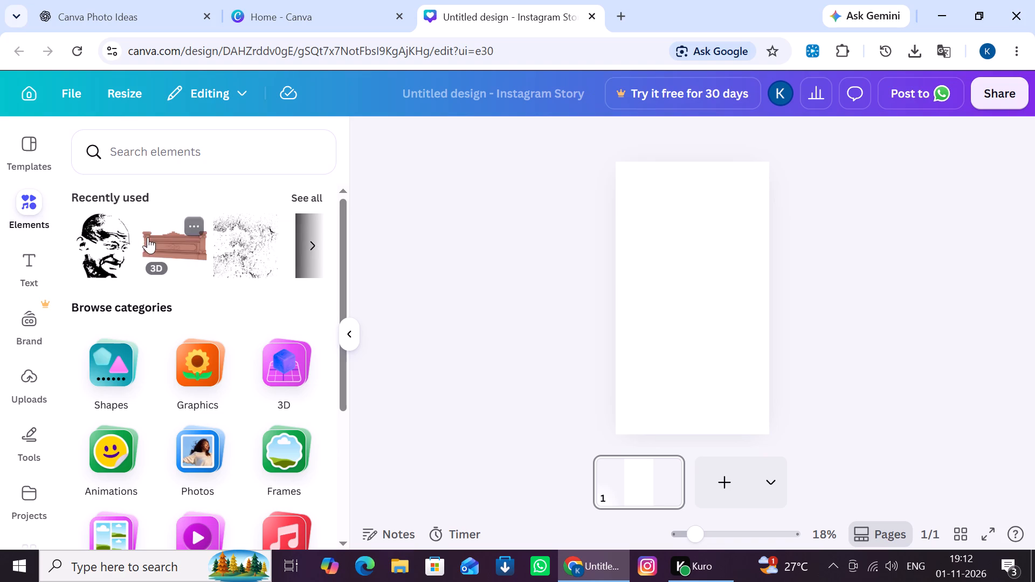
left_click(310, 241)
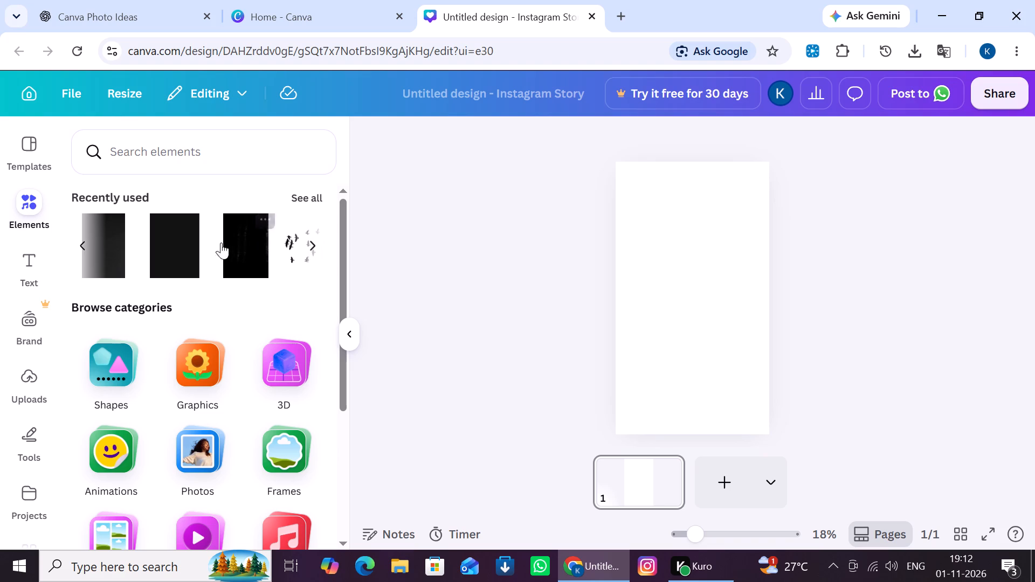
left_click(314, 246)
left_click(314, 246)
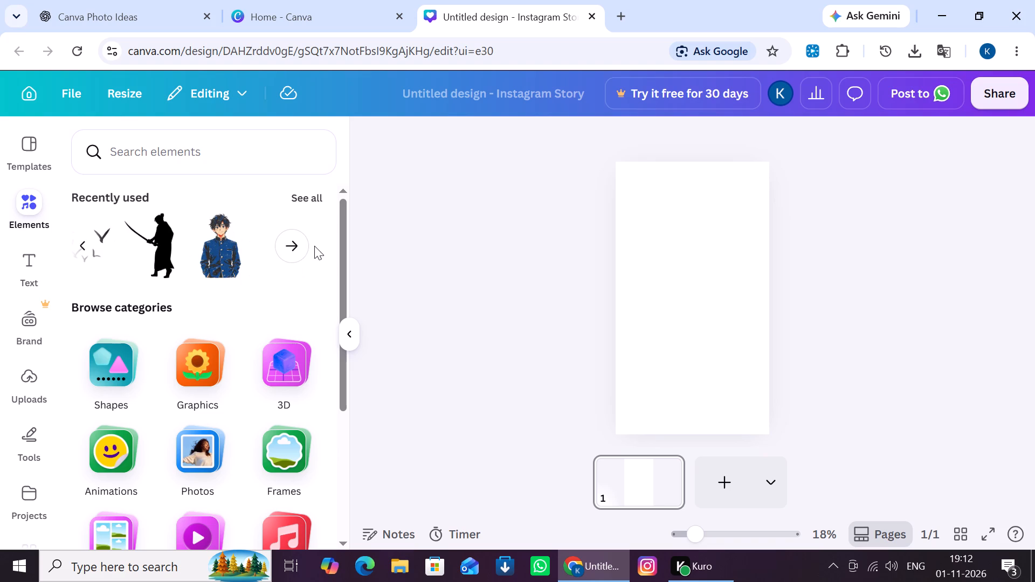
left_click(163, 154)
left_click(169, 362)
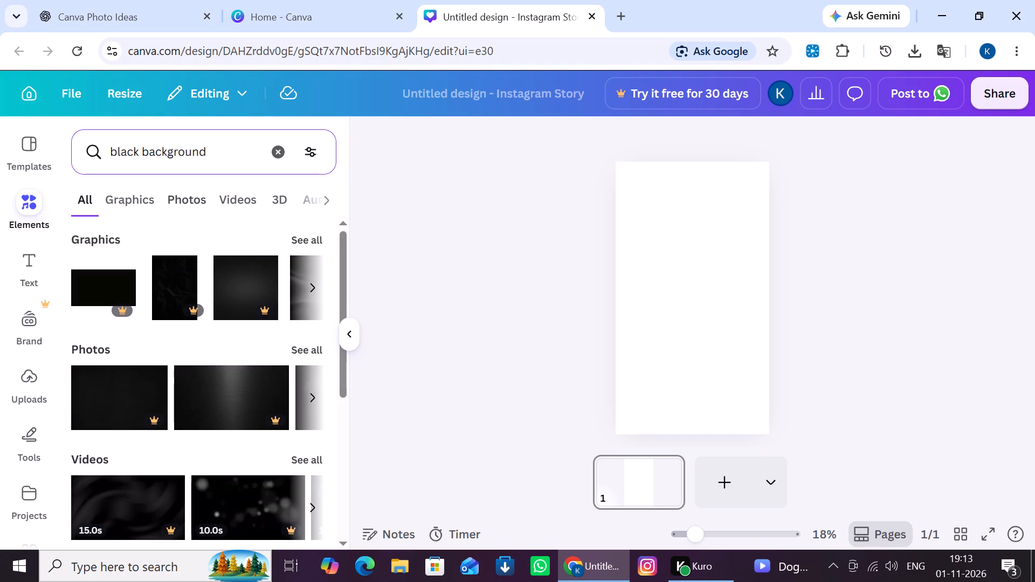
Search Canva's elements for "soft background".
left_click_drag(140, 150, 95, 151)
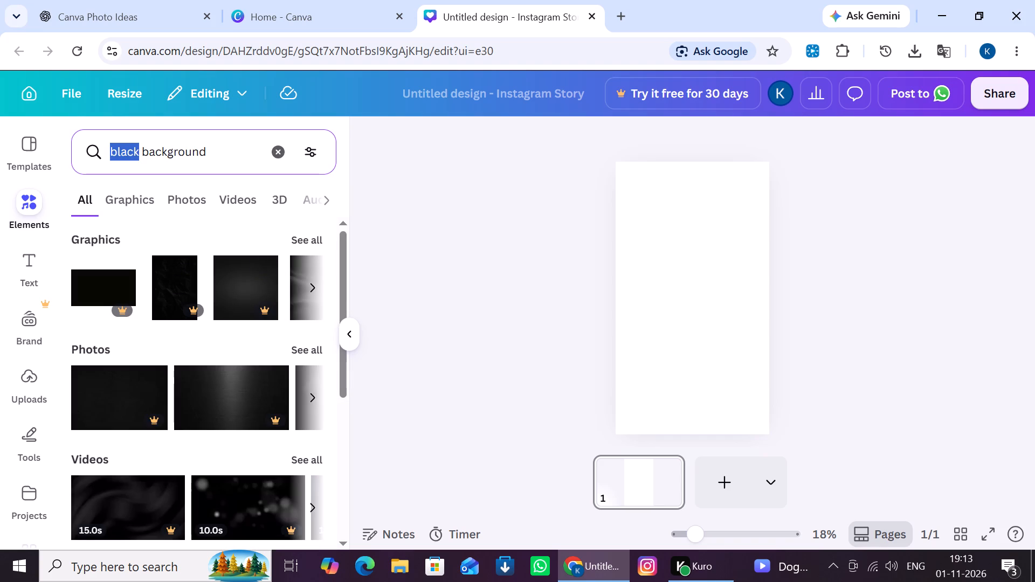
key("BackSpace")
type("soft")
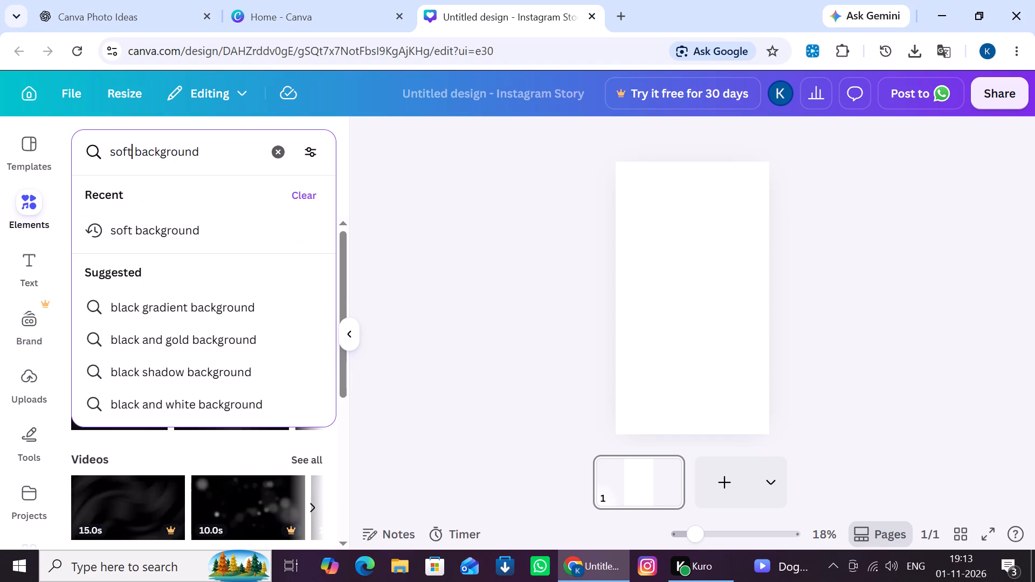
key("Return")
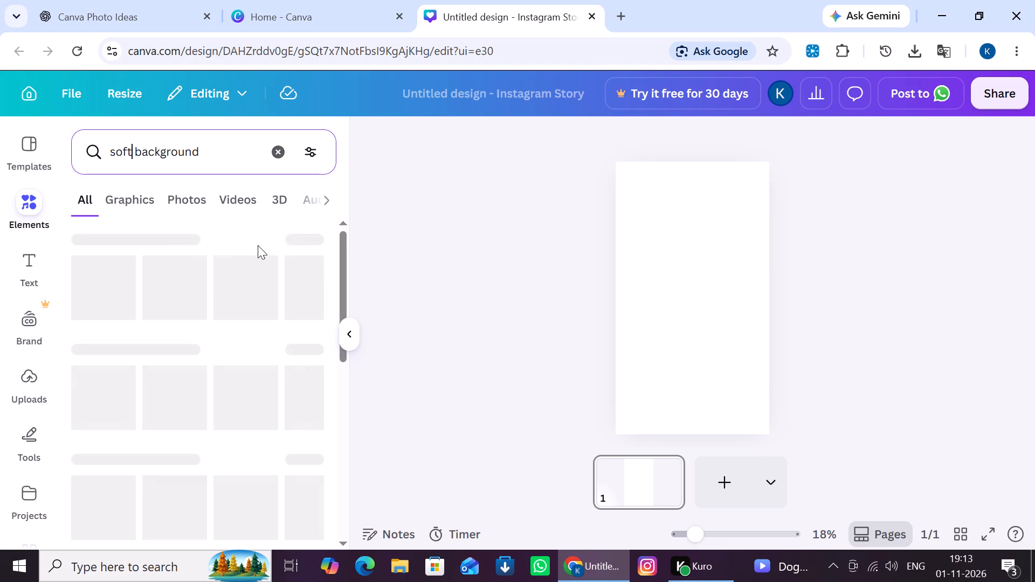
Find the pale blue-to-white gradient among the soft background graphics and add it to the blank story page.
left_click(325, 200)
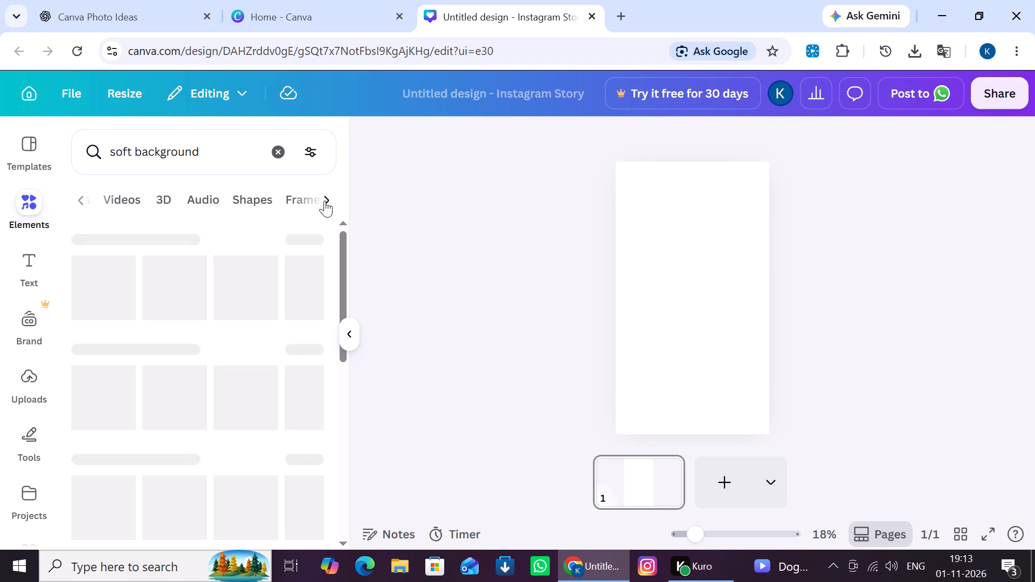
left_click(120, 199)
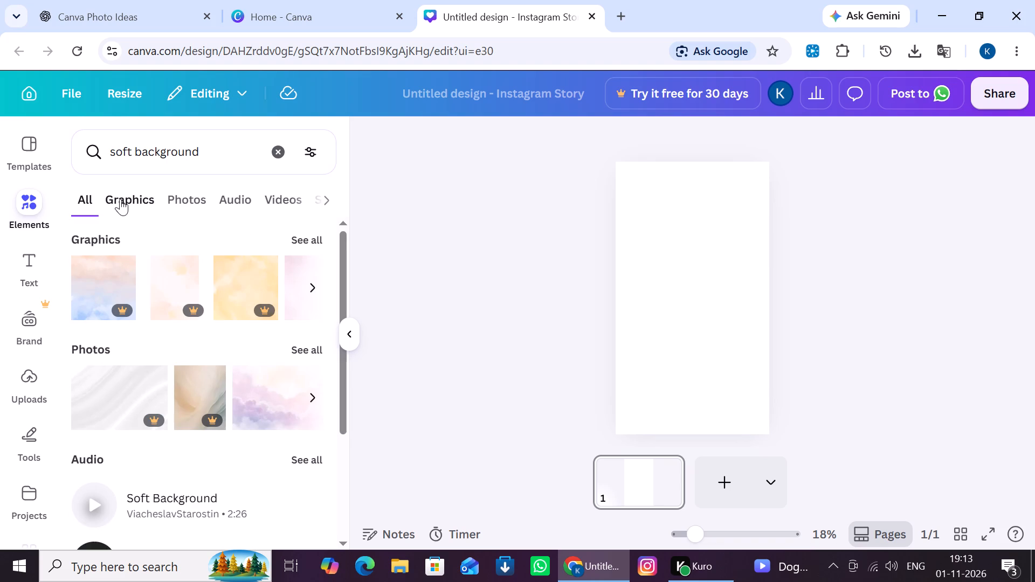
scroll(190, 378, "down", 4)
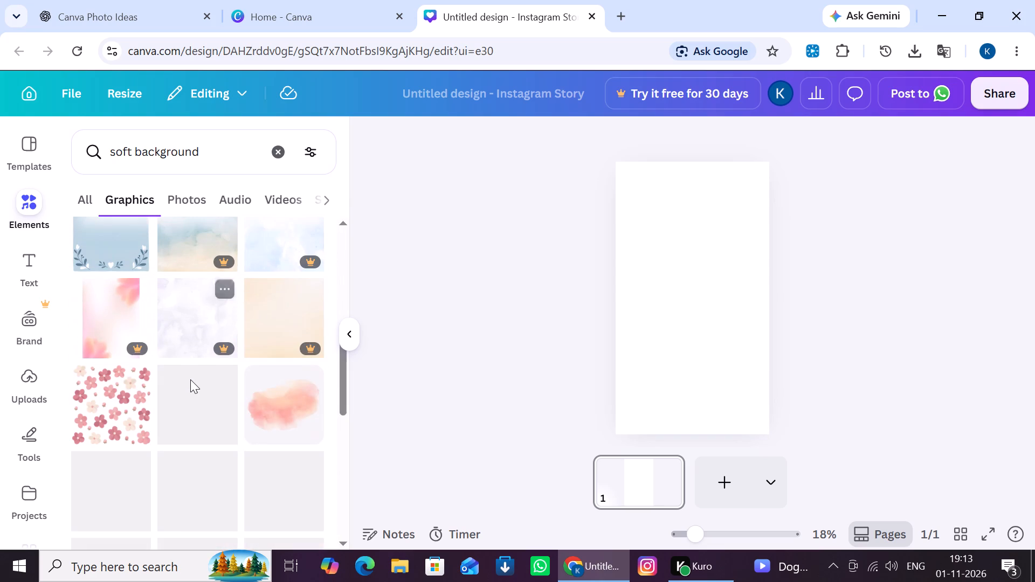
scroll(190, 382, "down", 2)
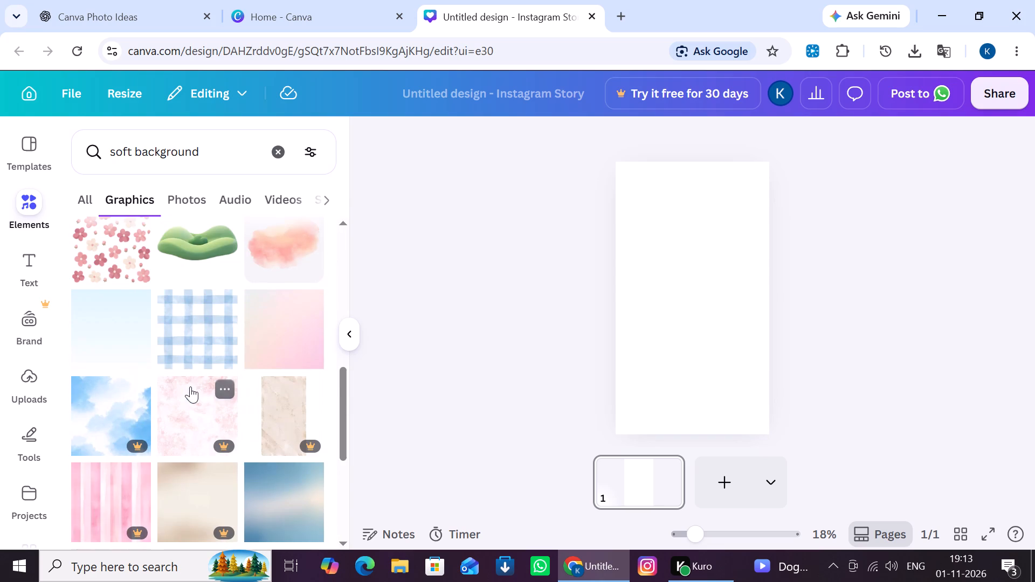
scroll(190, 386, "down", 3)
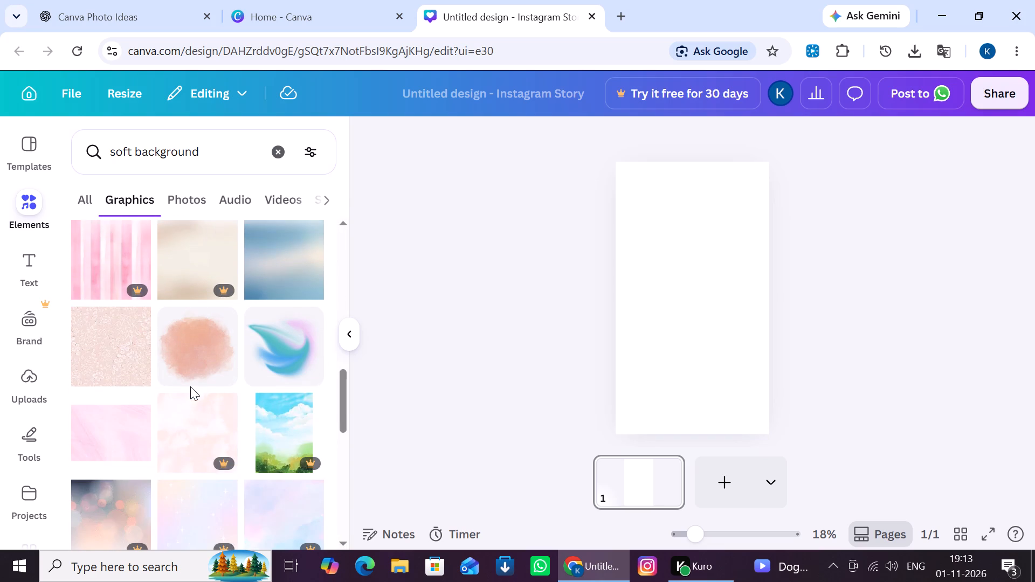
scroll(190, 386, "up", 3)
left_click(114, 341)
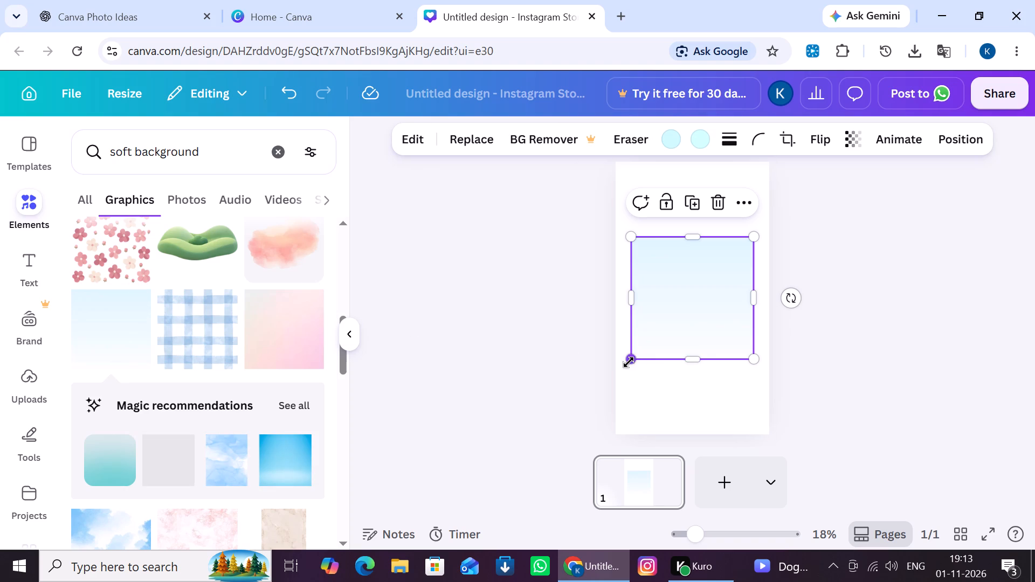
Enlarge the blue gradient graphic until it covers the whole page as the background, and deselect it.
left_click_drag(627, 362, 601, 521)
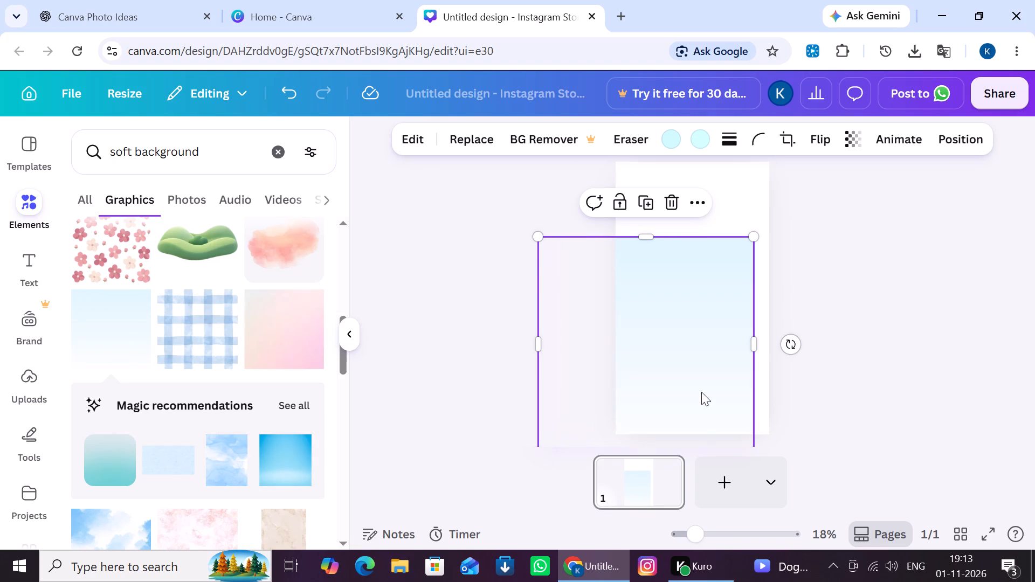
left_click_drag(753, 240, 766, 165)
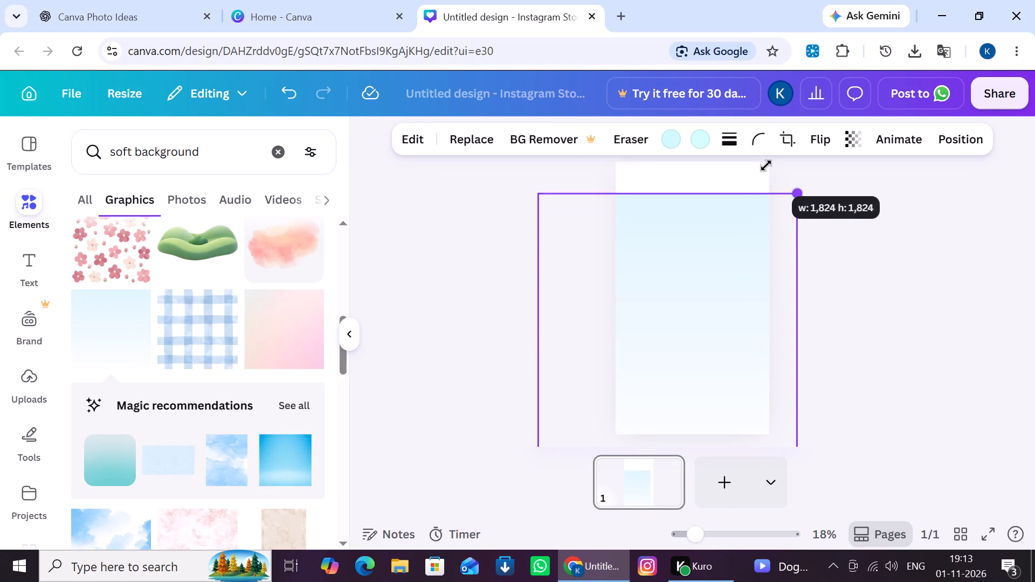
left_click_drag(766, 165, 778, 105)
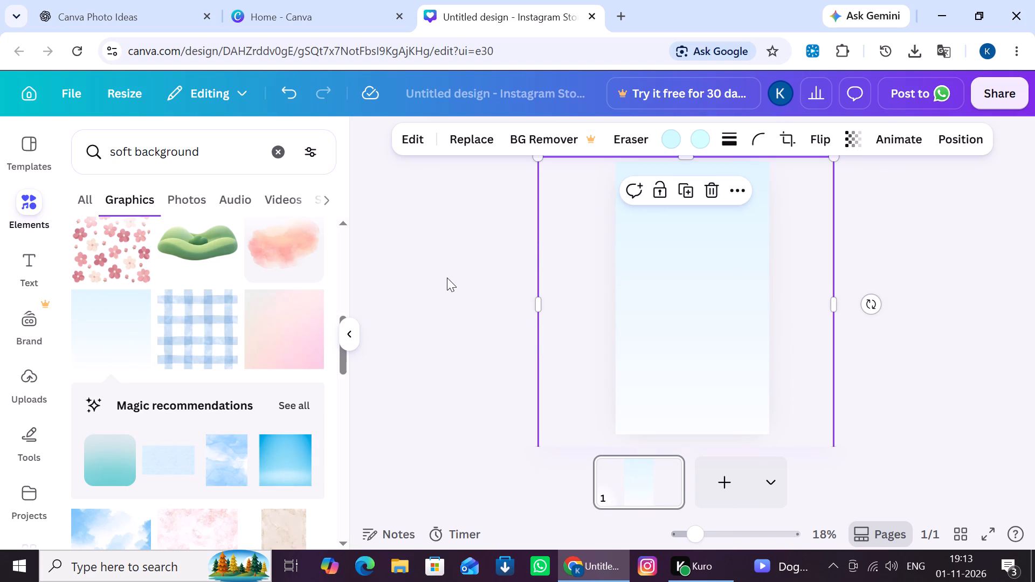
left_click(447, 278)
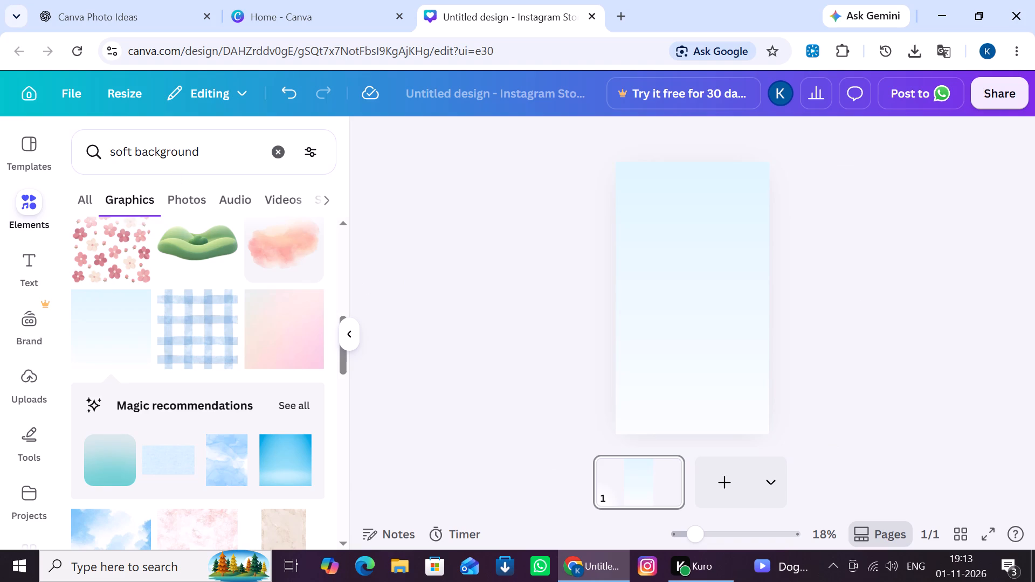
Select the whole "soft background" query in the elements search for replacement.
left_click_drag(205, 155, 142, 154)
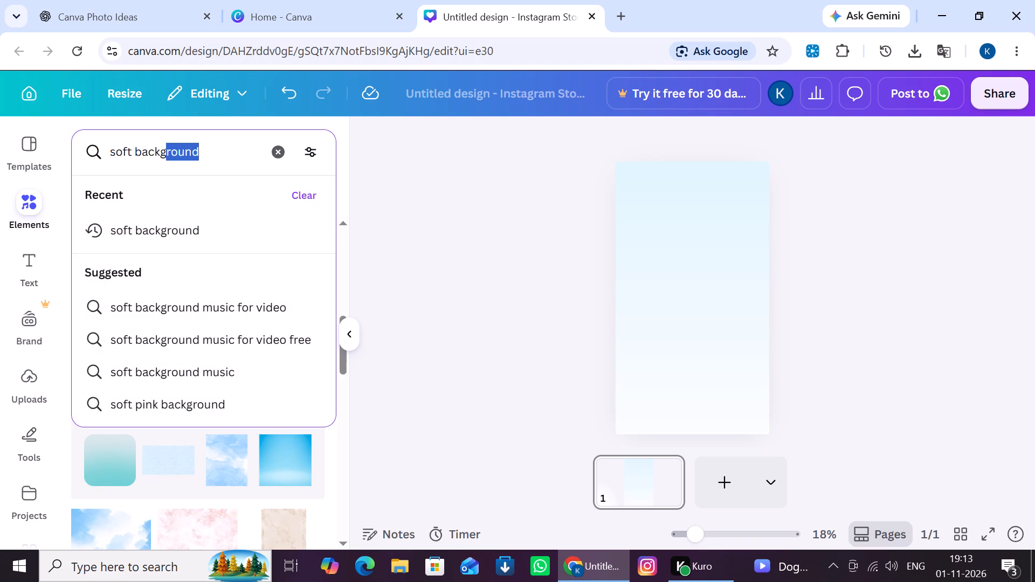
left_click_drag(142, 154, 80, 154)
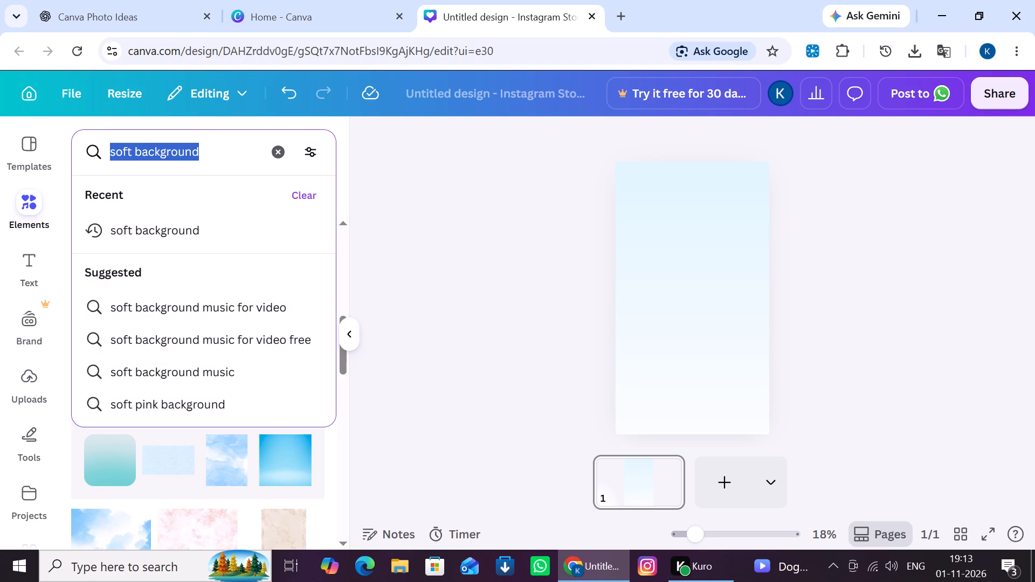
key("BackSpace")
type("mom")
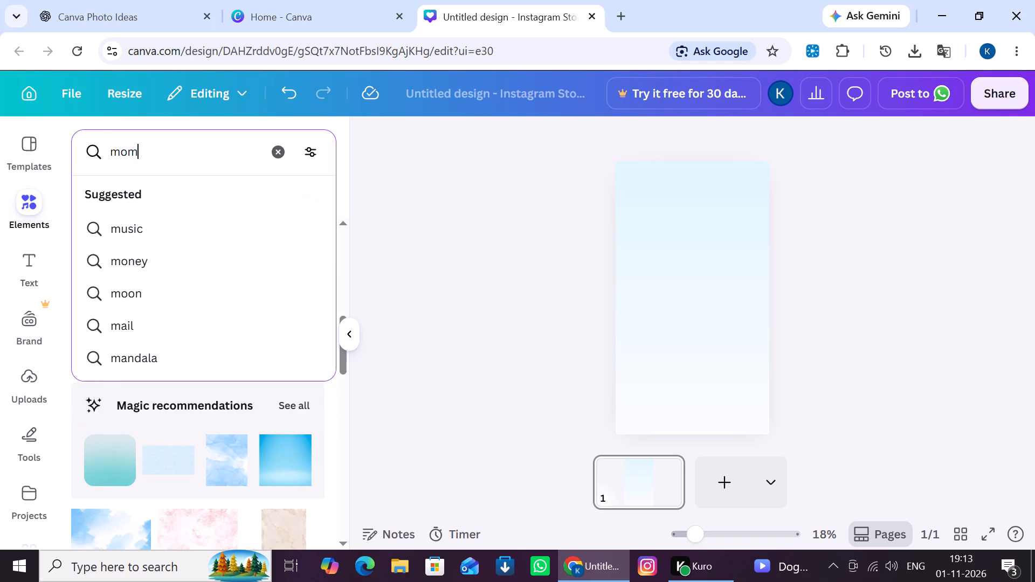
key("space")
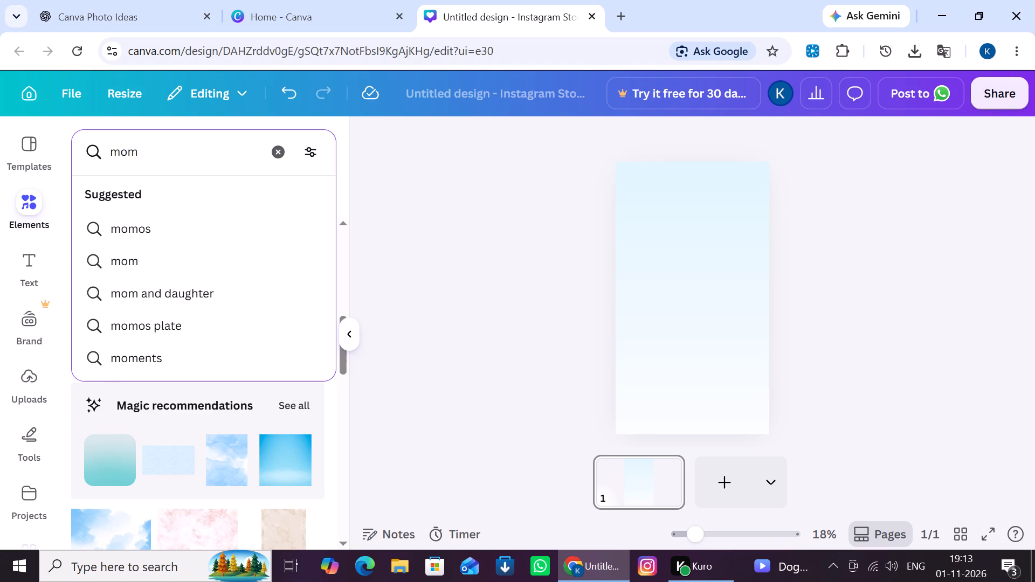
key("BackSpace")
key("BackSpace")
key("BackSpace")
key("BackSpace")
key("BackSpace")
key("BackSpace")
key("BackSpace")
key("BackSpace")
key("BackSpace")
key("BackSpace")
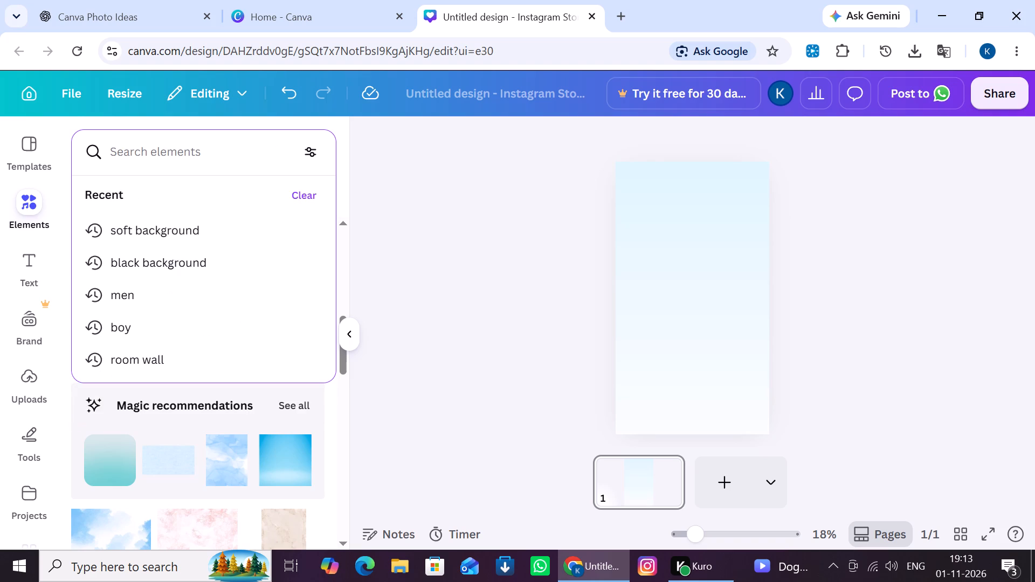
Search the elements for "dad".
type("dad")
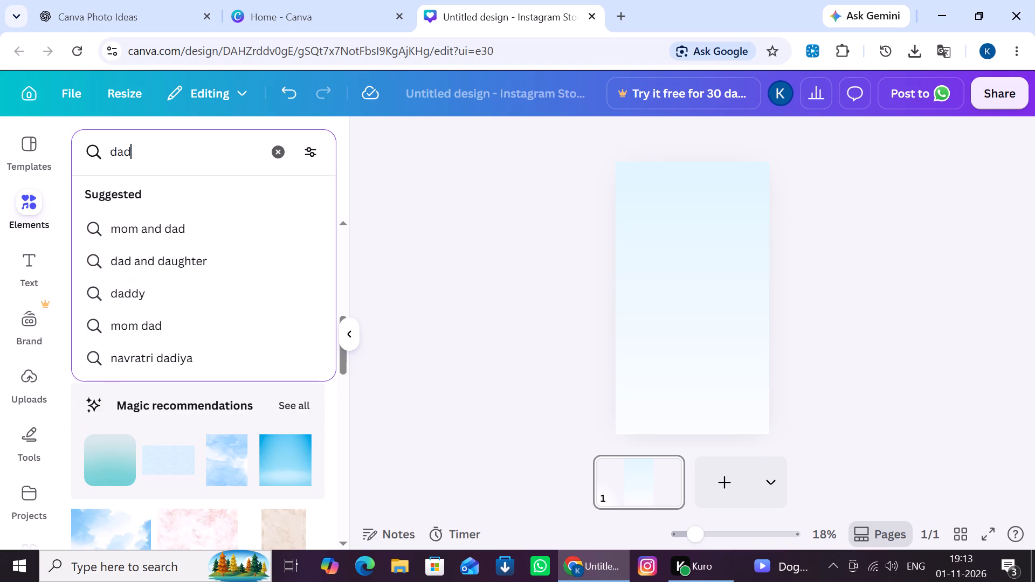
key("Return")
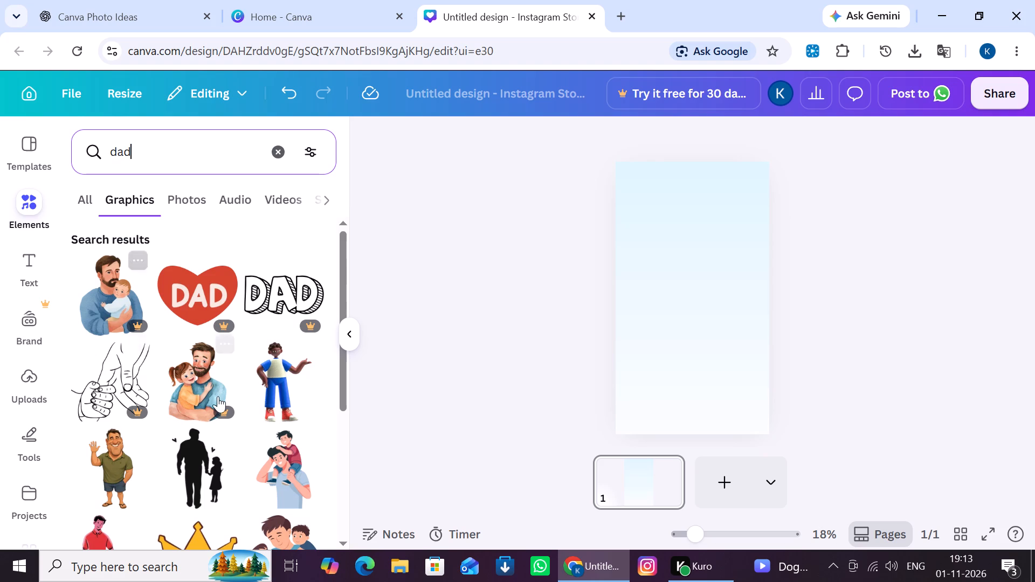
Look through the "dad" graphics results for an illustration that suits the story design.
scroll(248, 407, "down", 3)
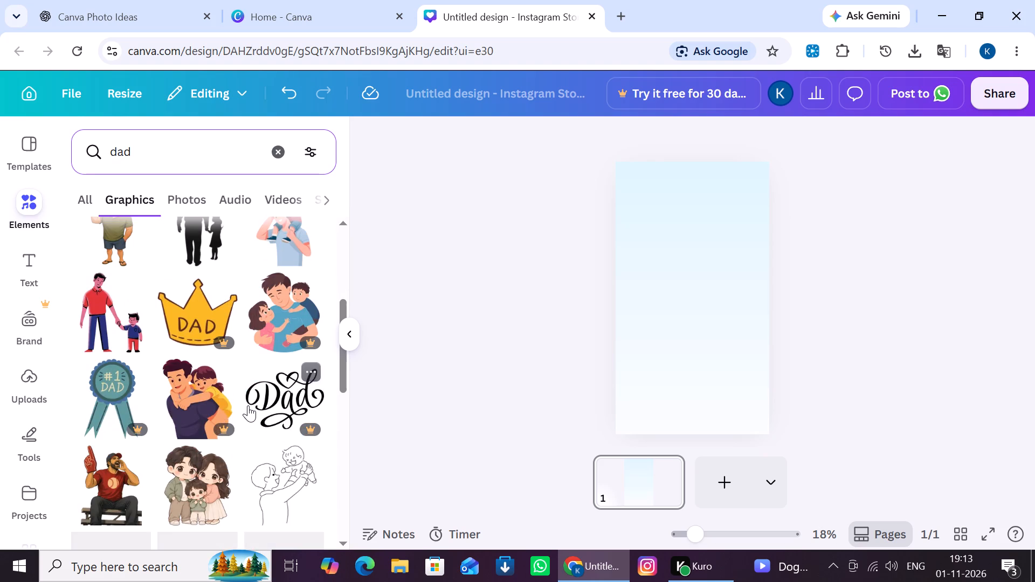
scroll(248, 405, "down", 6)
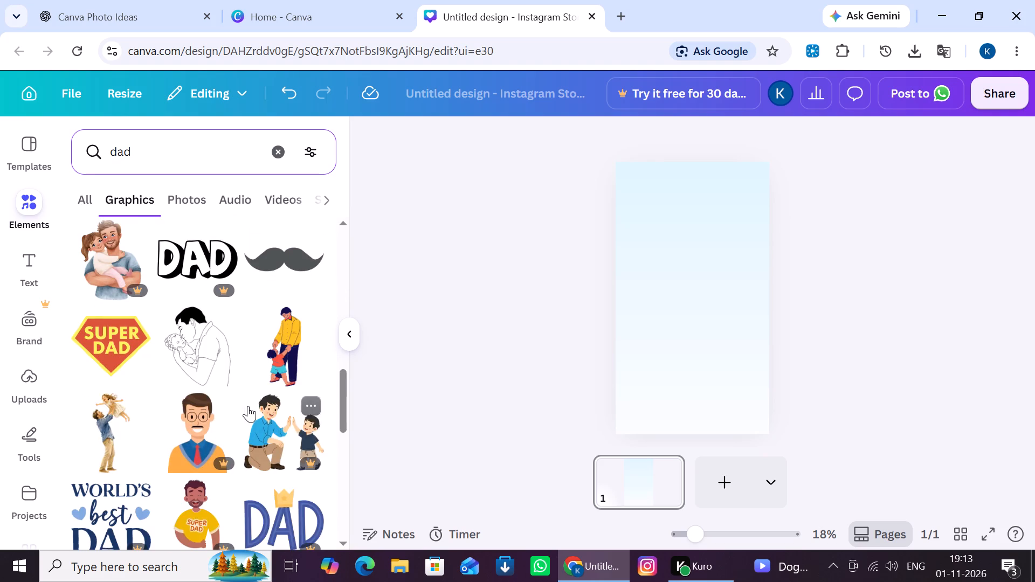
scroll(248, 406, "down", 4)
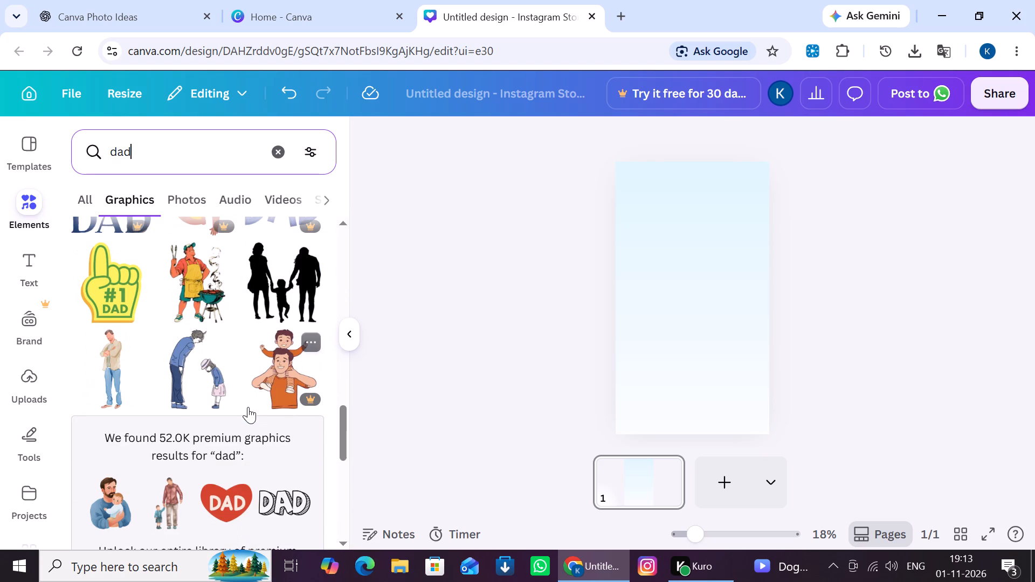
scroll(248, 407, "down", 5)
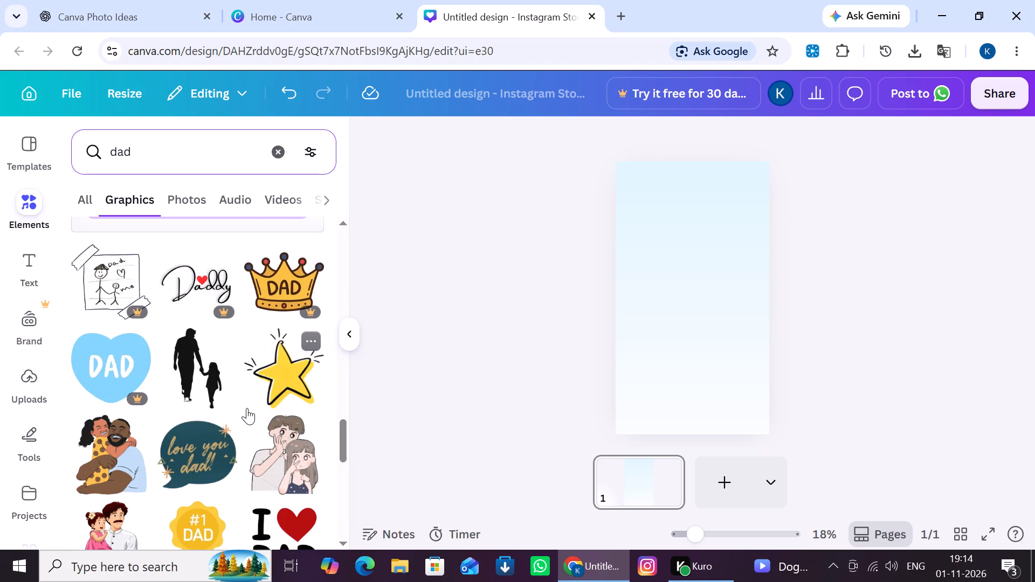
scroll(247, 408, "down", 2)
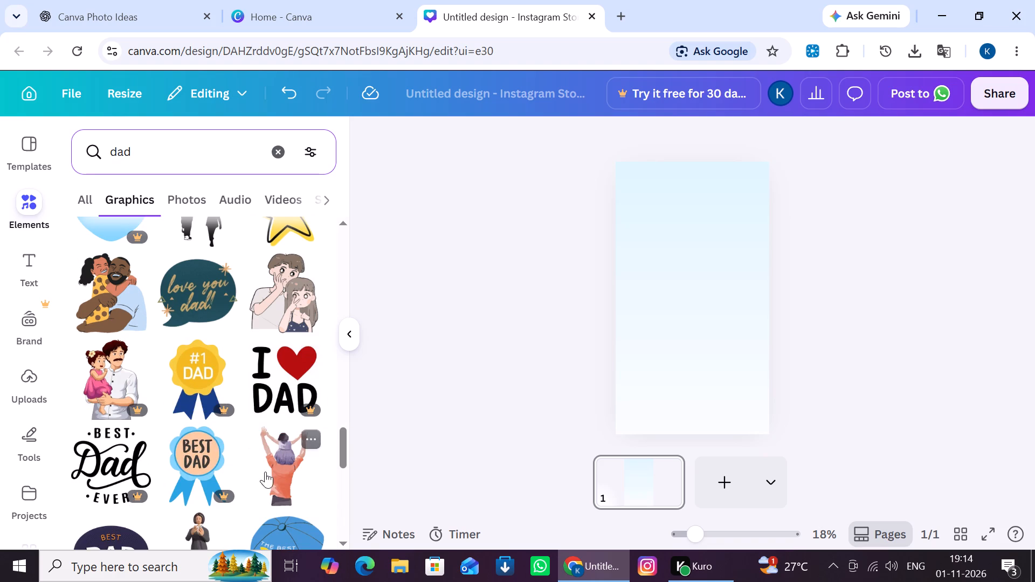
scroll(274, 421, "down", 3)
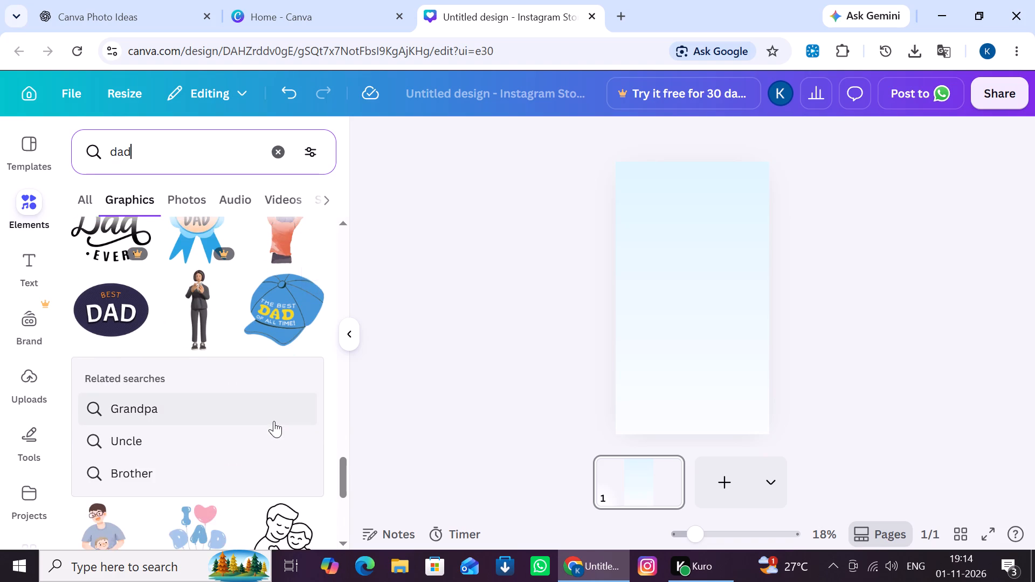
scroll(274, 421, "down", 4)
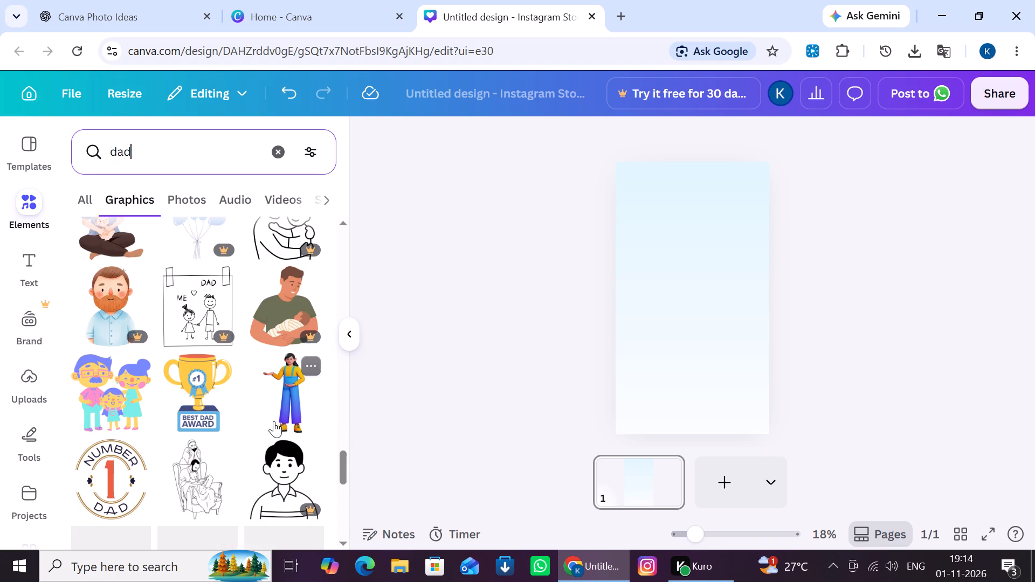
scroll(274, 421, "down", 4)
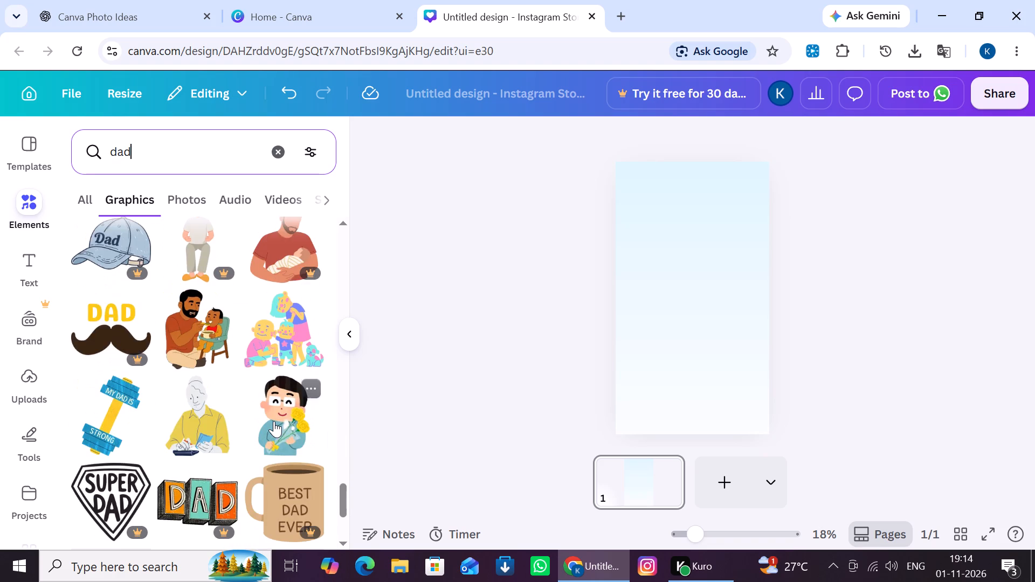
scroll(274, 421, "down", 4)
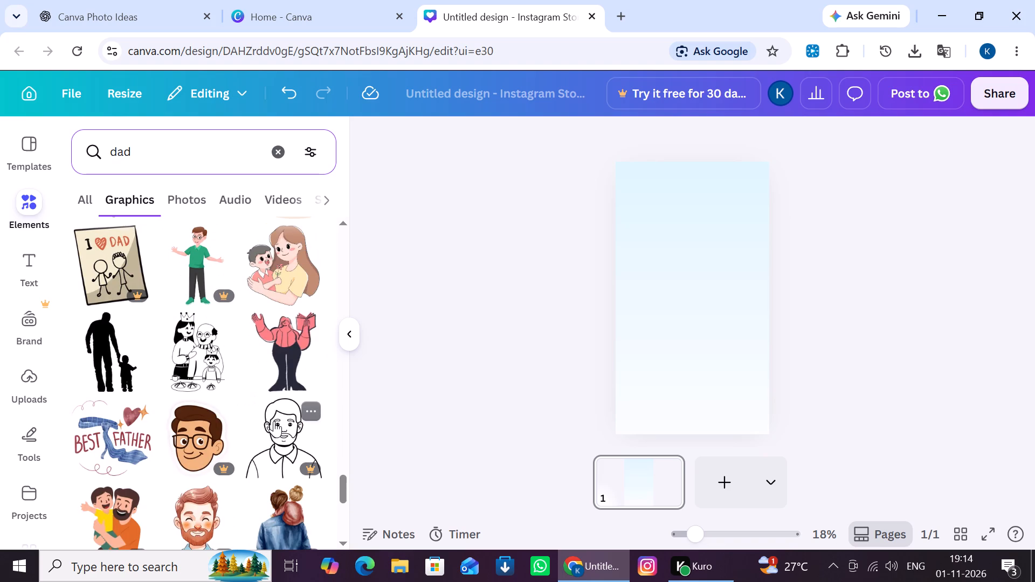
scroll(274, 421, "down", 4)
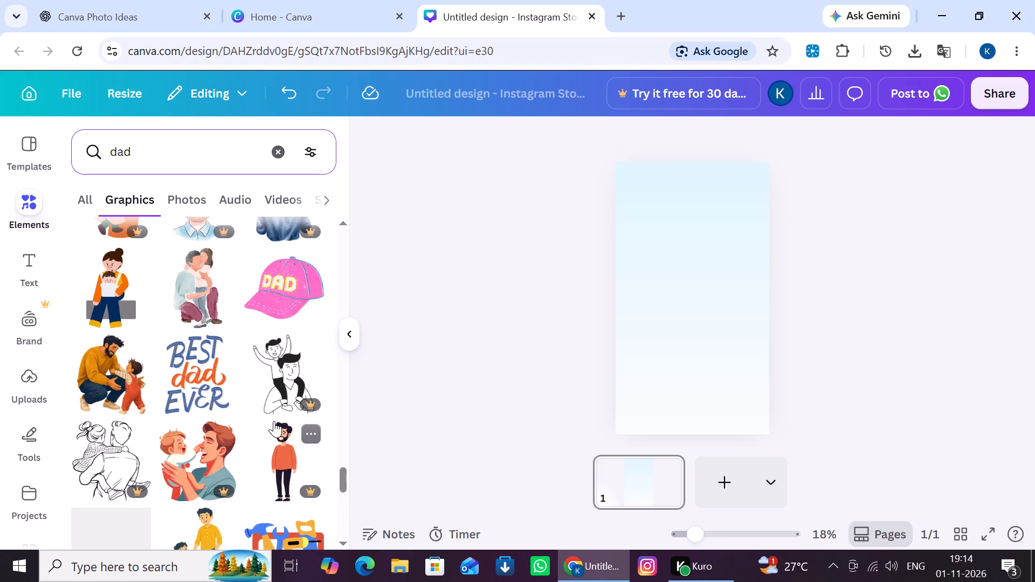
scroll(274, 421, "down", 4)
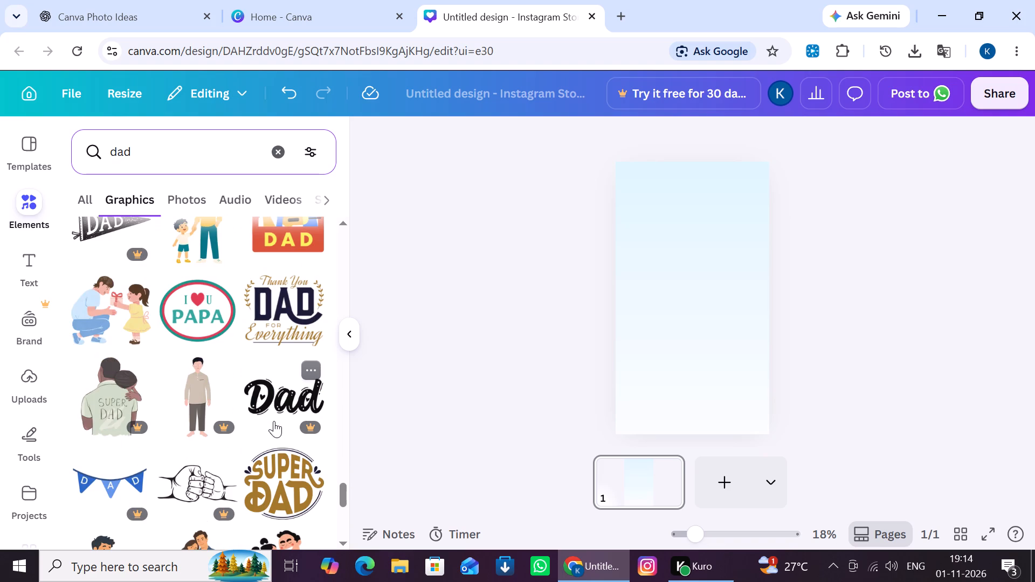
scroll(274, 421, "down", 9)
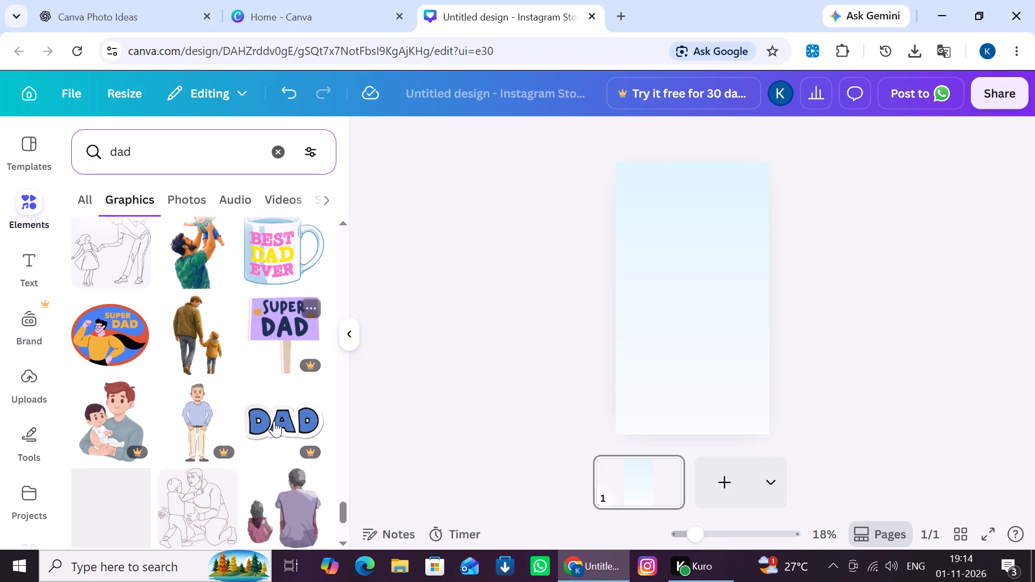
scroll(274, 421, "down", 2)
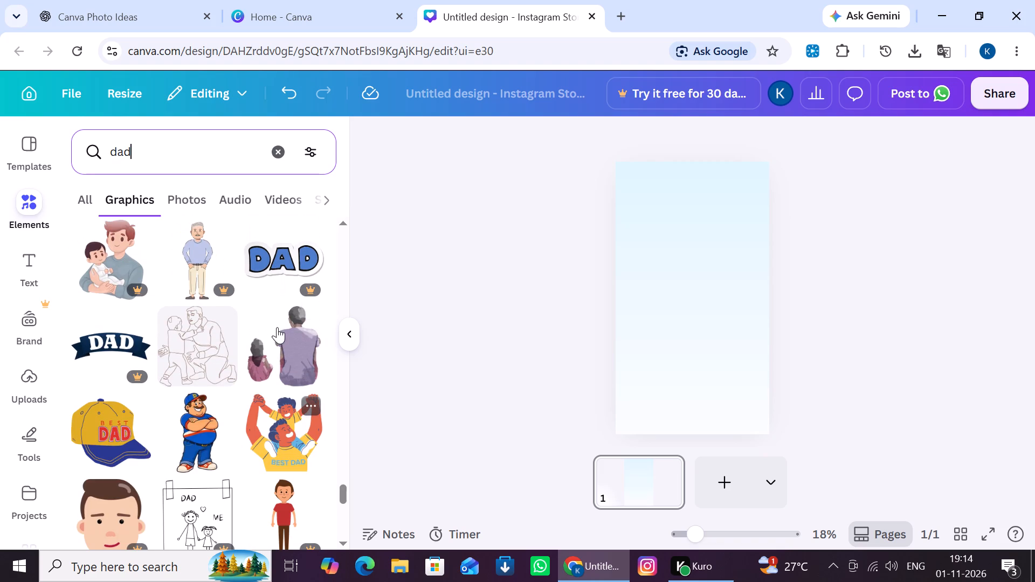
Replace the "dad" search with the recent element search "men".
left_click(279, 155)
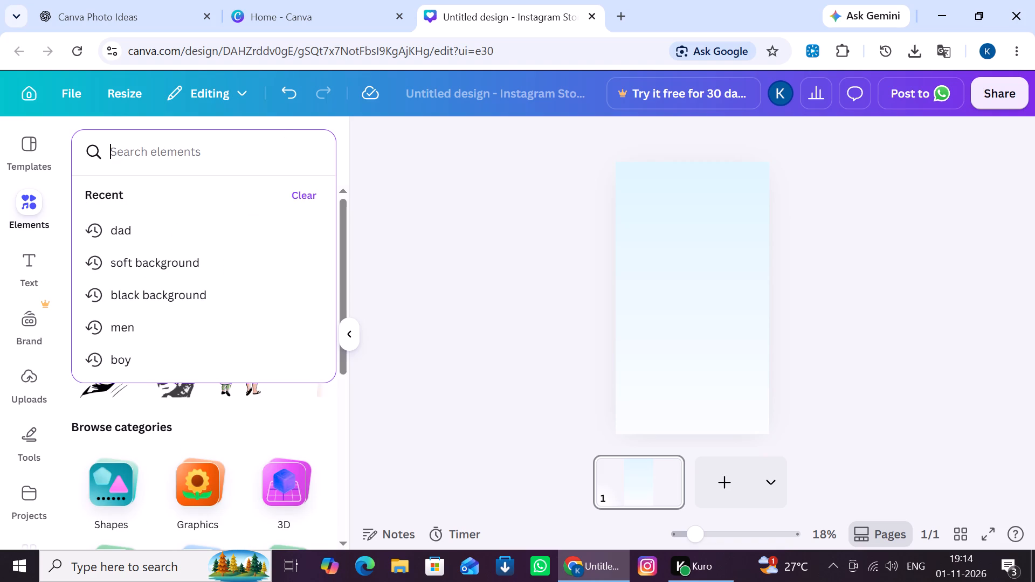
left_click(217, 165)
left_click(136, 324)
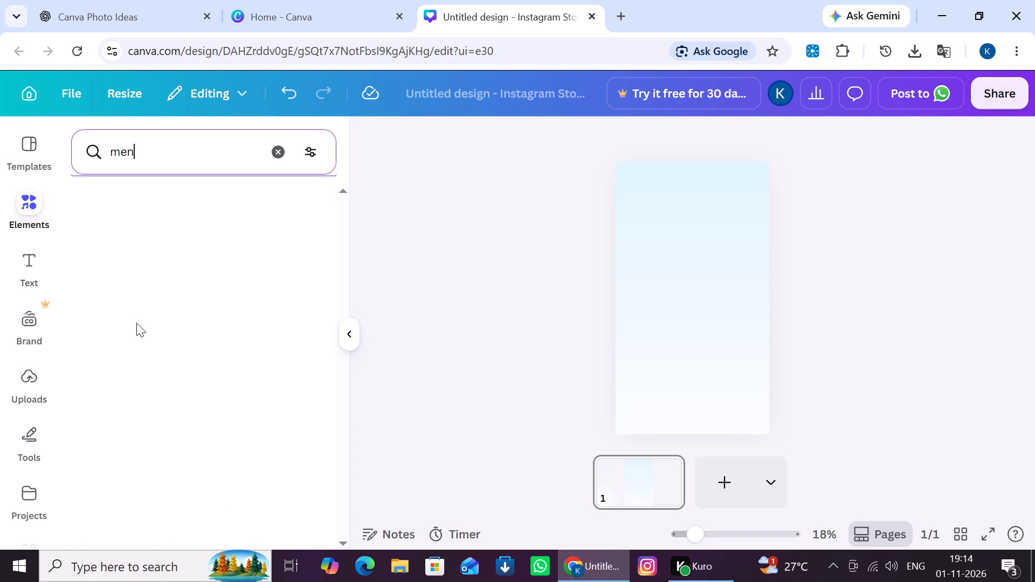
Clear the "men" search and search the elements for "charcter".
left_click(281, 156)
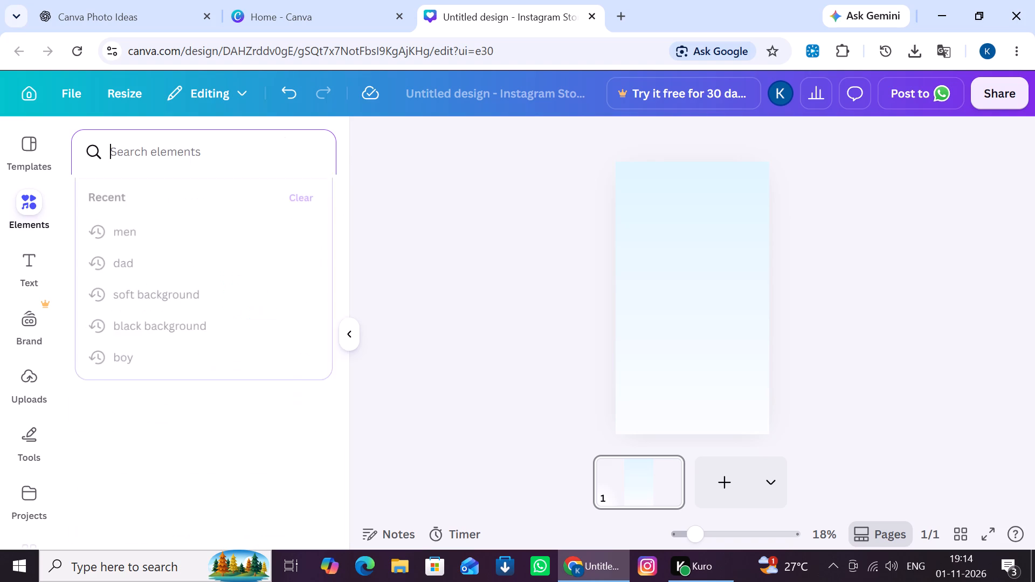
left_click(216, 151)
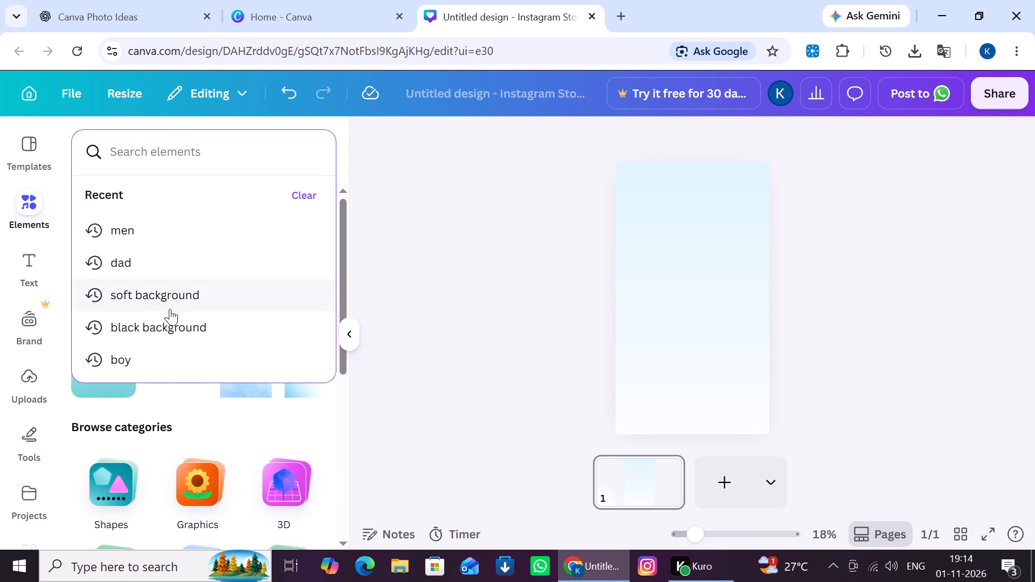
type("ch")
key("a")
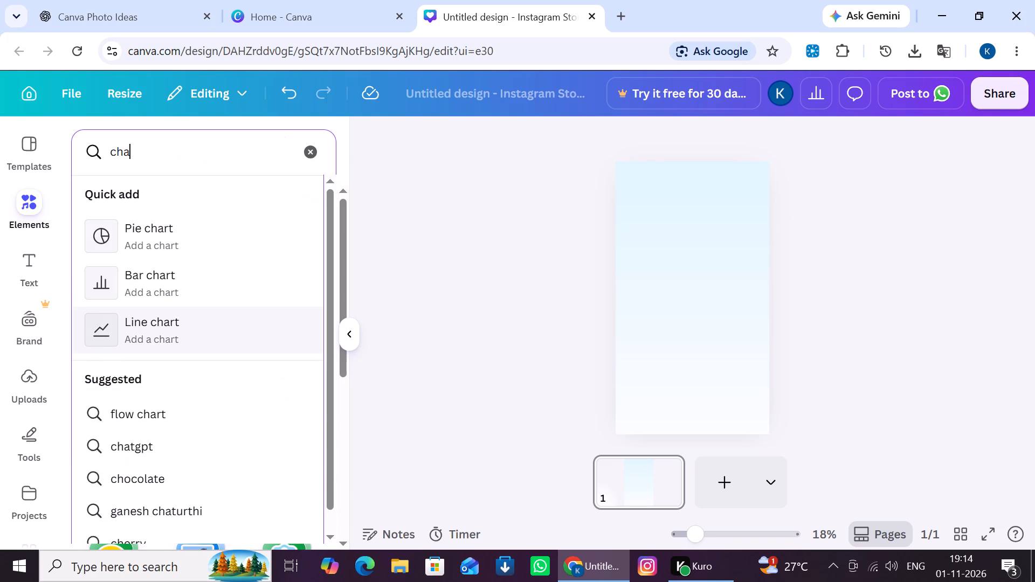
type("rcter")
key("space")
key("Return")
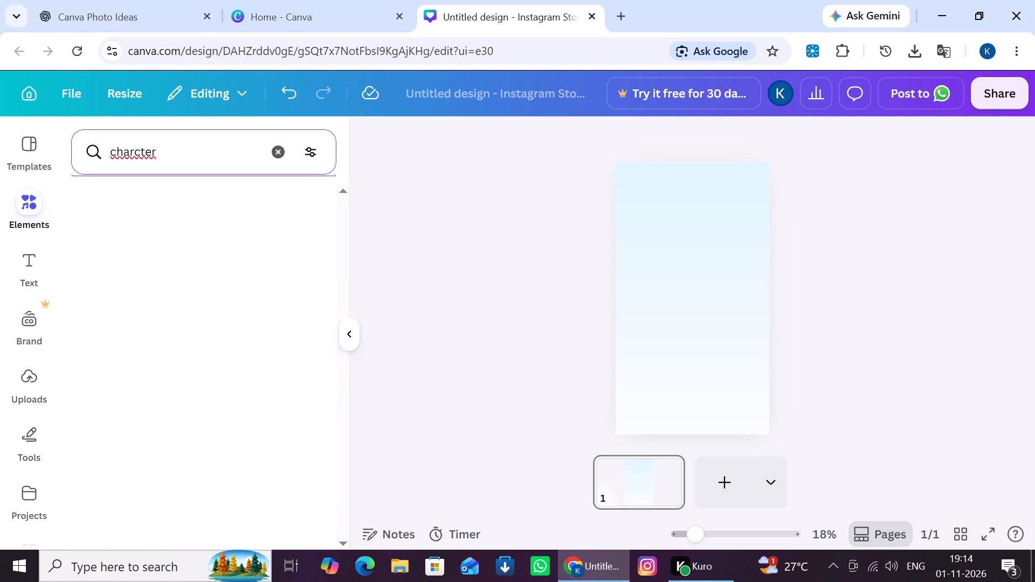
Examine the "charcter" results, narrowing them to graphics, for a figure that suits the design.
scroll(196, 342, "down", 2)
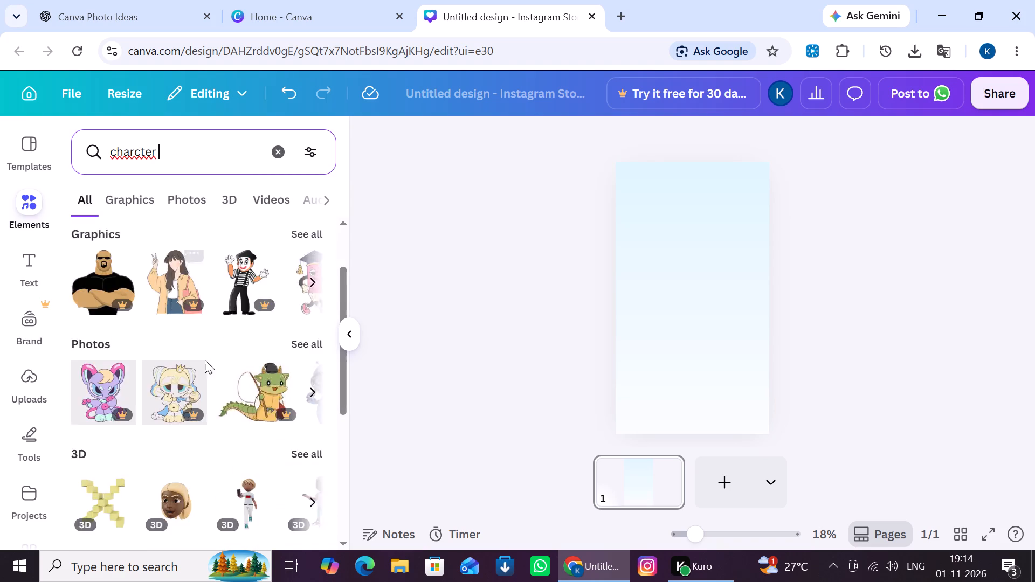
scroll(205, 360, "down", 3)
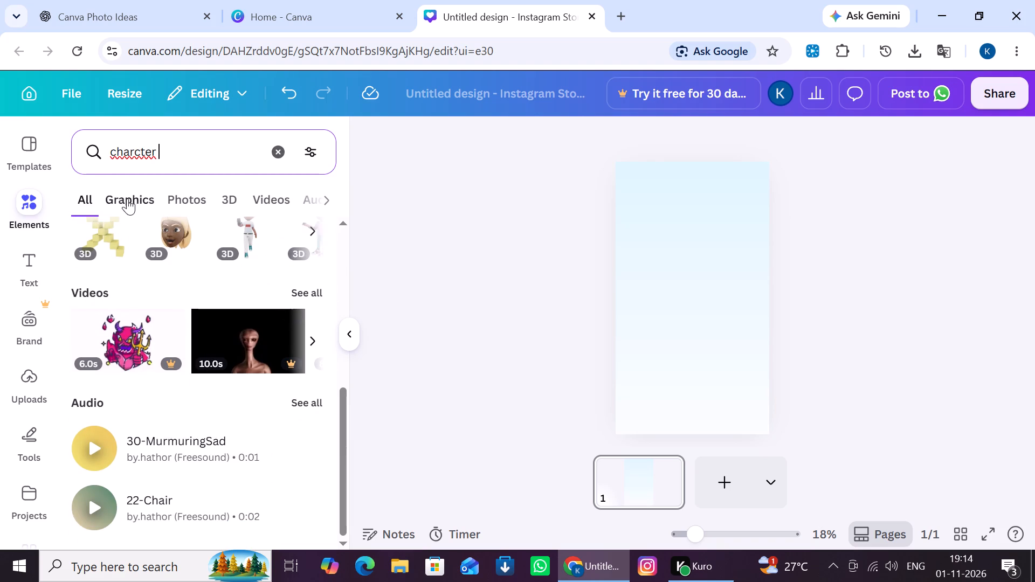
left_click(128, 198)
scroll(276, 337, "down", 2)
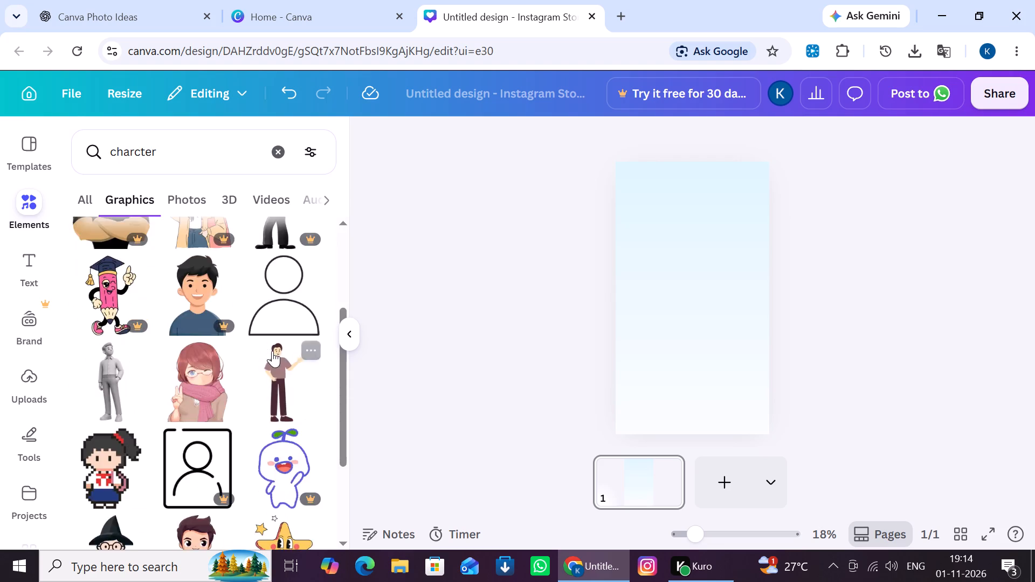
scroll(272, 351, "down", 2)
scroll(230, 366, "down", 1)
scroll(186, 348, "up", 1)
scroll(193, 351, "down", 3)
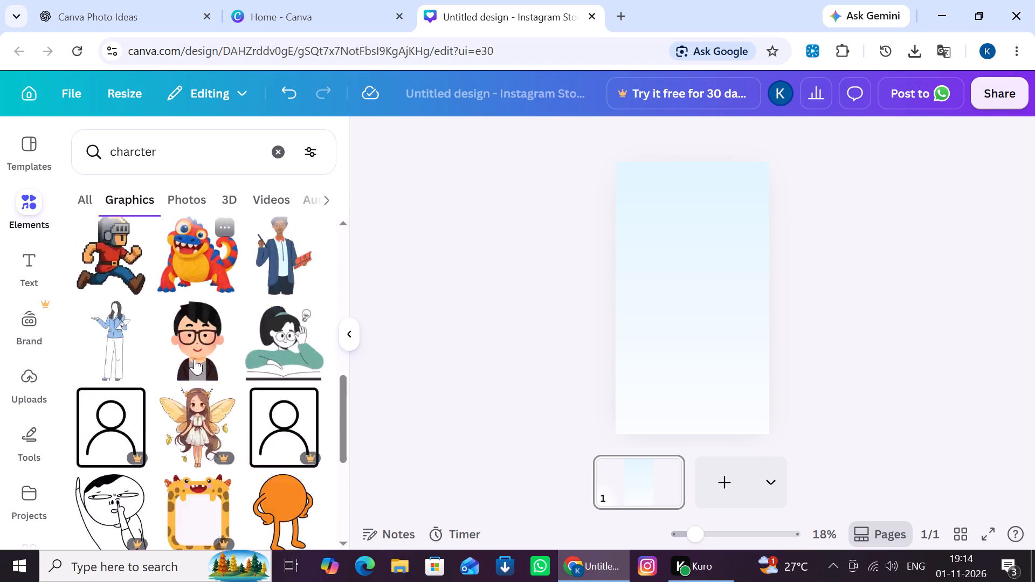
scroll(195, 358, "down", 5)
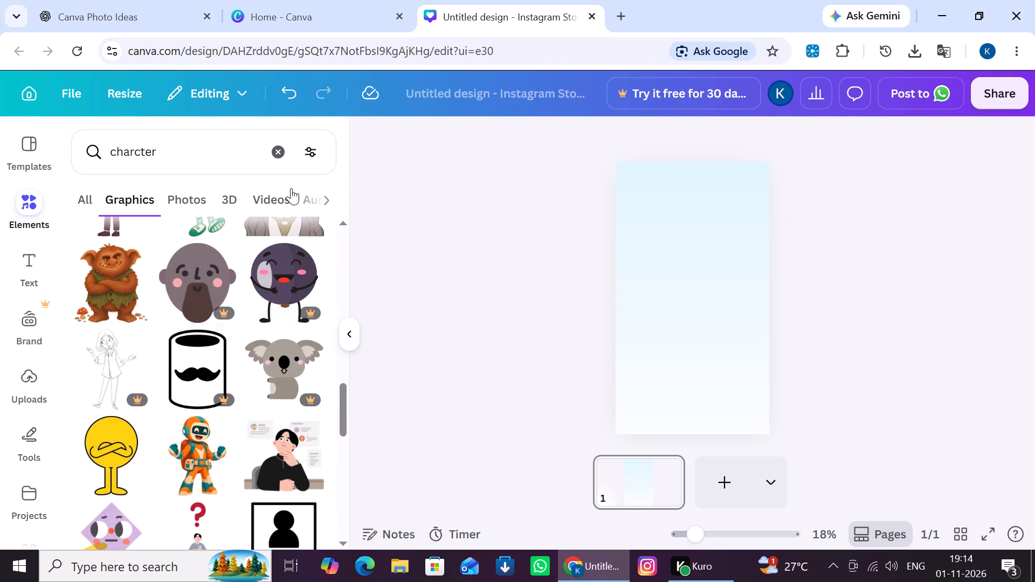
Run the recent element search "japani" and look through its results across all categories.
left_click(280, 150)
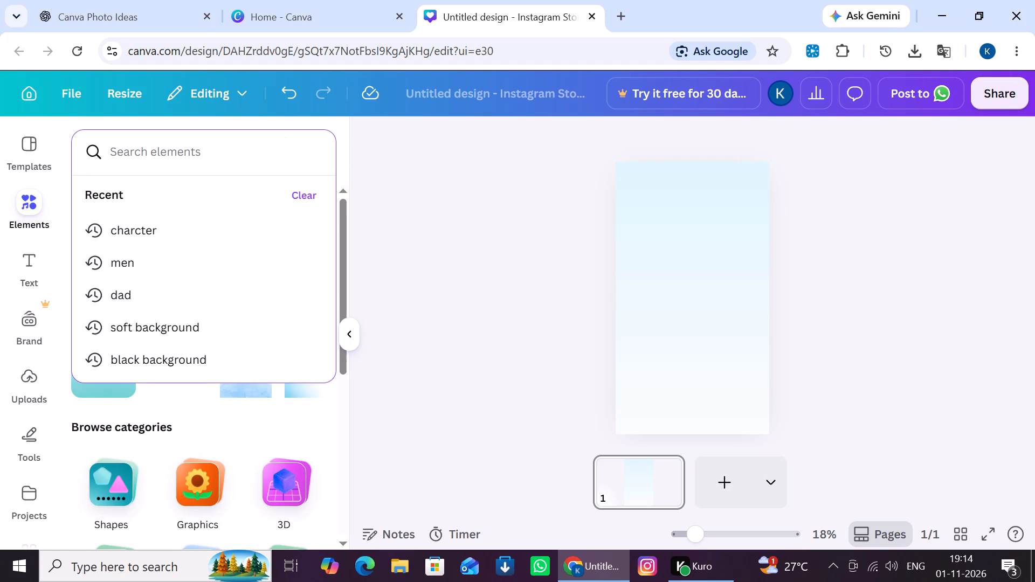
key("j")
type("ap")
left_click(223, 232)
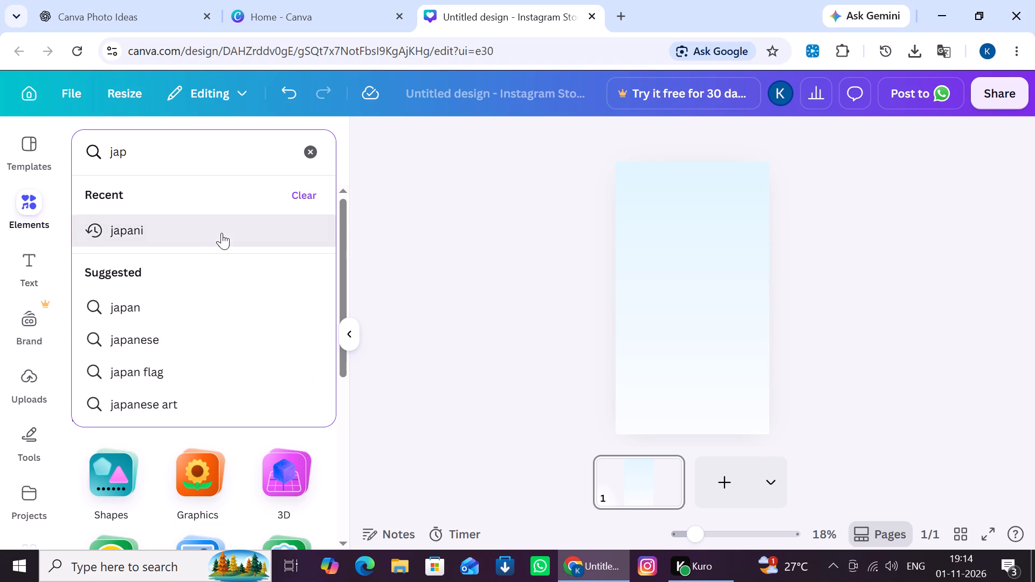
scroll(232, 296, "down", 2)
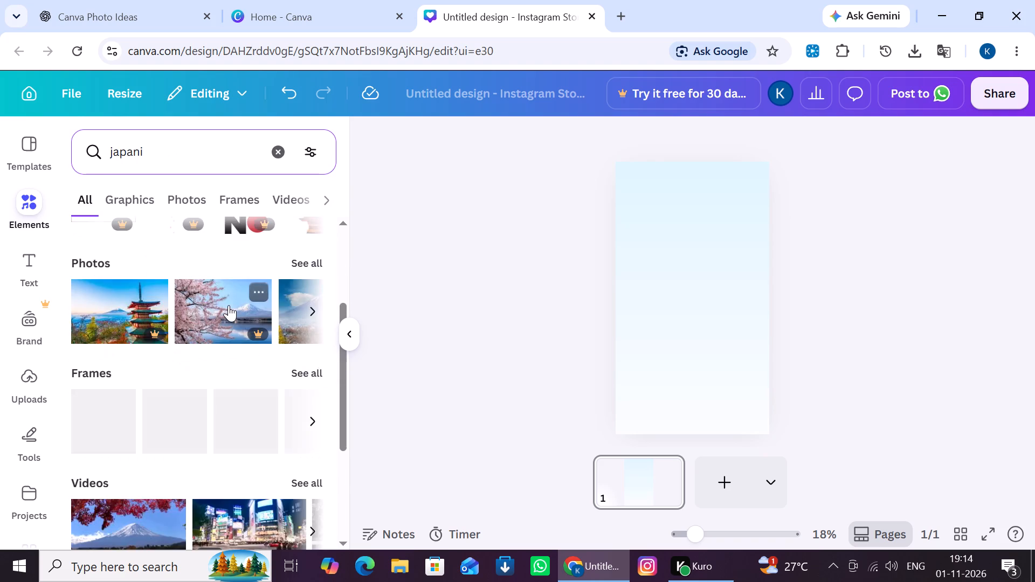
scroll(229, 305, "down", 2)
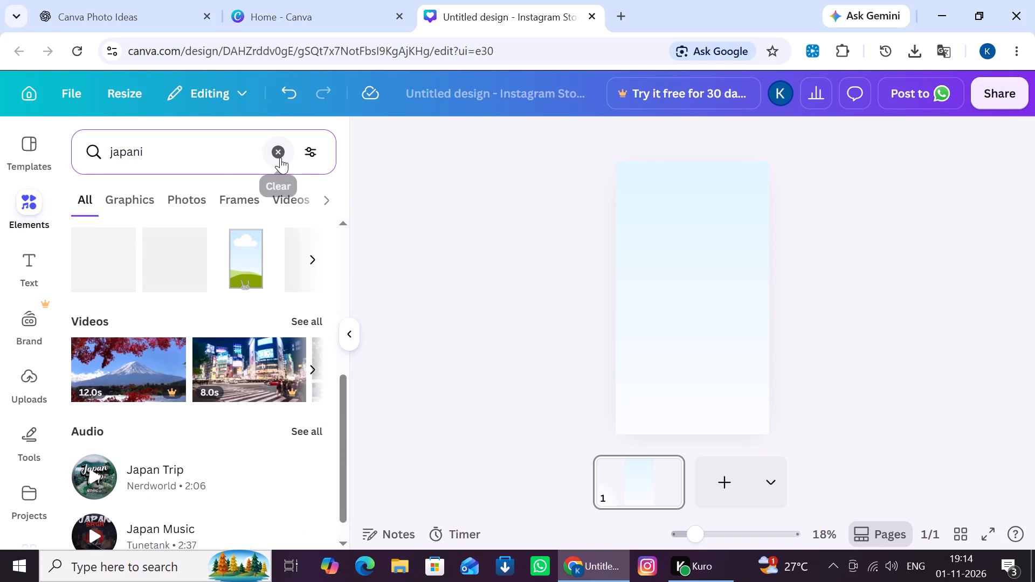
Clear the "japani" search and search the elements for "flawer".
left_click(280, 157)
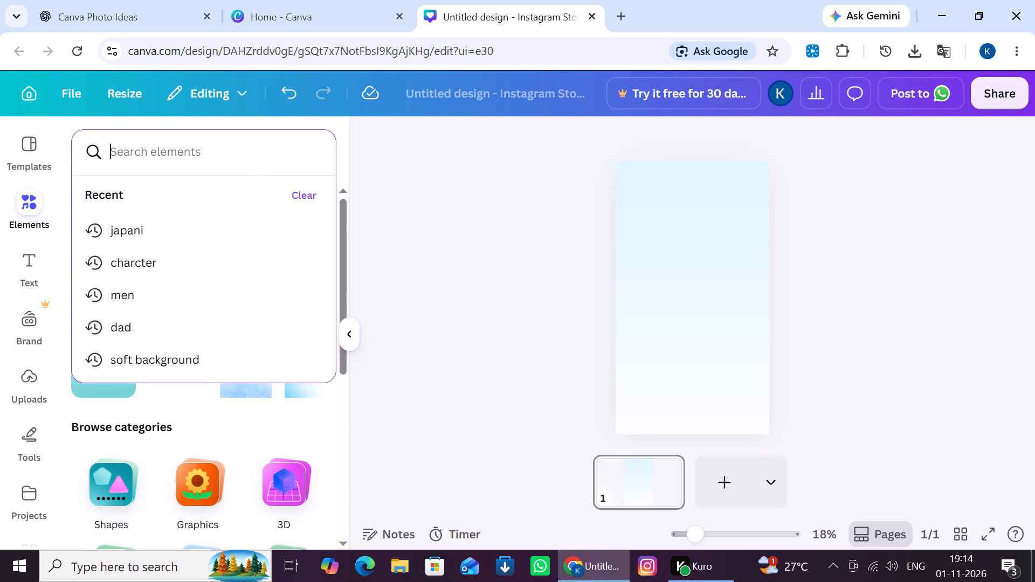
key("f")
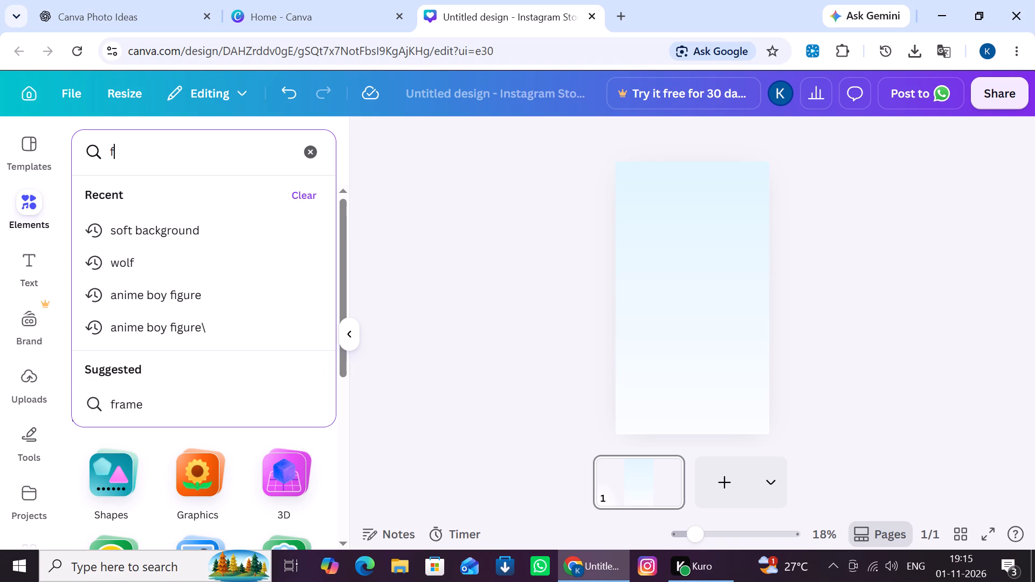
type("oll")
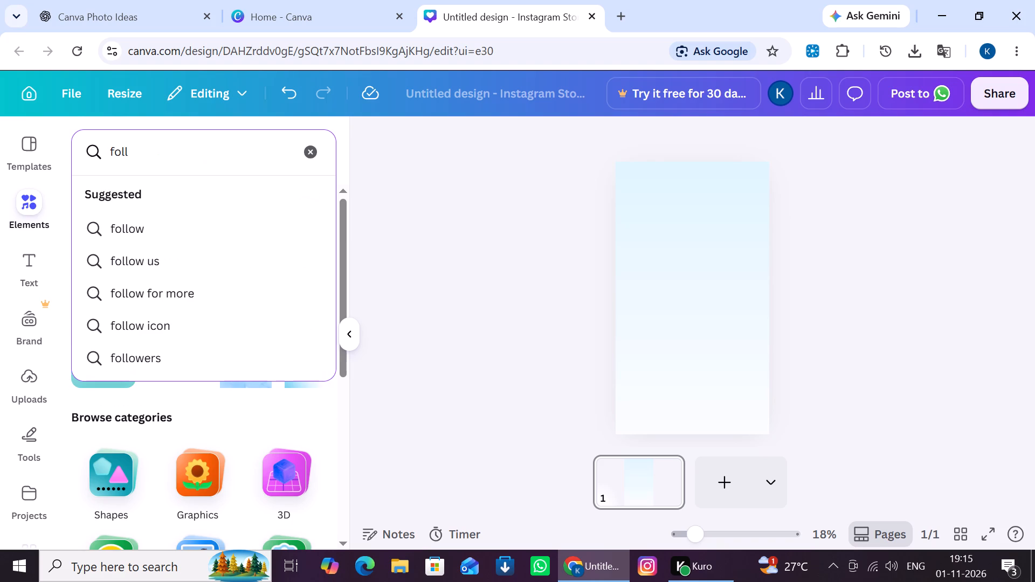
key("o")
type("er")
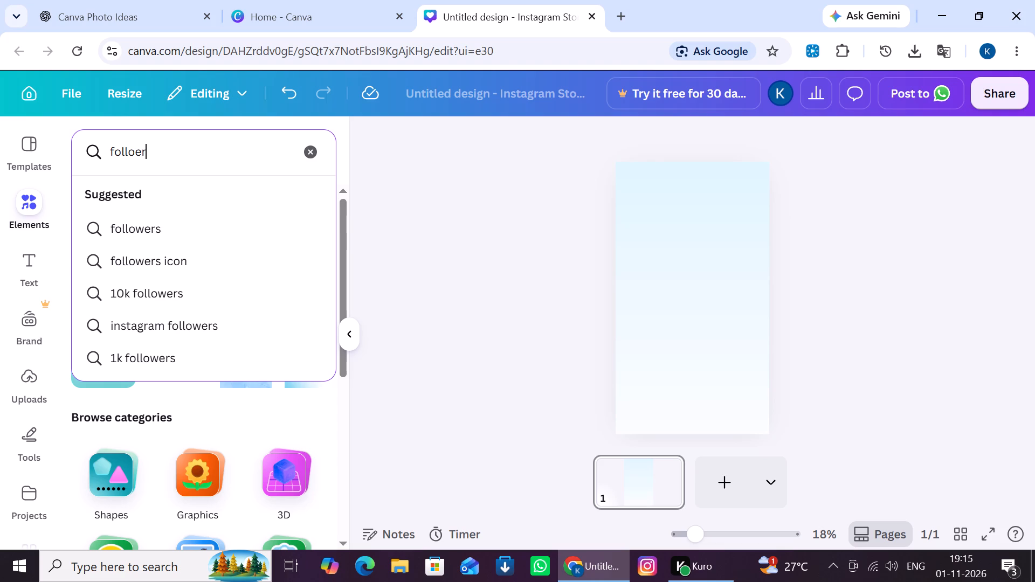
key("BackSpace")
key("BackSpace")
key("BackSpace")
key("BackSpace")
key("BackSpace")
key("BackSpace")
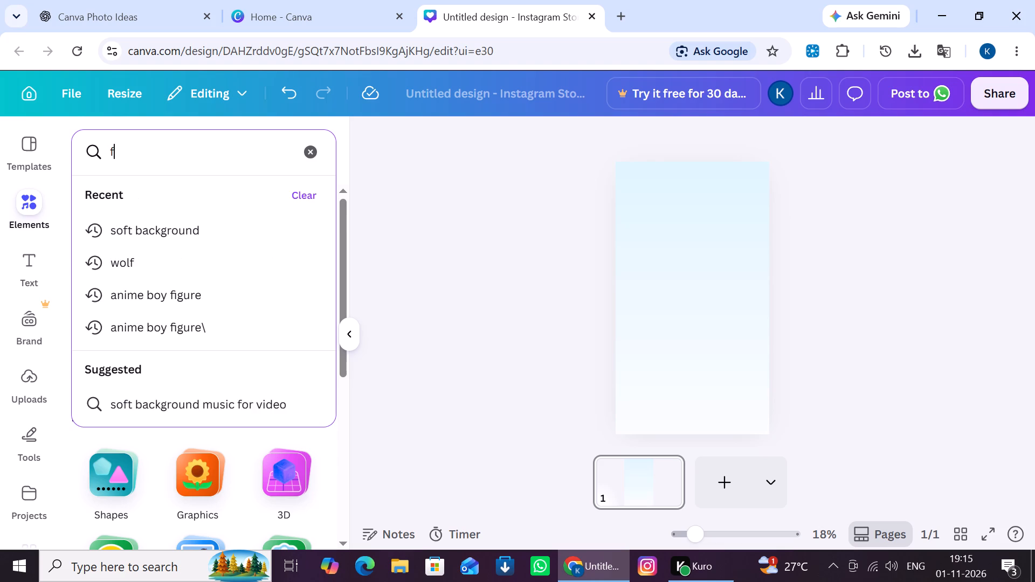
type("lawer")
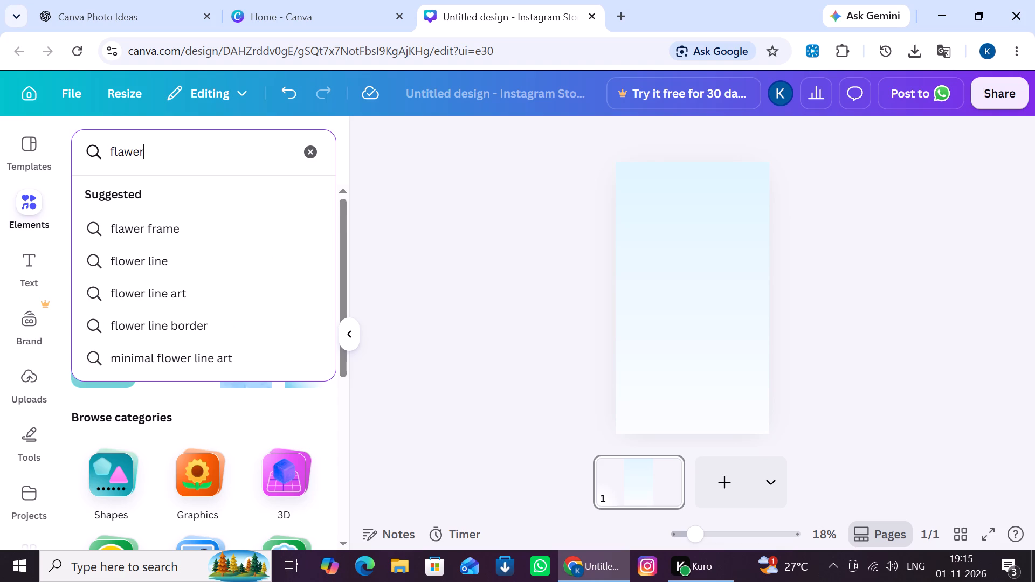
key("Return")
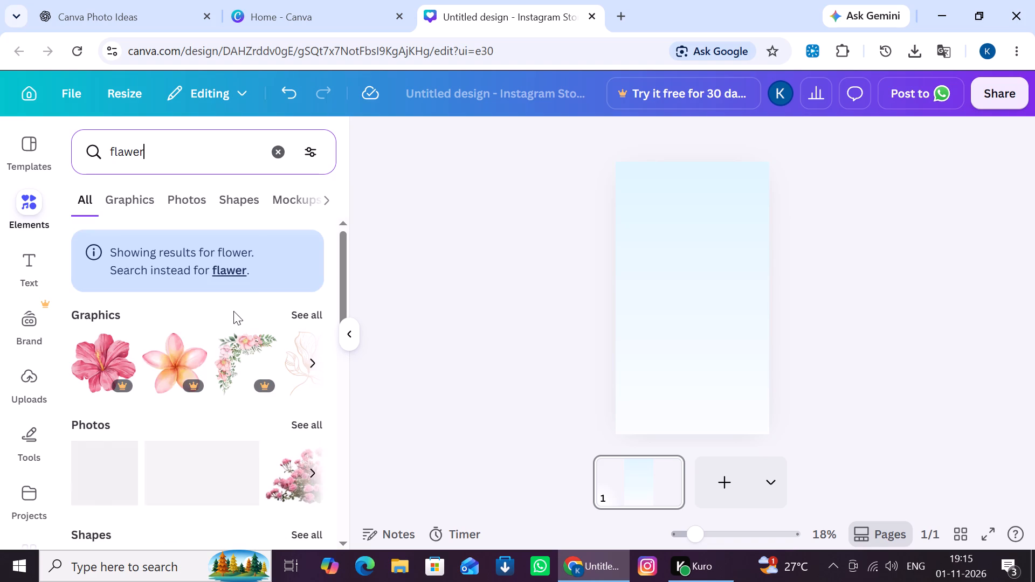
Examine the flower results, narrowed to photos, for a flower that suits the soft blue story background.
scroll(220, 343, "down", 2)
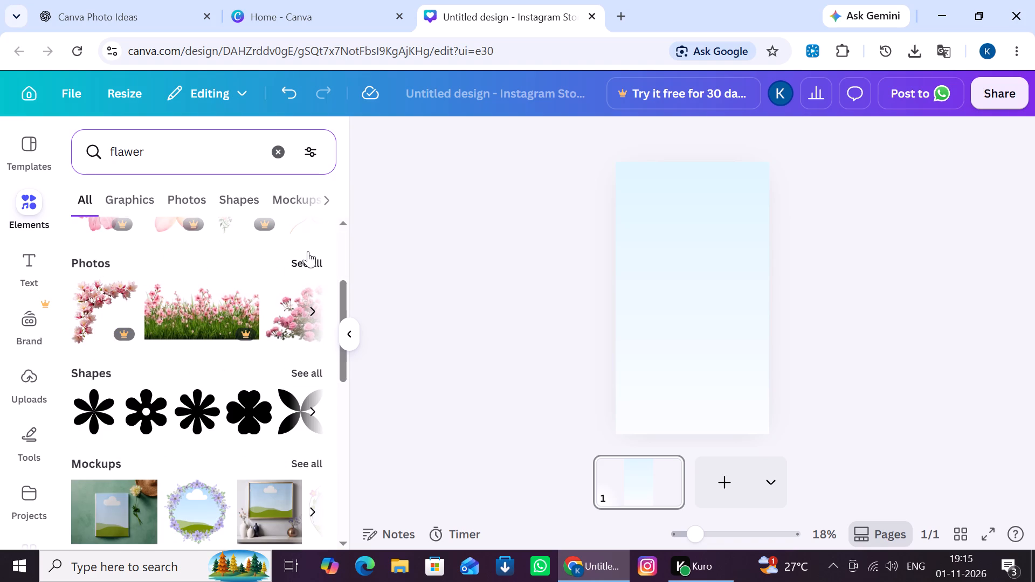
left_click(306, 266)
scroll(229, 341, "down", 2)
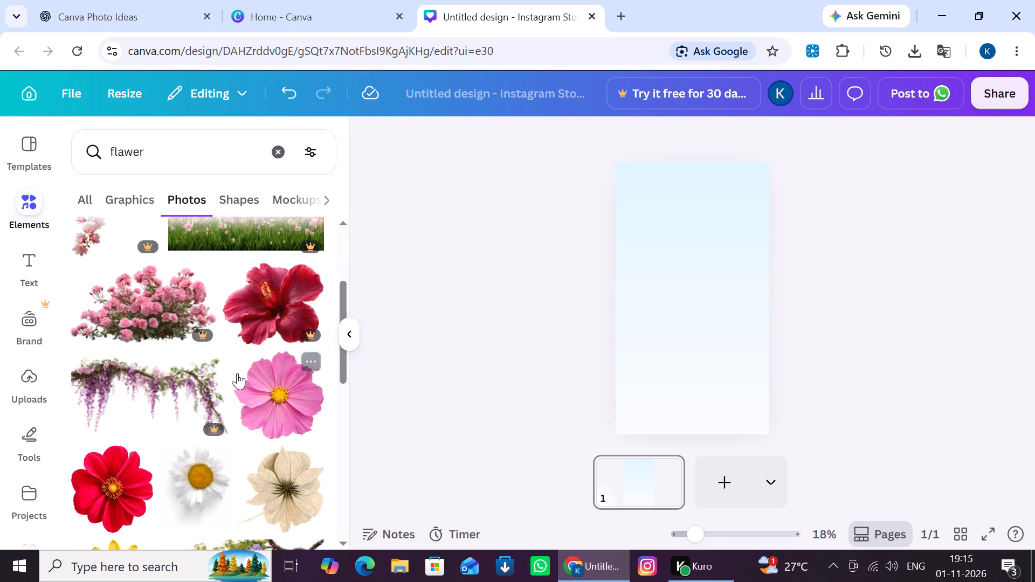
scroll(237, 373, "up", 2)
scroll(237, 373, "down", 4)
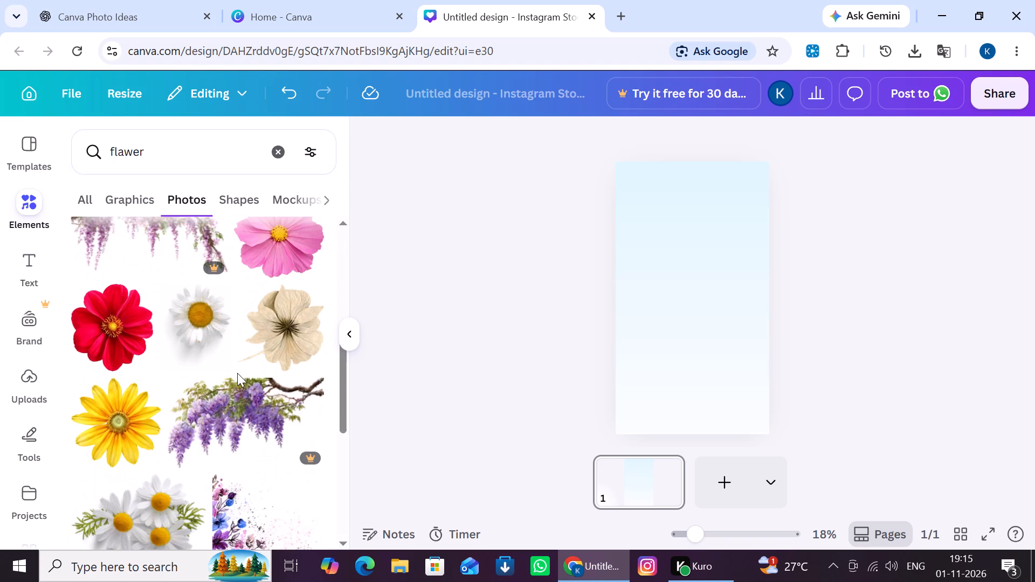
scroll(237, 373, "down", 2)
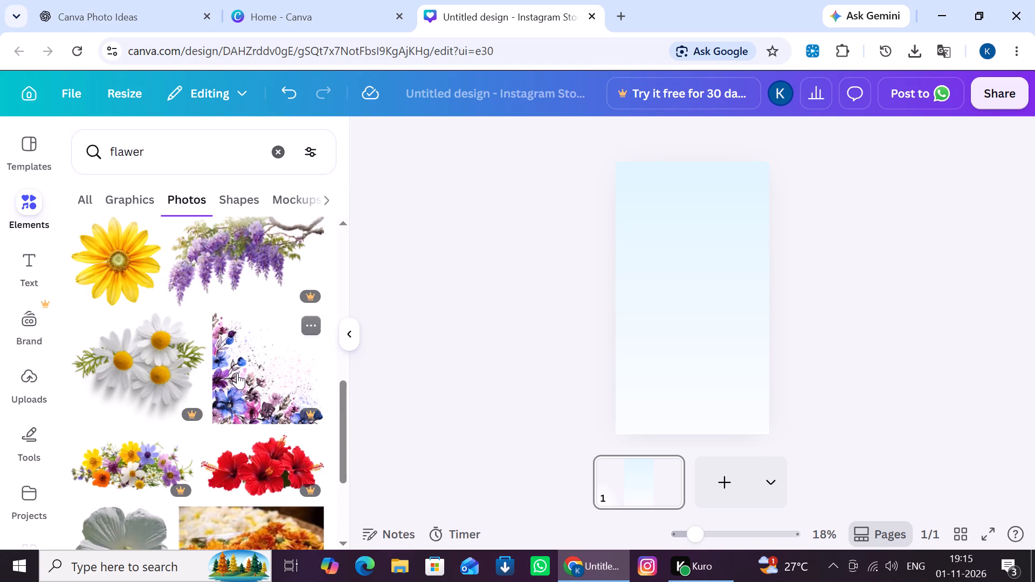
scroll(237, 373, "down", 3)
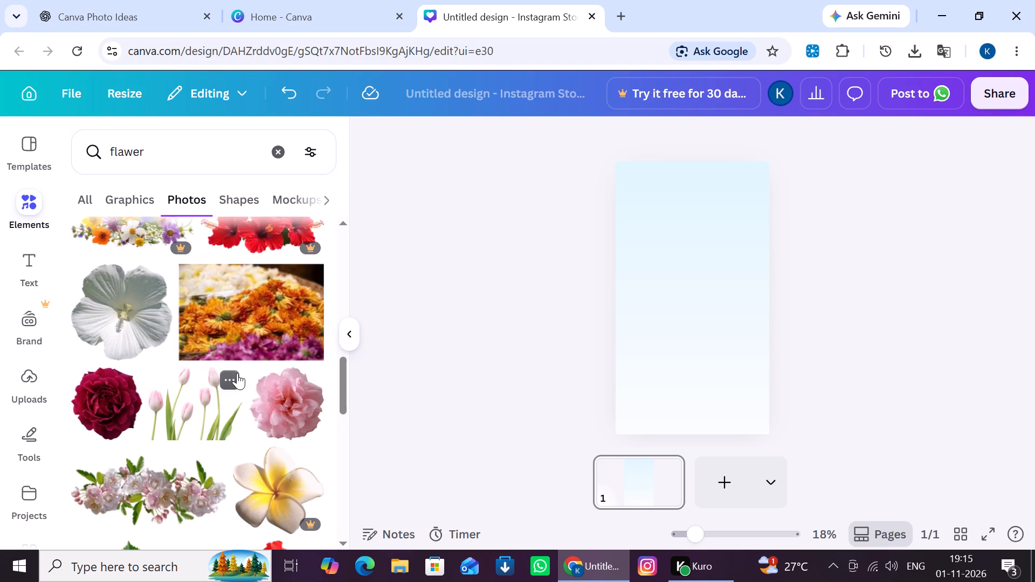
scroll(237, 373, "down", 2)
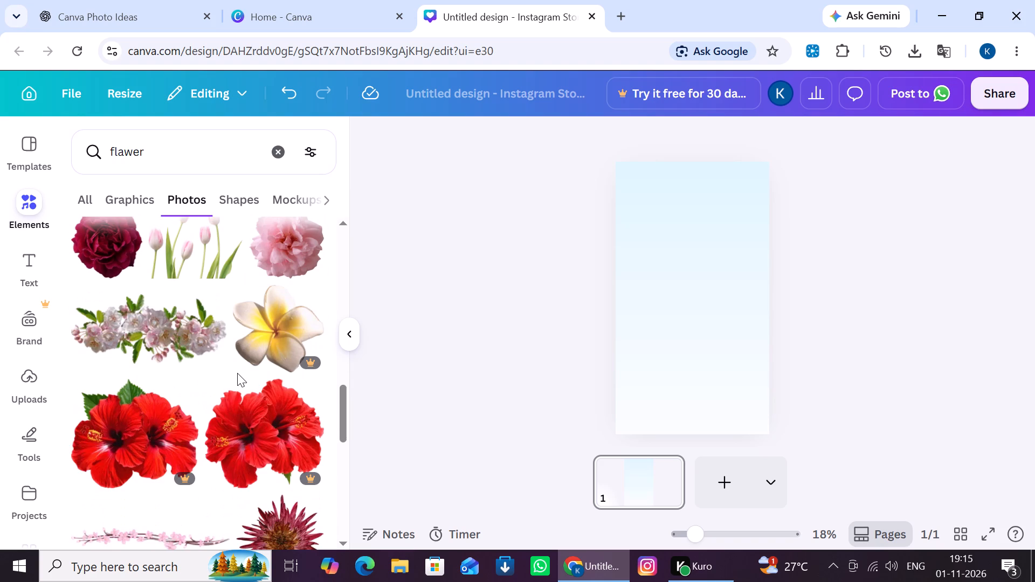
scroll(237, 373, "down", 4)
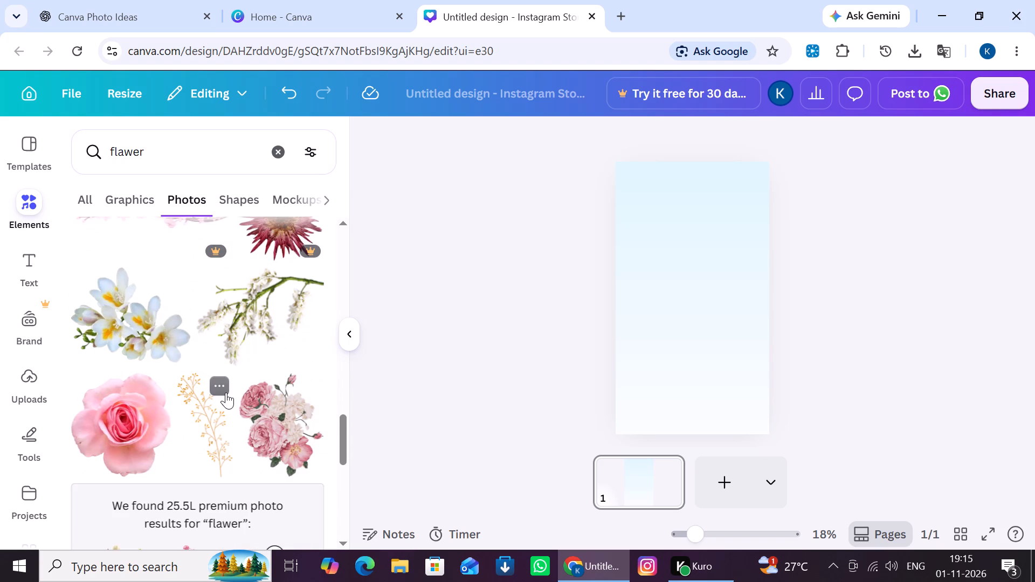
scroll(226, 392, "down", 2)
scroll(211, 349, "up", 2)
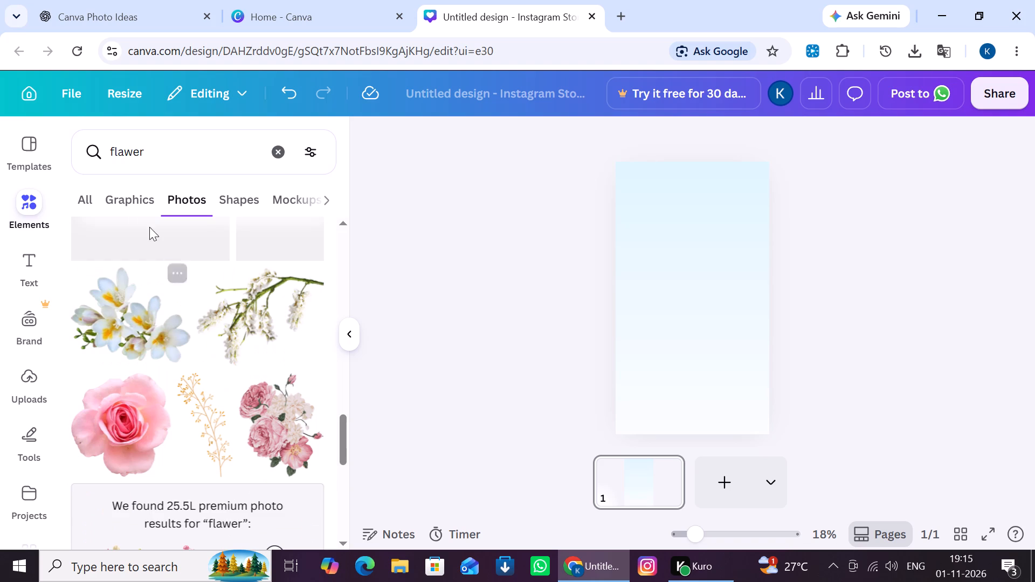
Narrow the flower results to graphics and add the pink long-stemmed lotus graphic to the page.
left_click(132, 194)
scroll(196, 328, "down", 2)
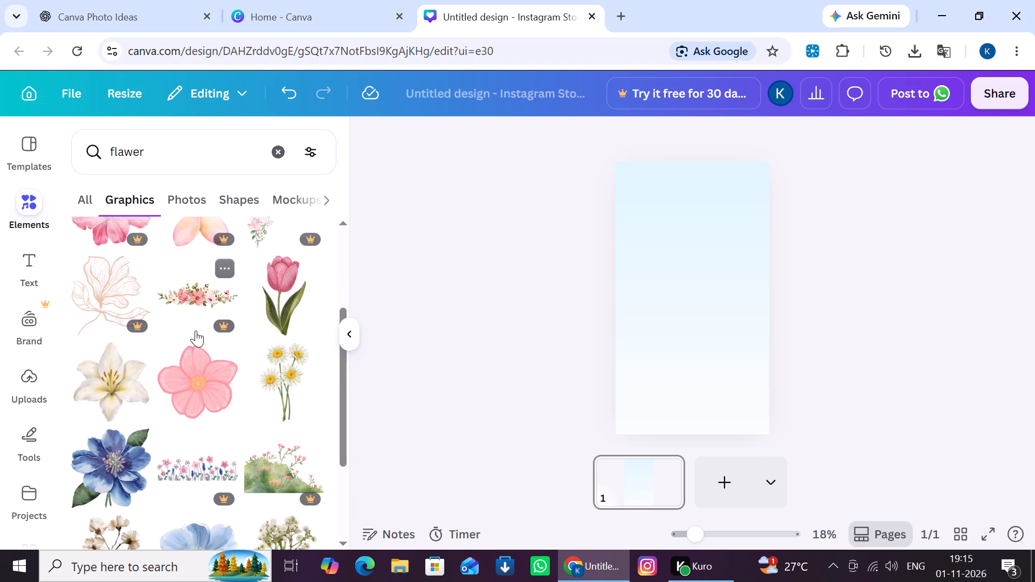
scroll(196, 330, "down", 2)
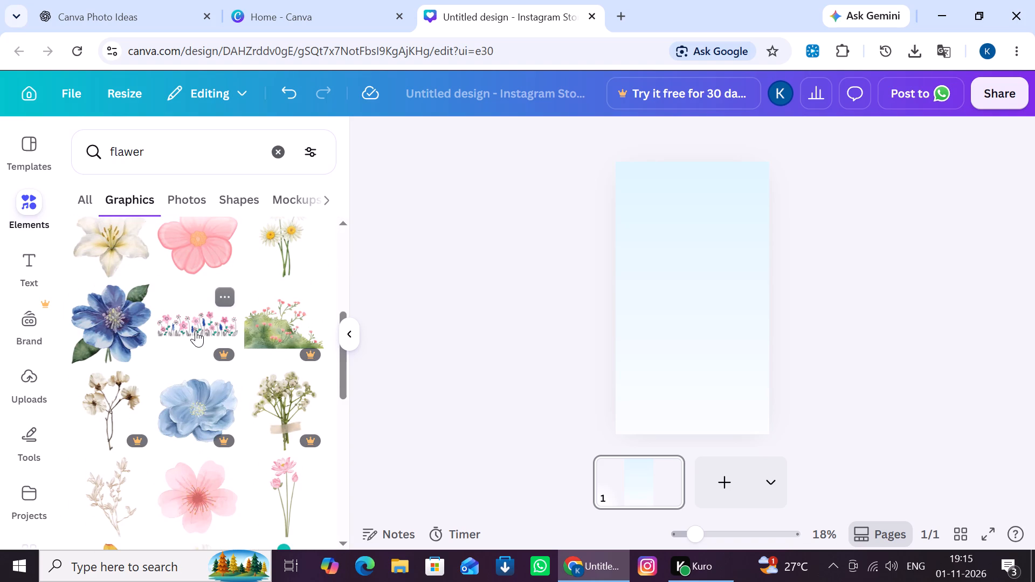
scroll(196, 330, "down", 2)
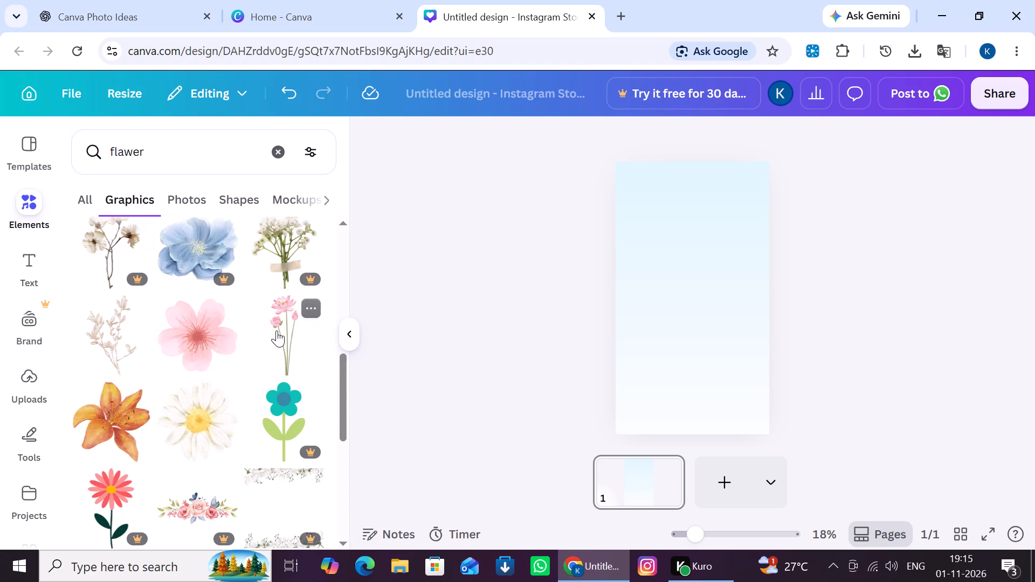
left_click(277, 330)
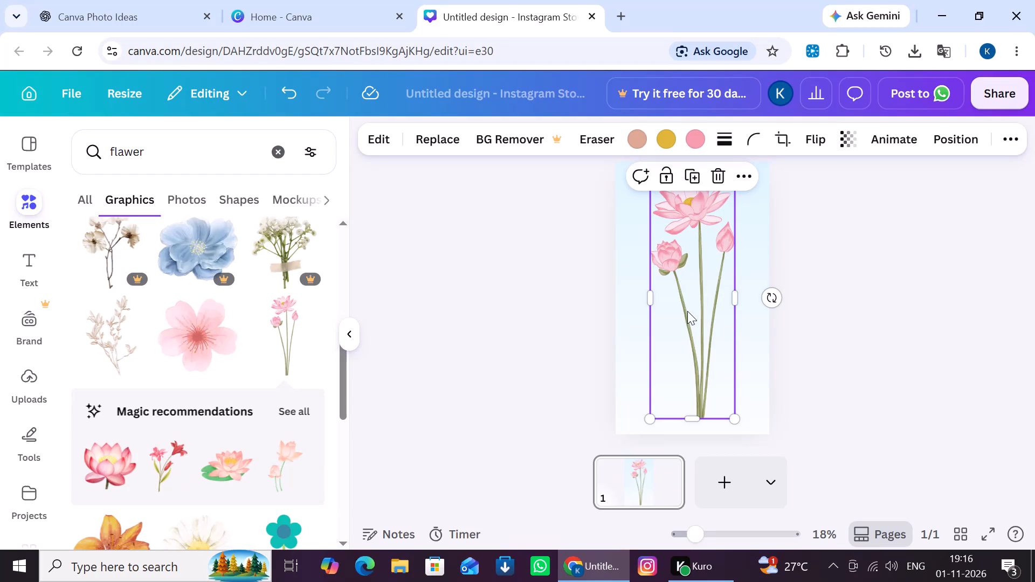
Move the lotus graphic to the page's lower-right corner so it extends past the right and bottom edges.
left_click(726, 347)
left_click(726, 347)
left_click_drag(726, 339, 733, 382)
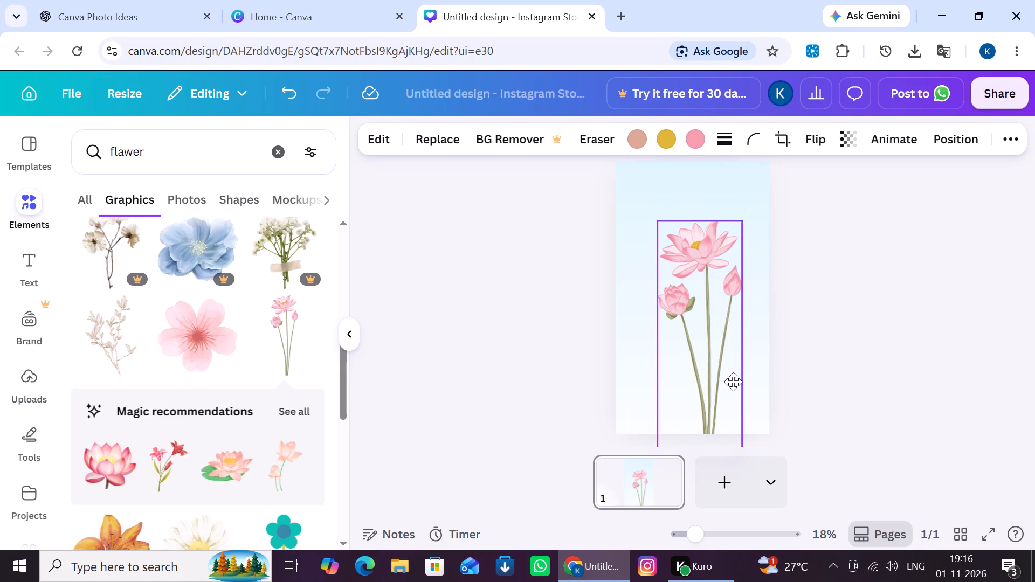
left_click_drag(733, 382, 770, 467)
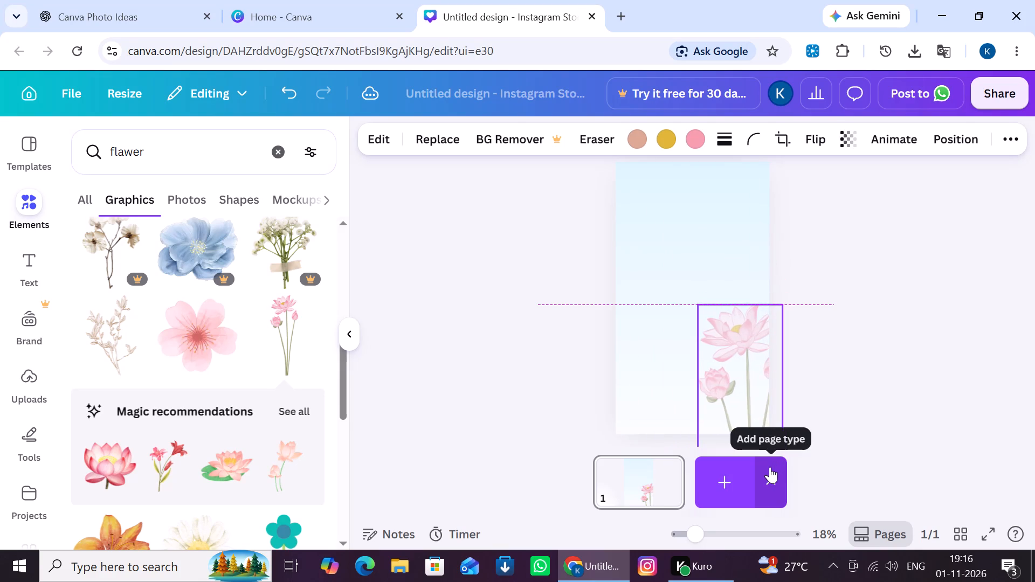
left_click_drag(770, 467, 792, 449)
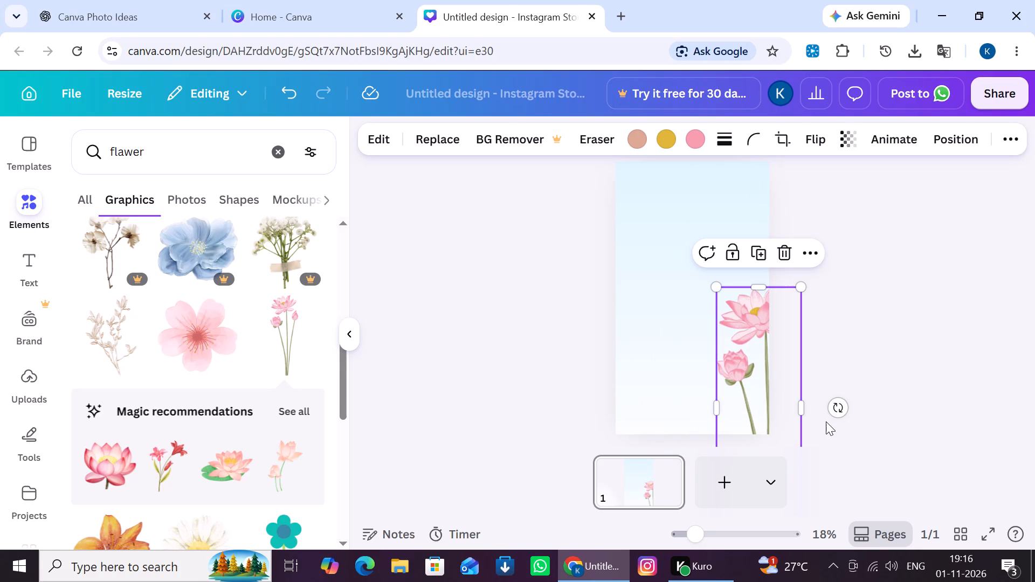
Set the lotus graphic's transparency to 59.
left_click(851, 137)
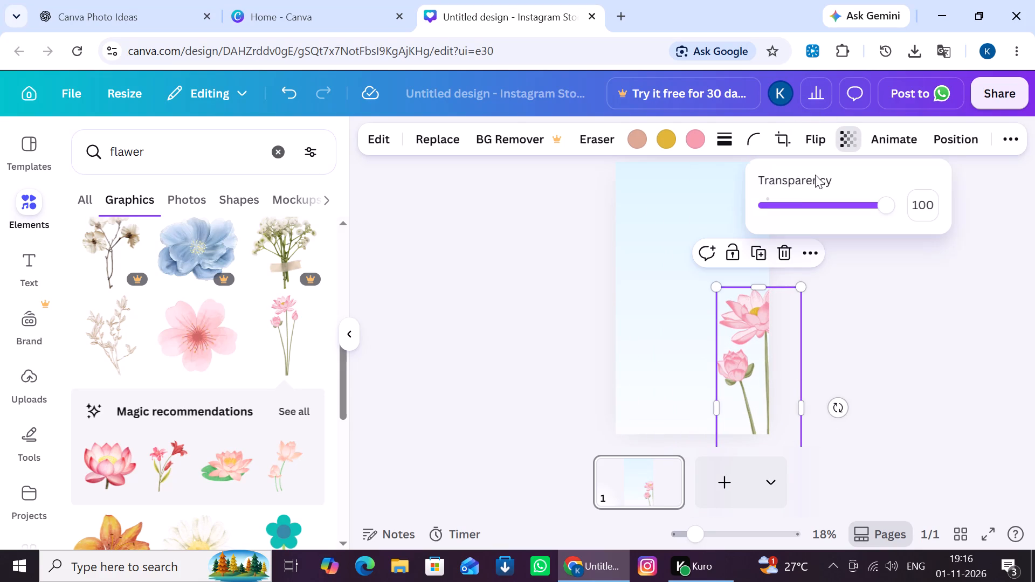
left_click(818, 203)
left_click(829, 204)
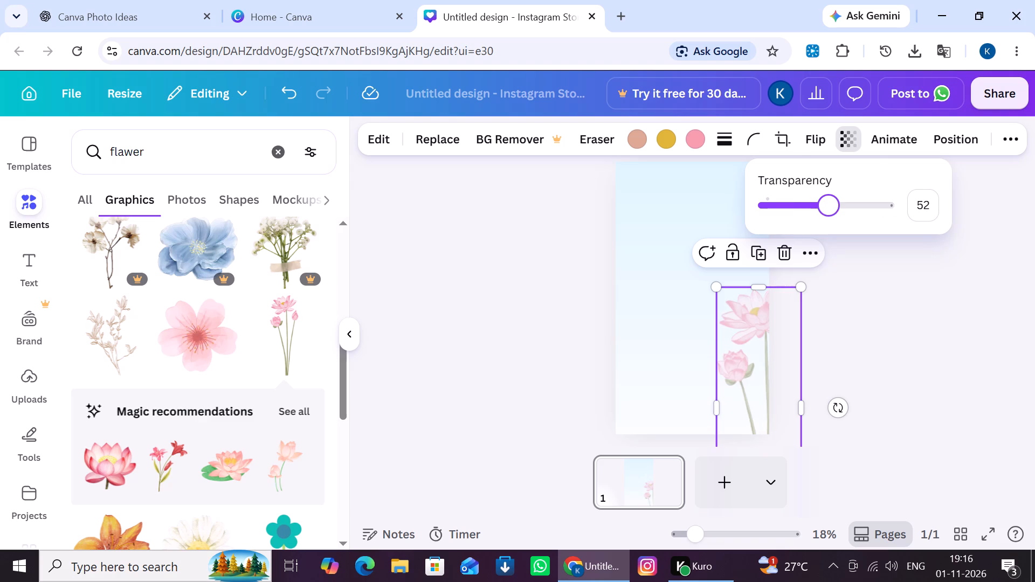
left_click(837, 204)
Examine the flower graphics for another decoration that suits the lotus and the soft blue story background.
scroll(150, 472, "down", 1)
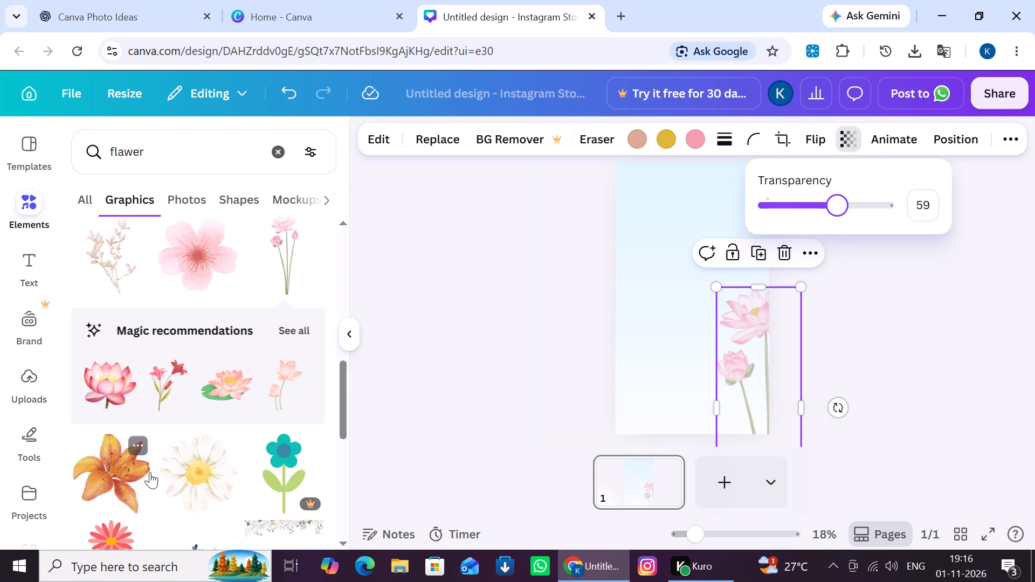
scroll(160, 463, "down", 2)
scroll(194, 429, "down", 1)
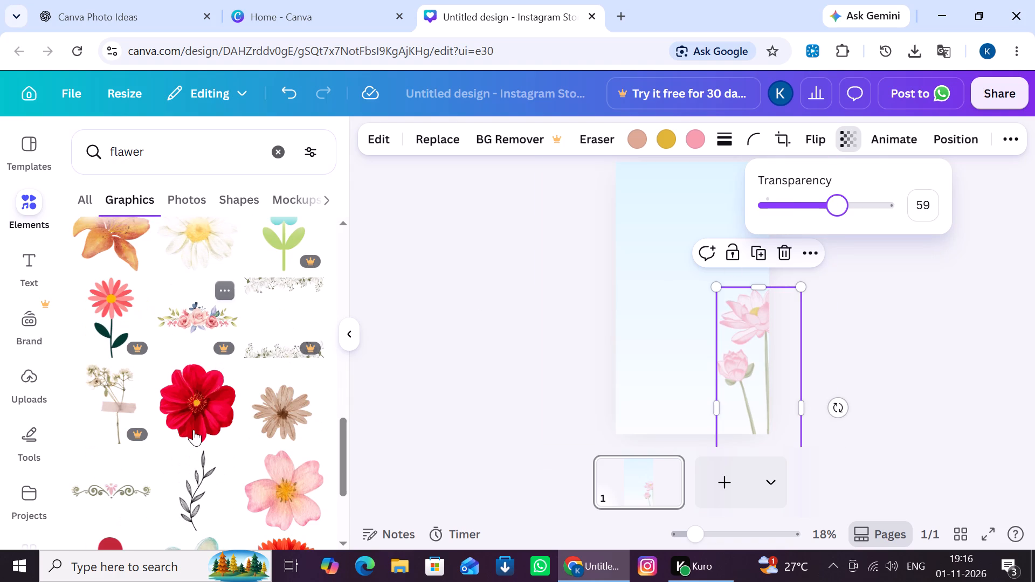
scroll(194, 429, "down", 4)
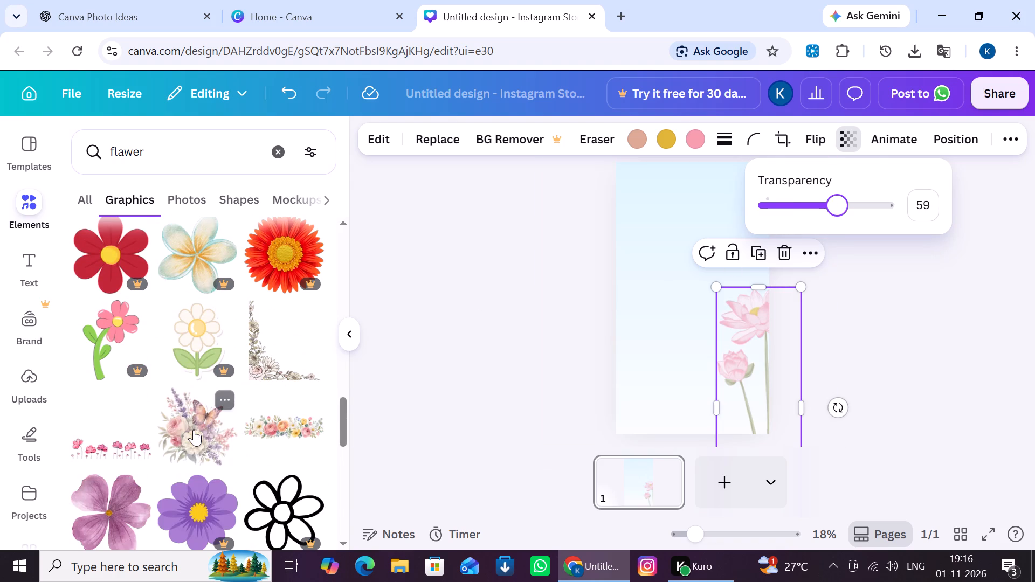
scroll(194, 429, "down", 6)
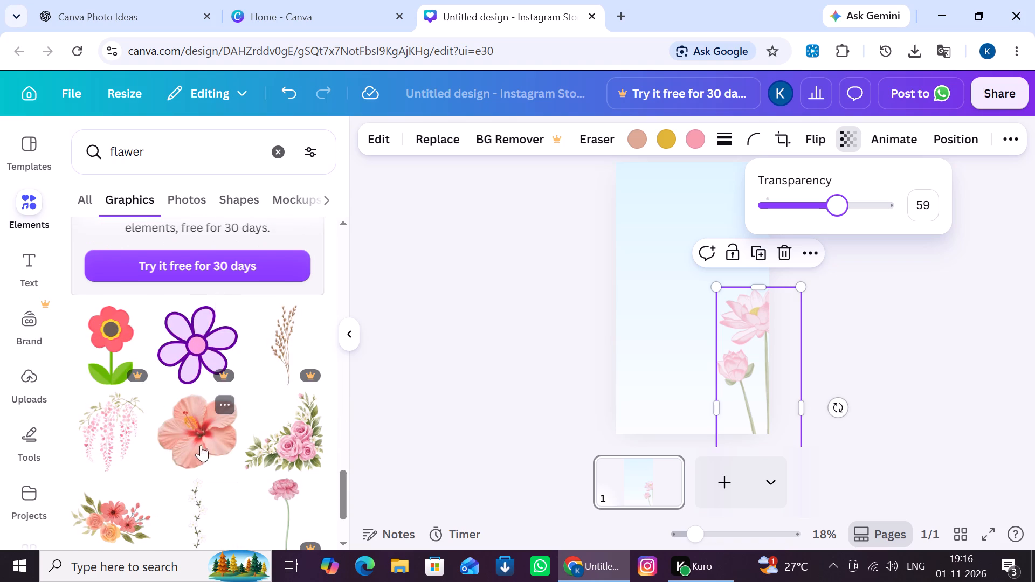
scroll(241, 474, "down", 1)
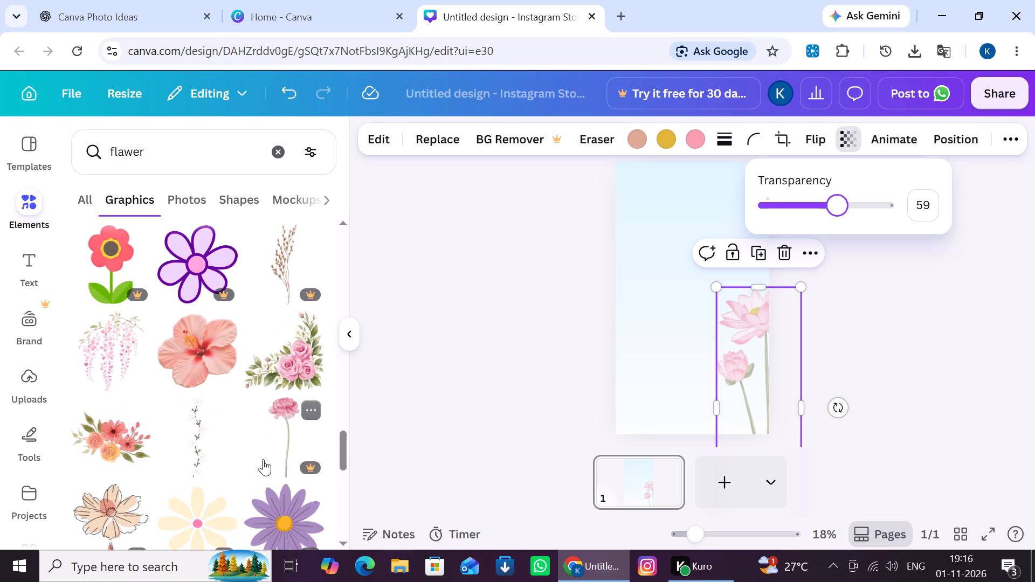
scroll(264, 459, "down", 4)
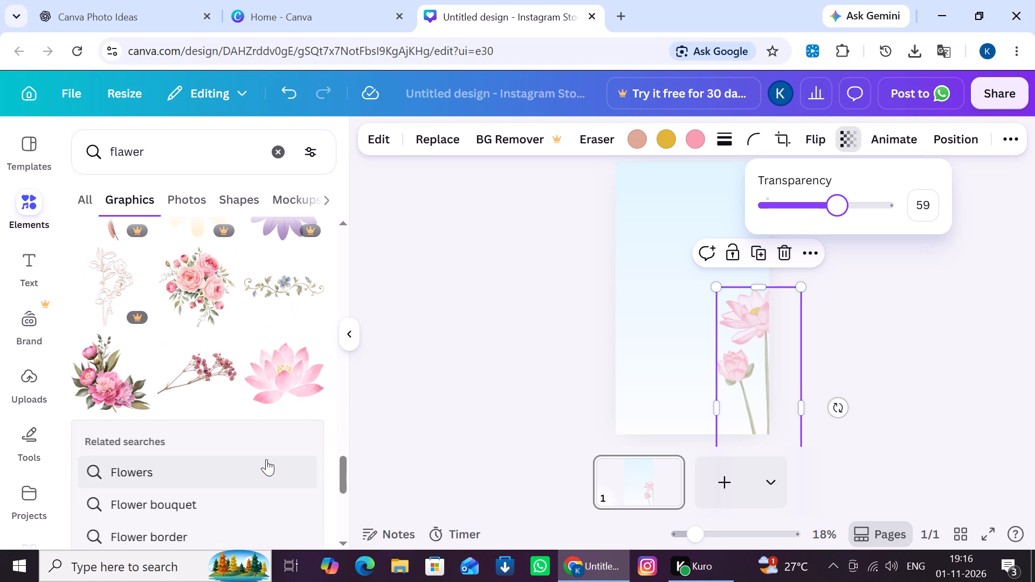
scroll(266, 459, "down", 4)
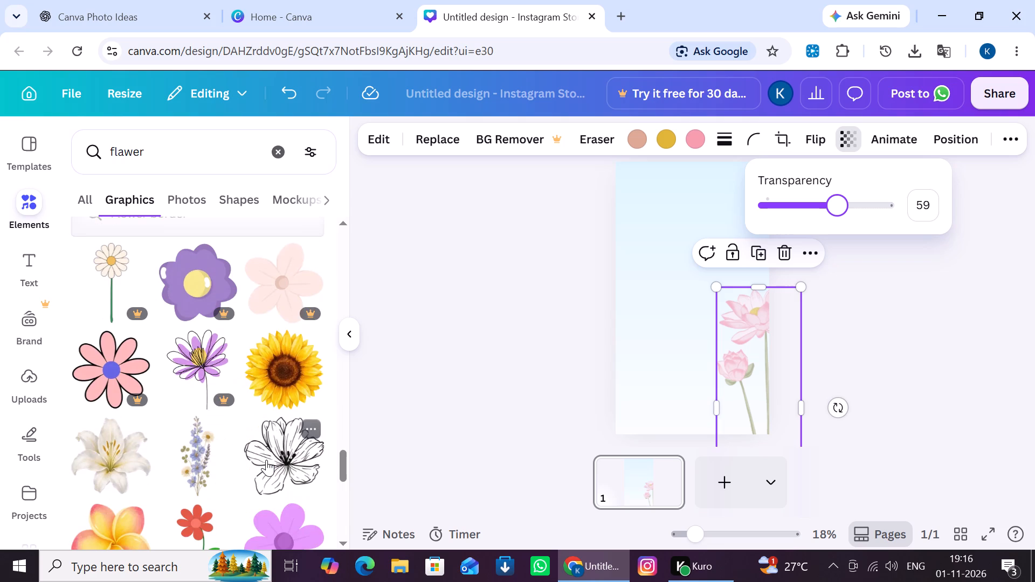
scroll(266, 460, "down", 5)
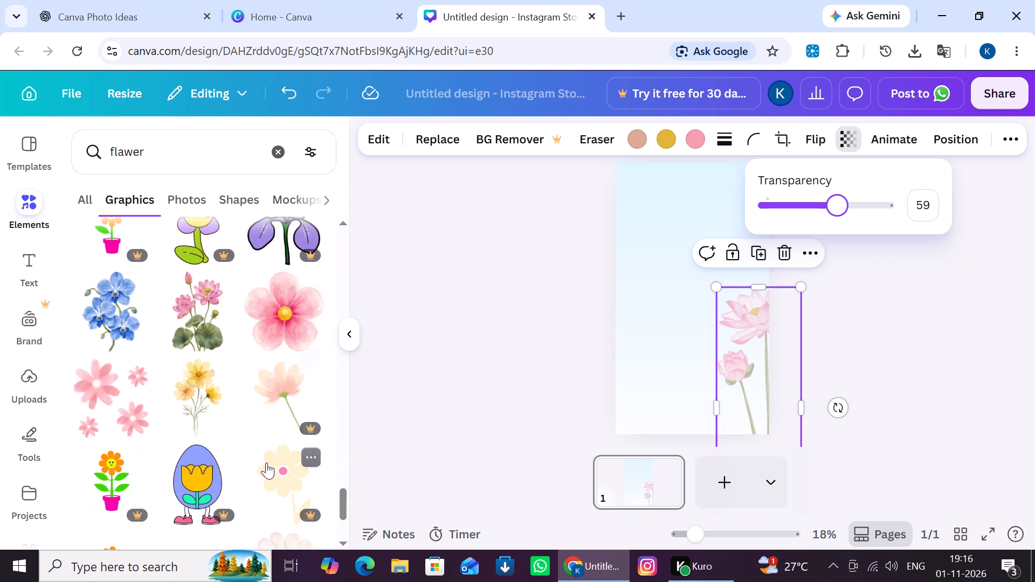
scroll(266, 462, "down", 3)
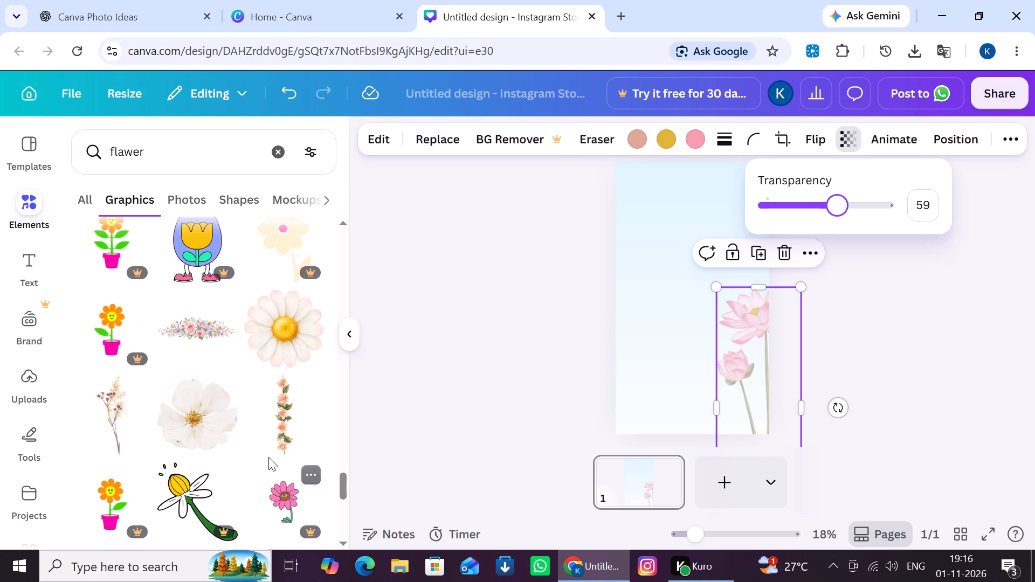
scroll(269, 455, "down", 4)
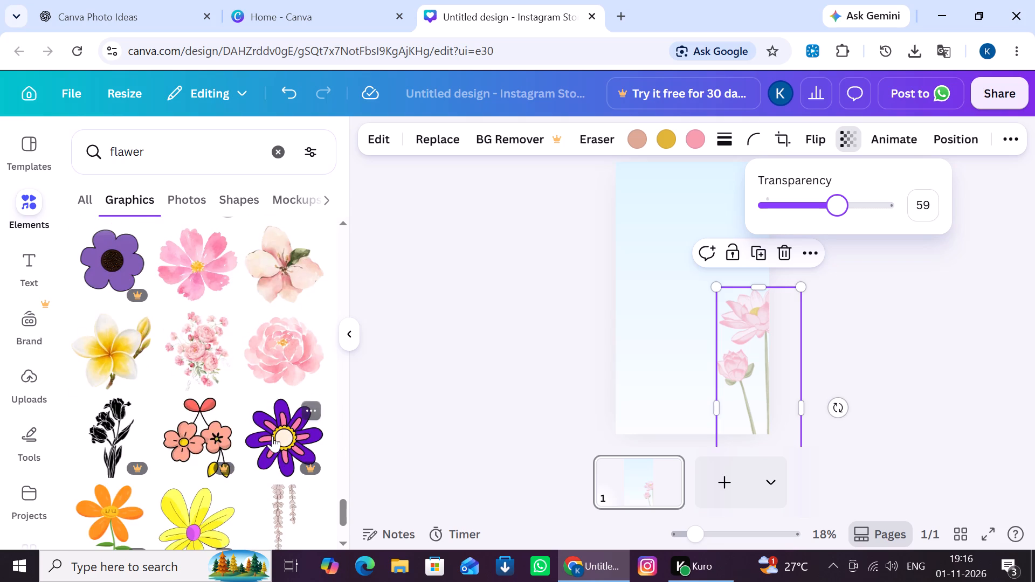
scroll(272, 436, "down", 3)
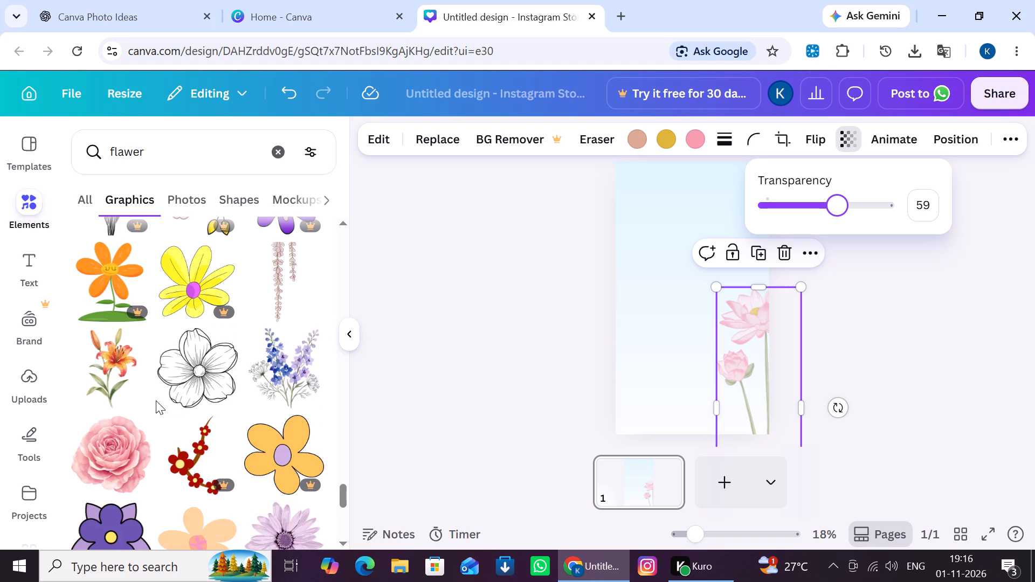
scroll(167, 390, "down", 3)
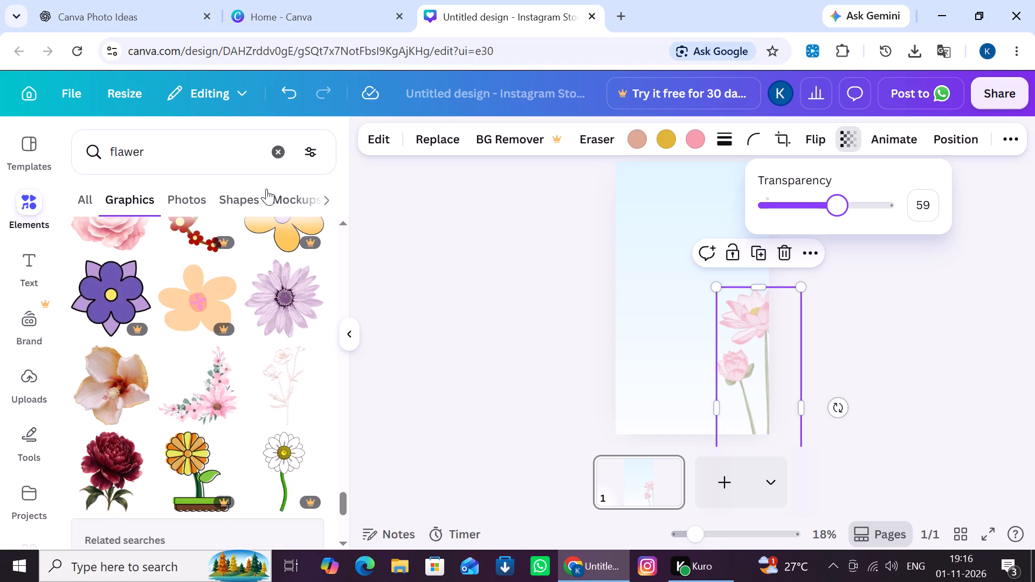
Widen the flower results to all categories and look through the photos, shapes, mockups, videos and audio.
left_click(79, 192)
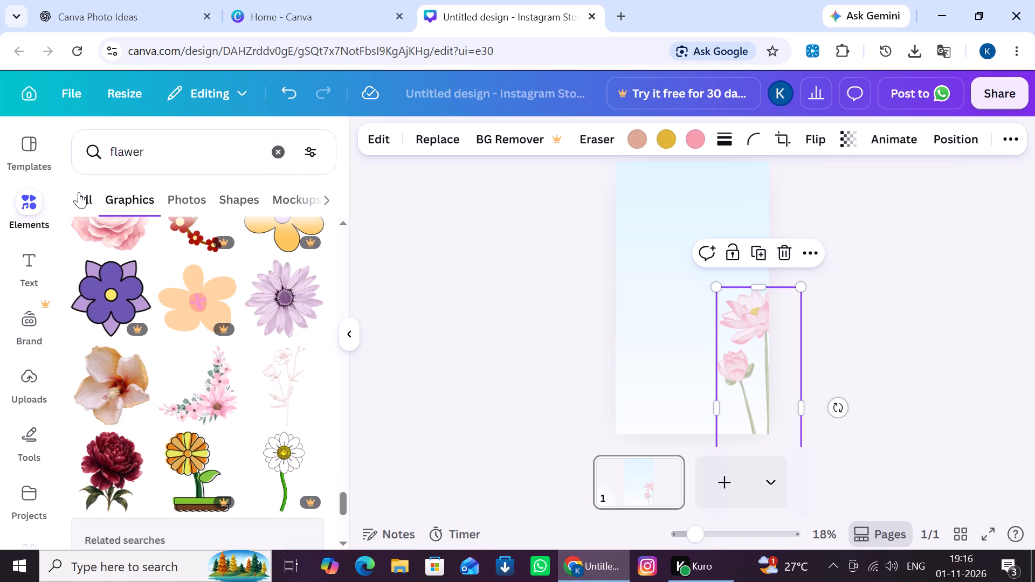
scroll(181, 337, "down", 2)
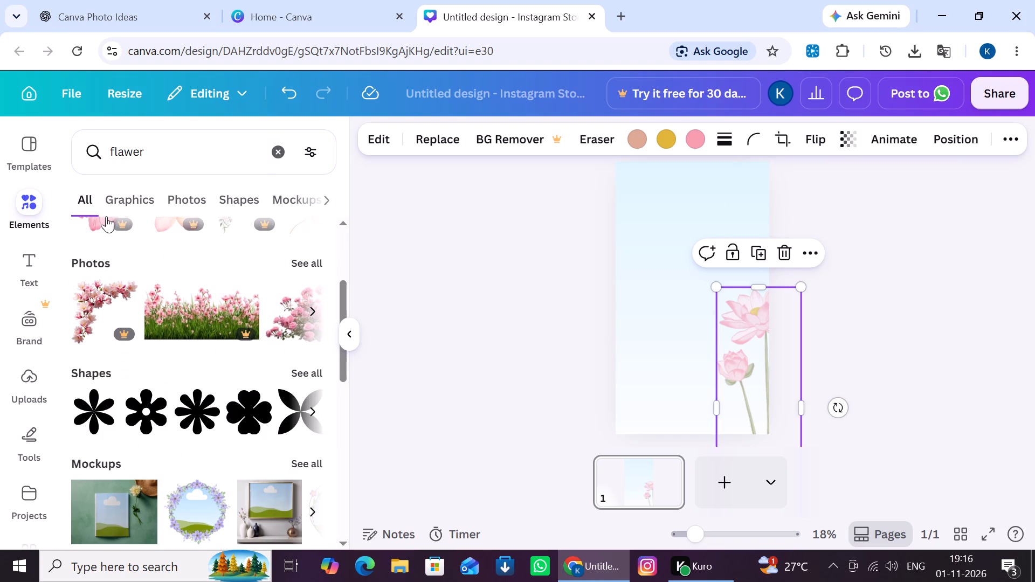
scroll(183, 414, "down", 10)
scroll(187, 389, "up", 1)
Replace the flower search with the suggested term "asthetic" and search the elements for it.
left_click(232, 153)
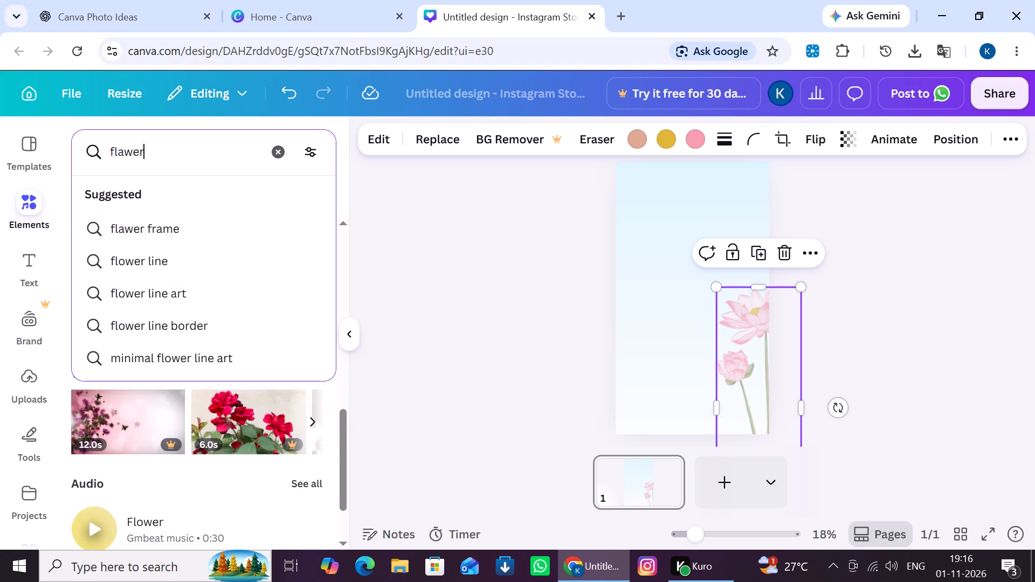
key("BackSpace")
key("BackSpace")
key("BackSpace")
key("BackSpace")
key("BackSpace")
key("BackSpace")
key("BackSpace")
key("BackSpace")
key("BackSpace")
key("BackSpace")
key("BackSpace")
key("BackSpace")
key("BackSpace")
key("BackSpace")
key("BackSpace")
key("BackSpace")
key("BackSpace")
key("BackSpace")
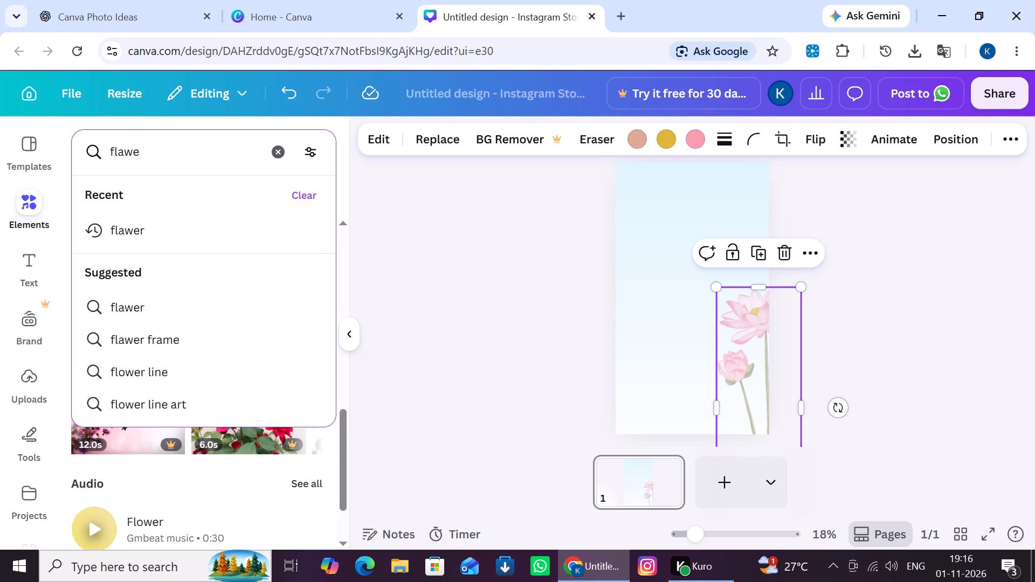
key("BackSpace")
type("as")
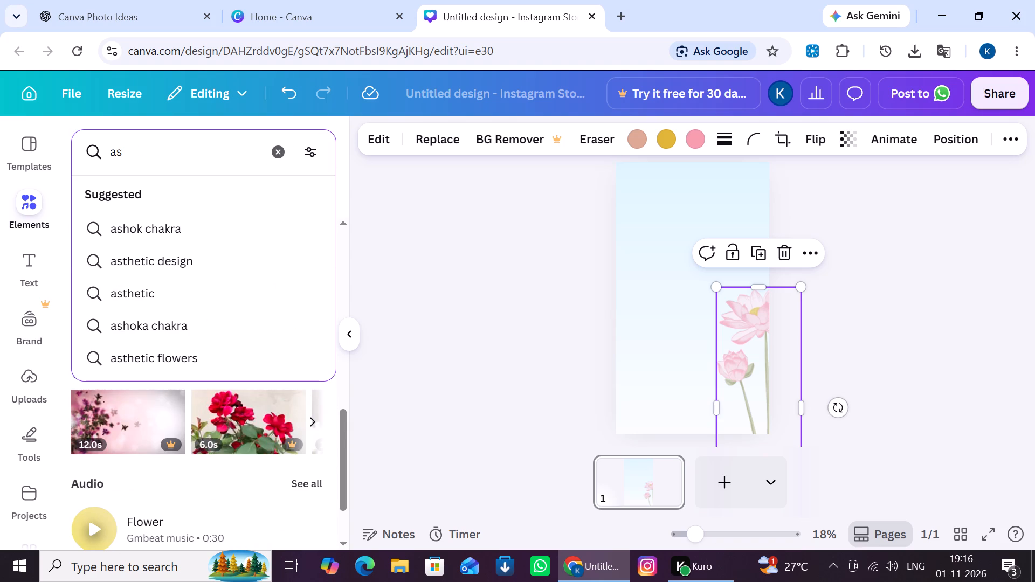
key("Down")
key("Down")
key("Down")
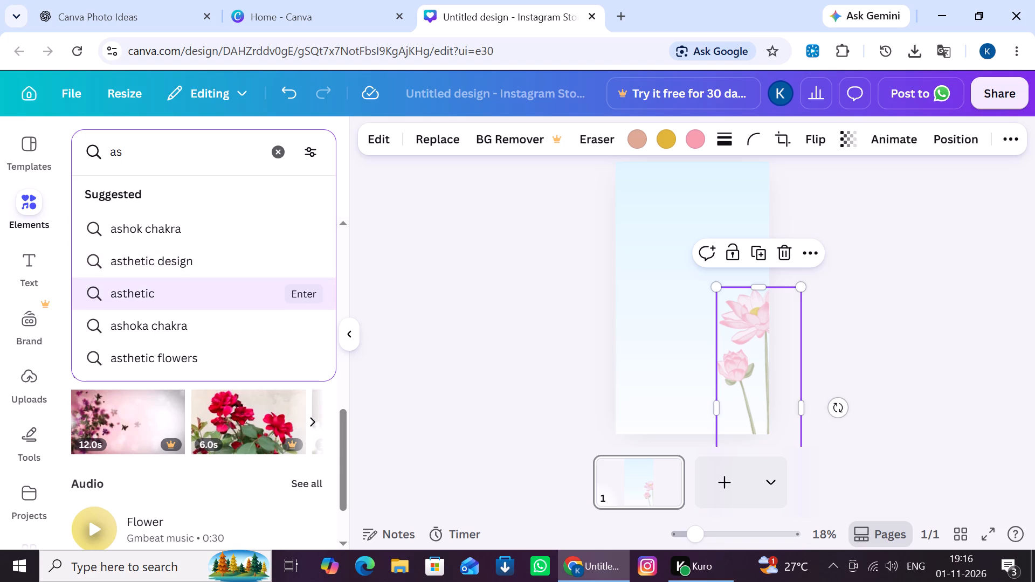
key("Return")
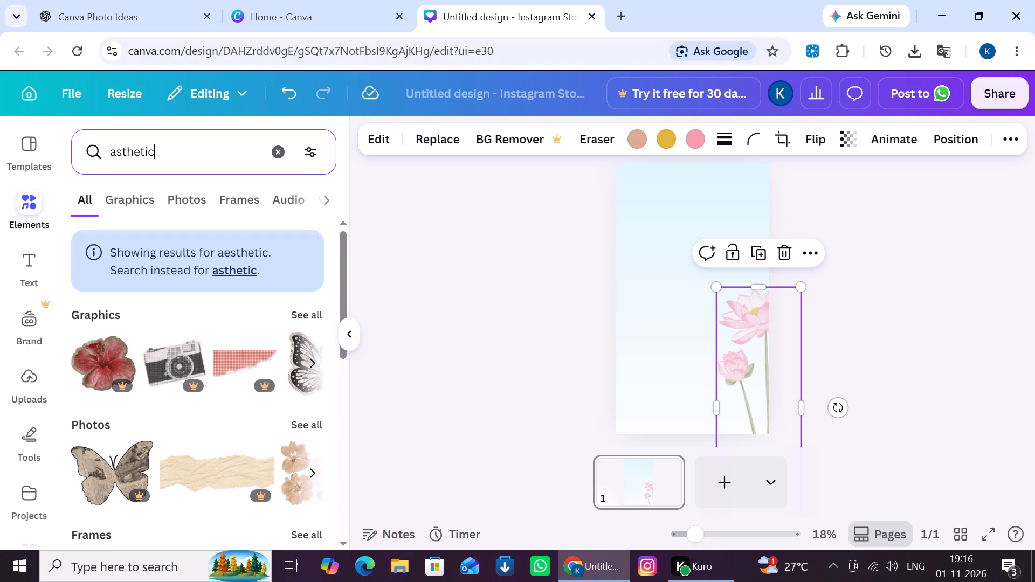
Examine the "asthetic" results across all categories, including the full set of mockups, for something suitable for the story.
scroll(180, 407, "down", 3)
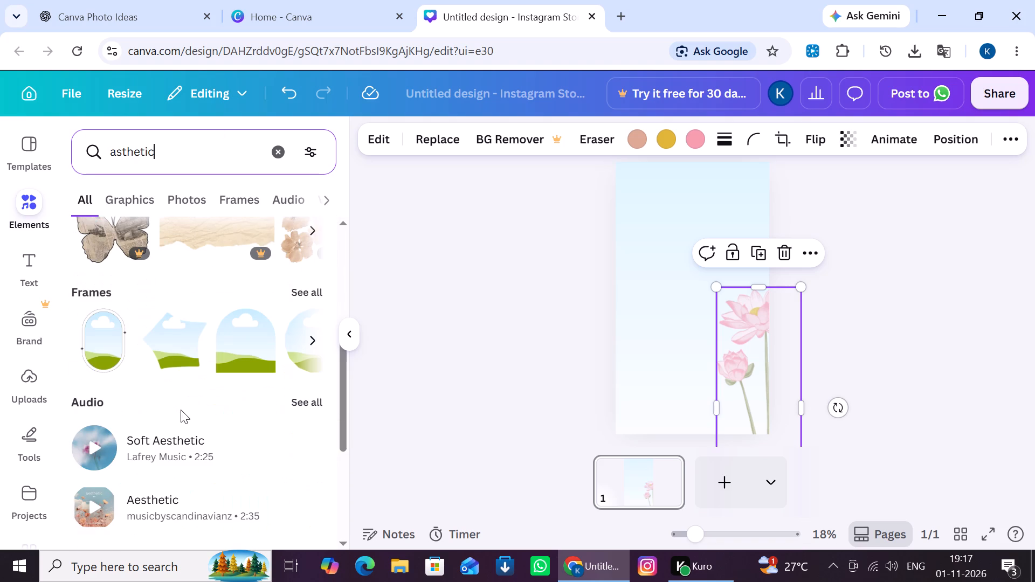
scroll(144, 349, "down", 1)
scroll(212, 373, "down", 1)
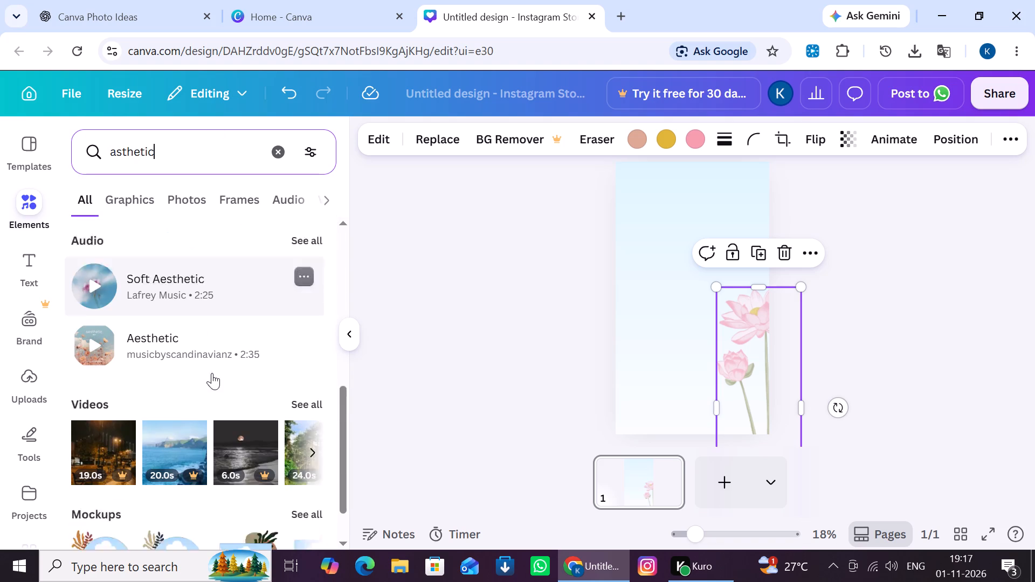
scroll(212, 373, "down", 4)
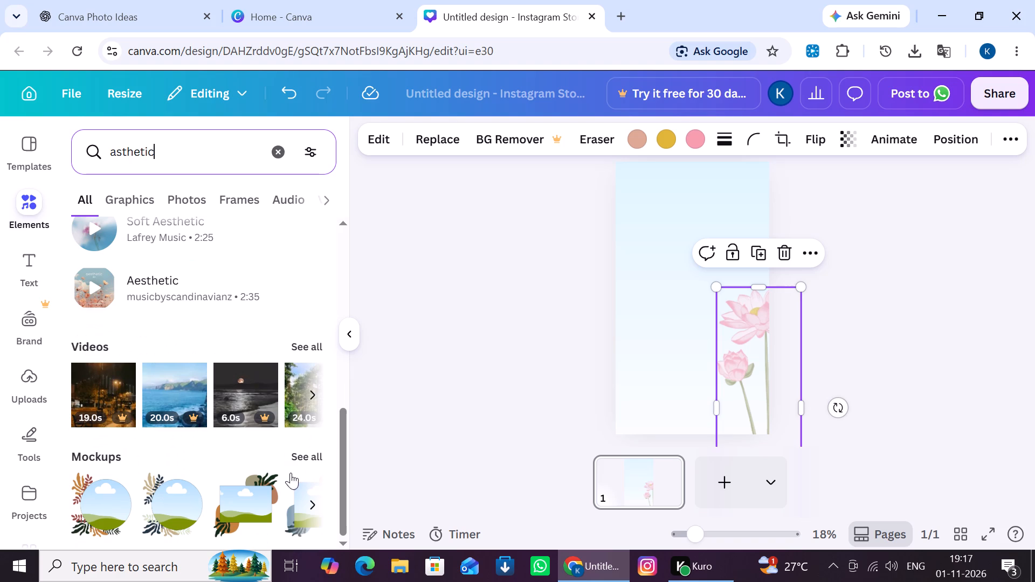
left_click(298, 461)
scroll(196, 364, "down", 5)
scroll(212, 359, "up", 3)
Search the elements for "asthetic men" and narrow the results to graphics.
left_click(176, 158)
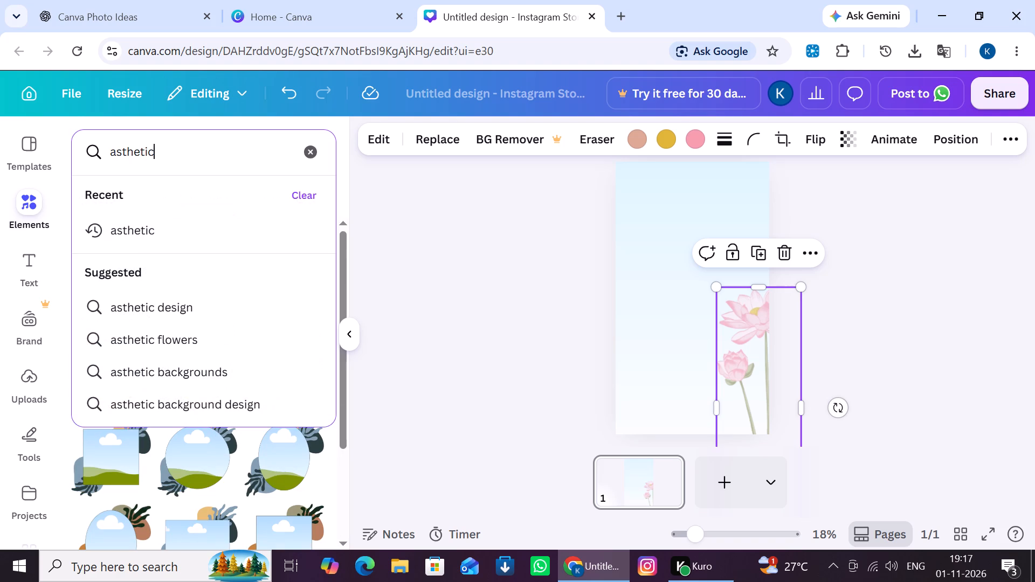
key("space")
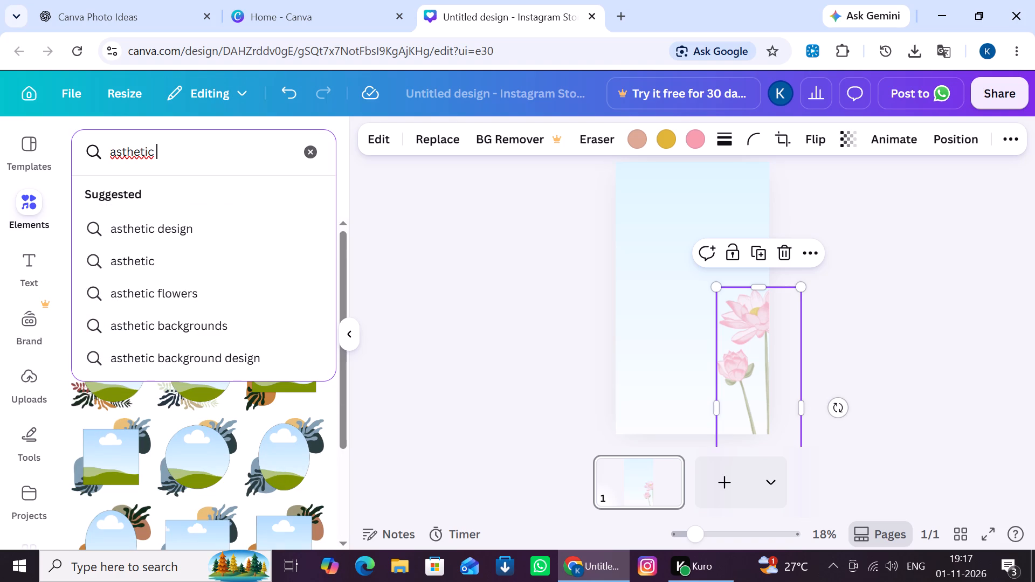
key("m")
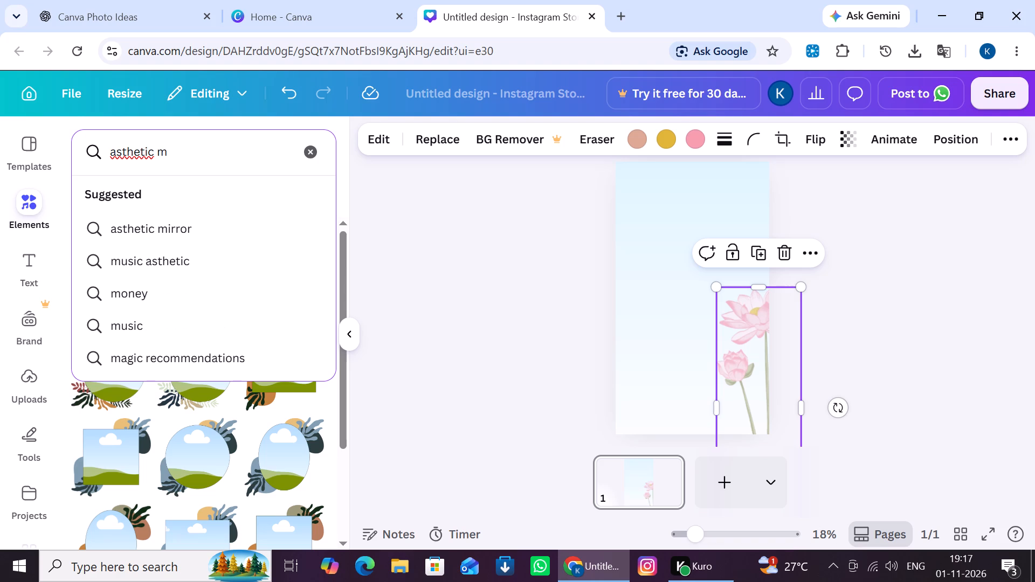
key("e")
key("n")
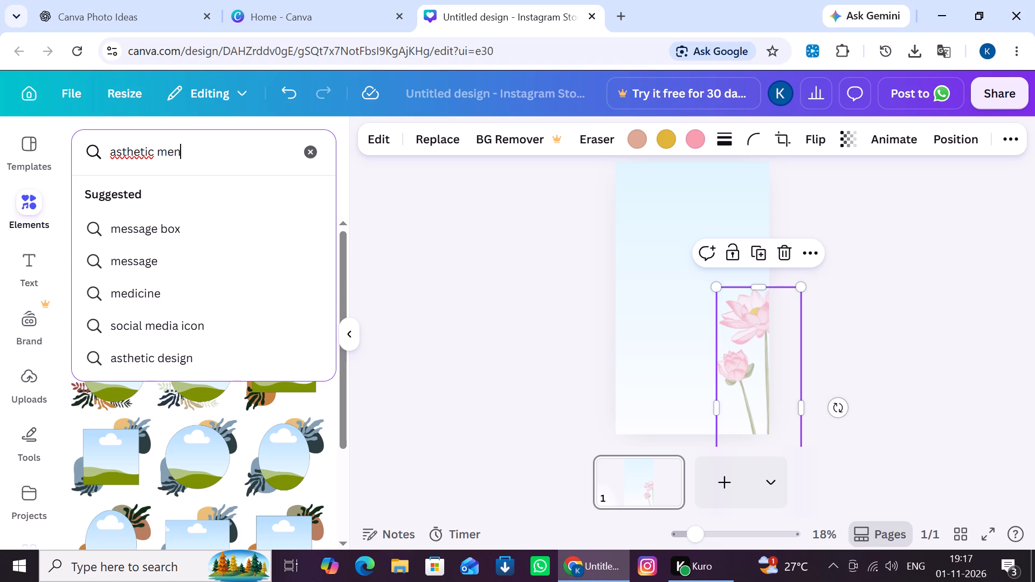
key("Return")
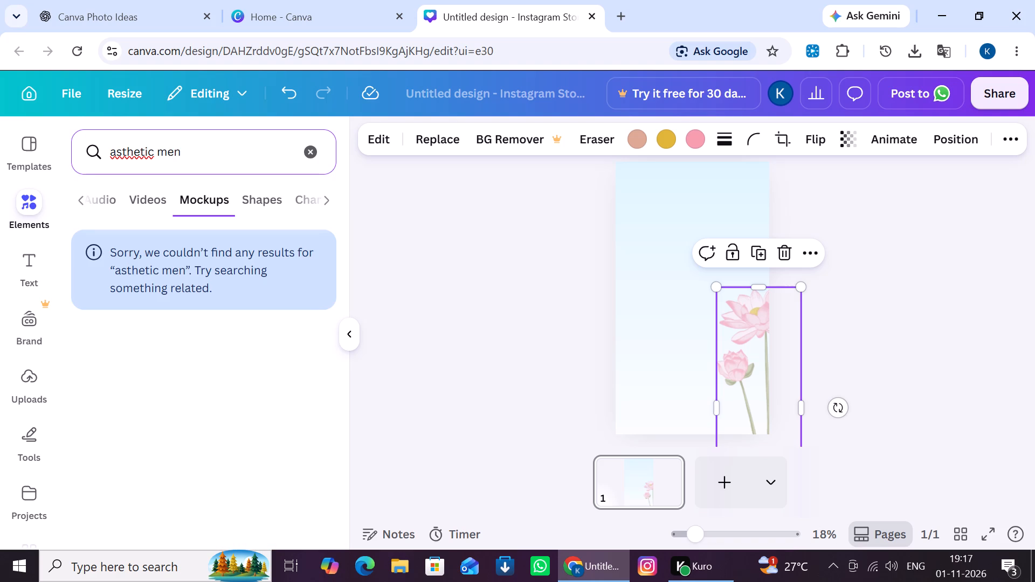
left_click(93, 200)
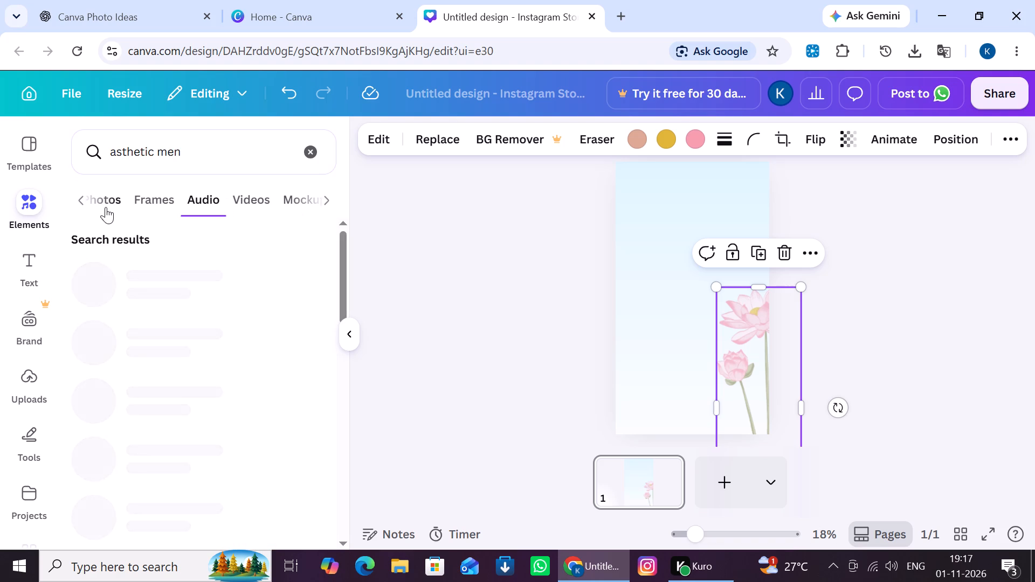
left_click_drag(116, 204, 280, 239)
left_click(95, 191)
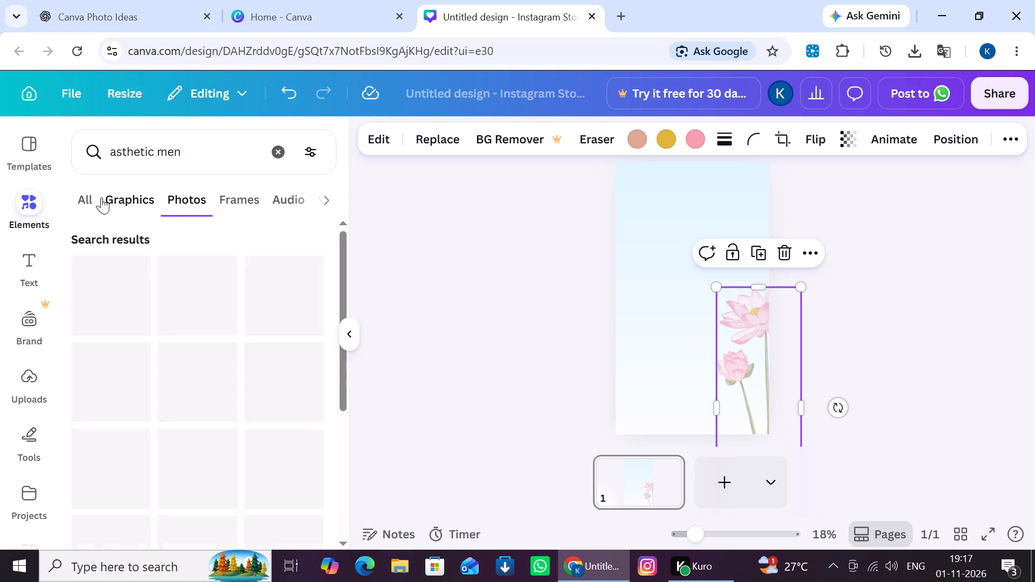
left_click(107, 200)
Examine the "asthetic men" graphics for a male figure suited to the story.
scroll(208, 342, "down", 2)
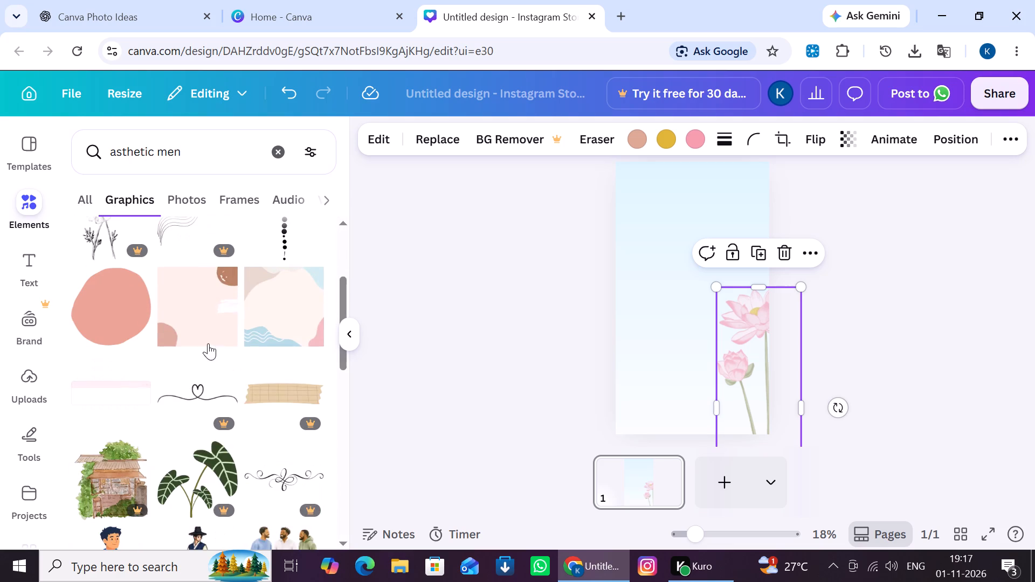
scroll(204, 349, "down", 5)
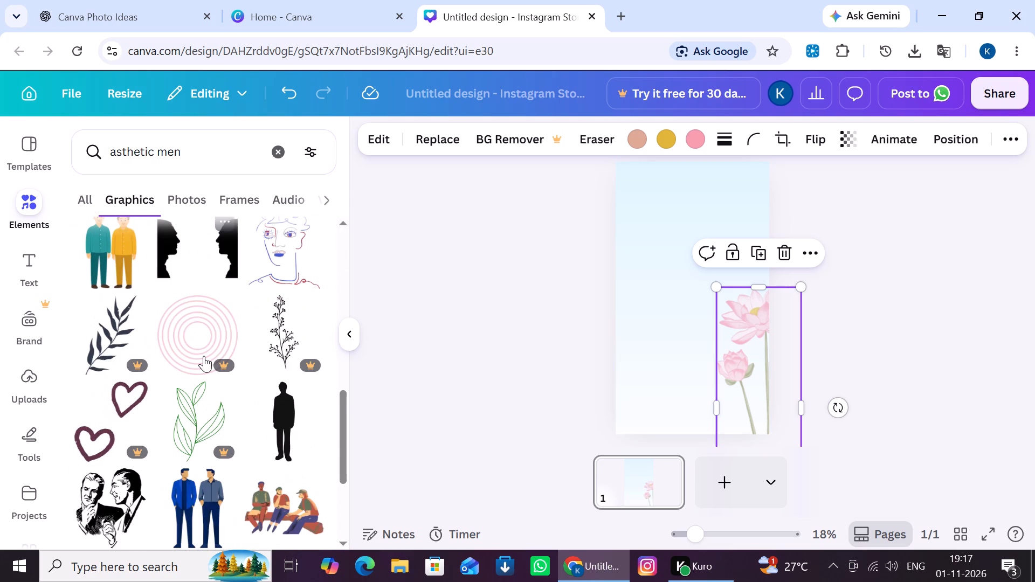
scroll(204, 356, "down", 7)
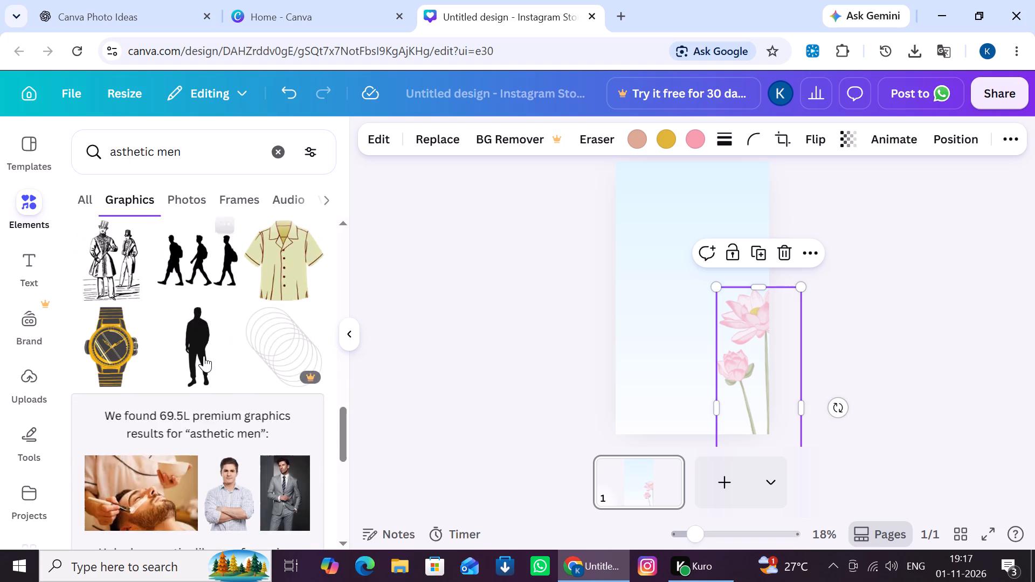
scroll(204, 356, "down", 7)
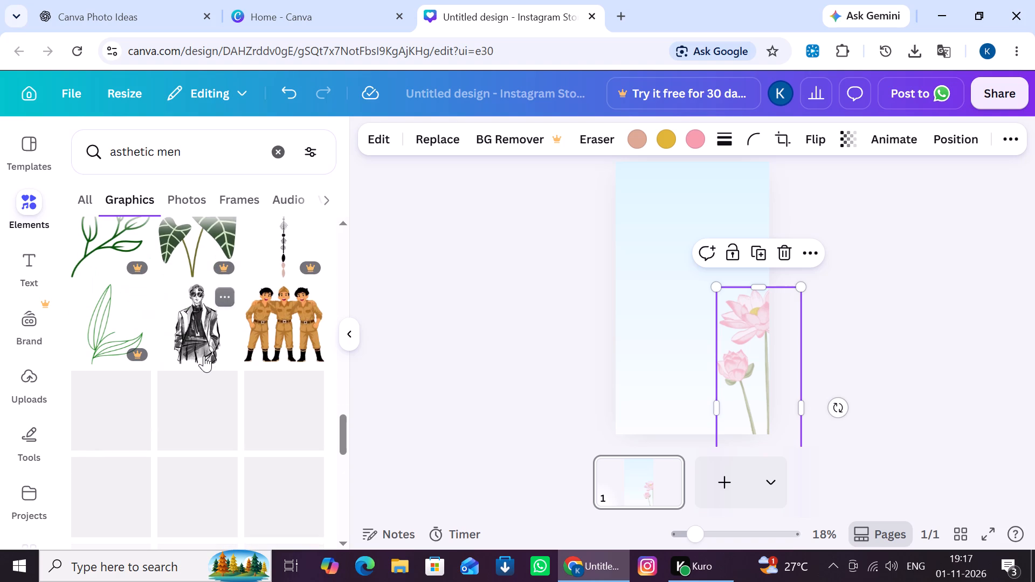
scroll(204, 356, "down", 2)
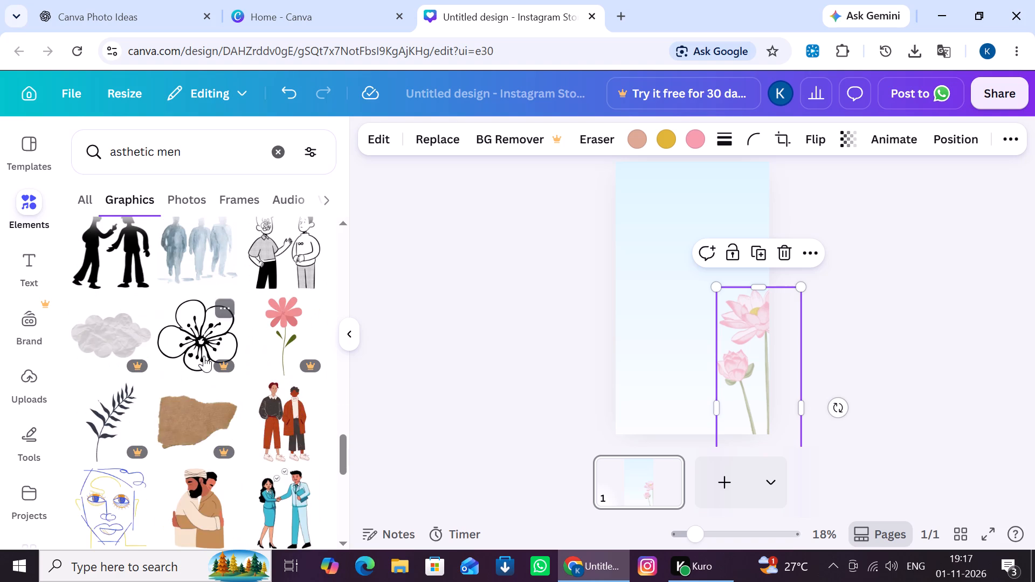
scroll(204, 356, "down", 7)
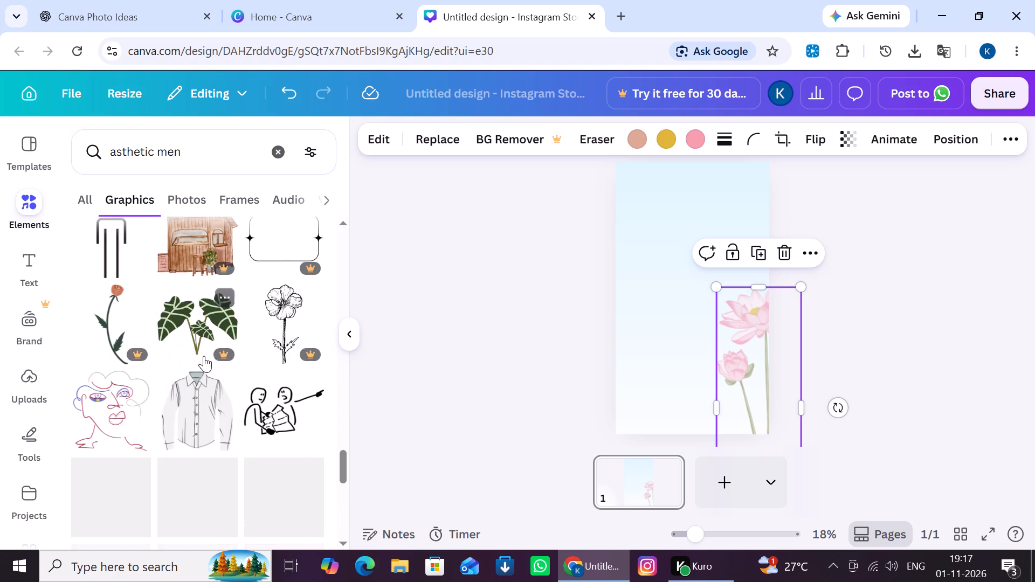
scroll(204, 356, "down", 4)
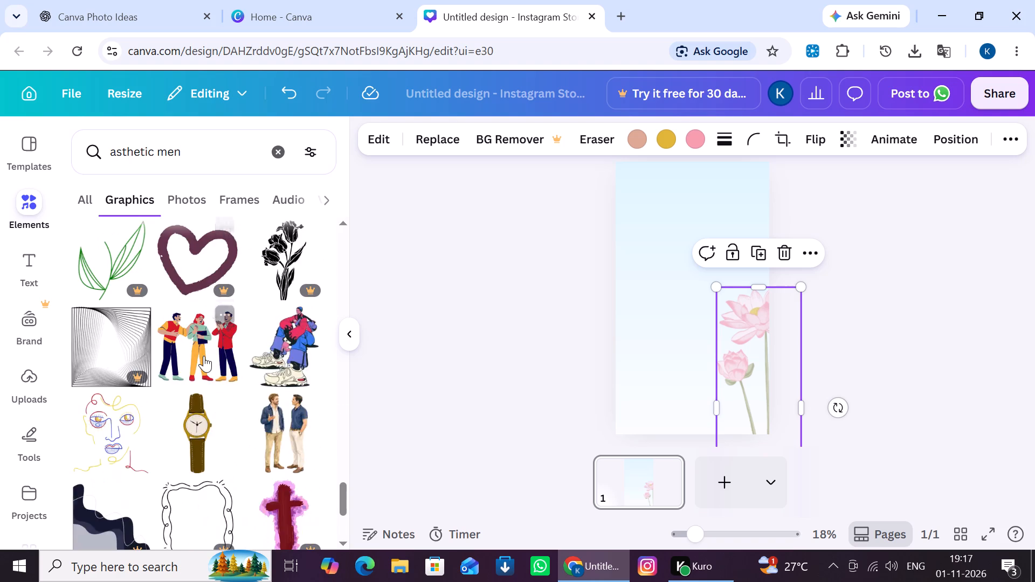
scroll(204, 356, "down", 4)
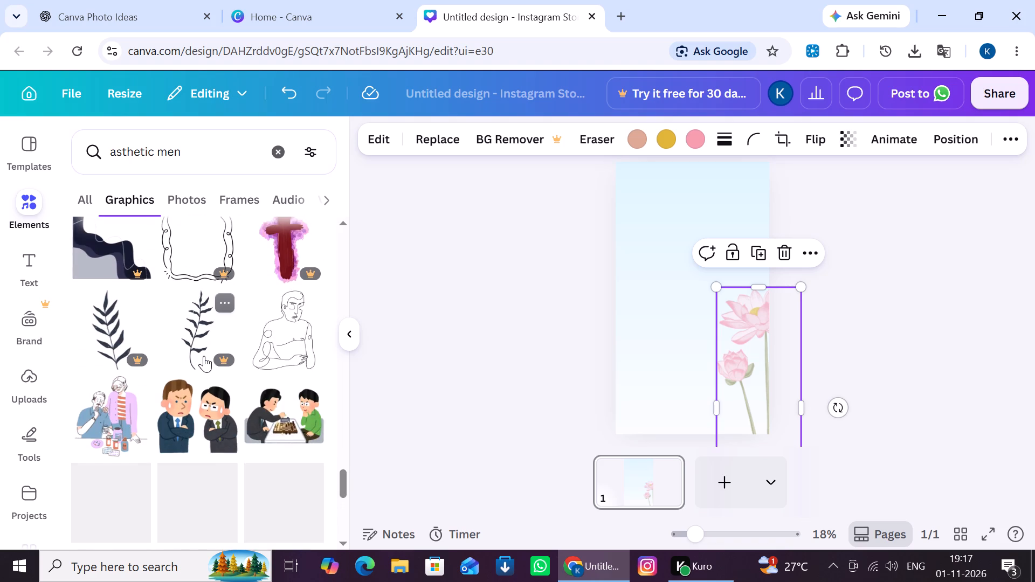
scroll(204, 356, "down", 2)
scroll(143, 232, "down", 3)
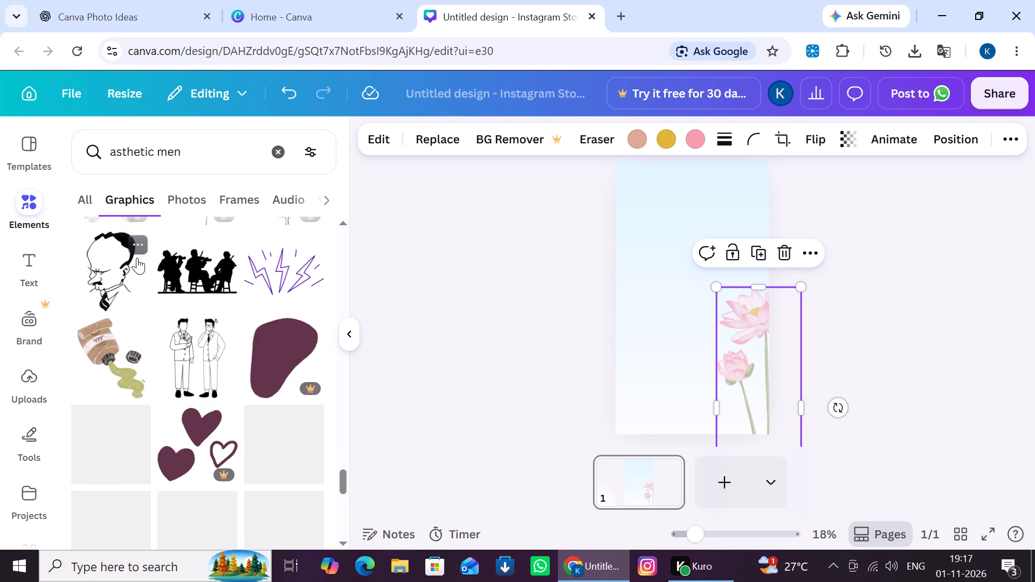
scroll(146, 307, "down", 4)
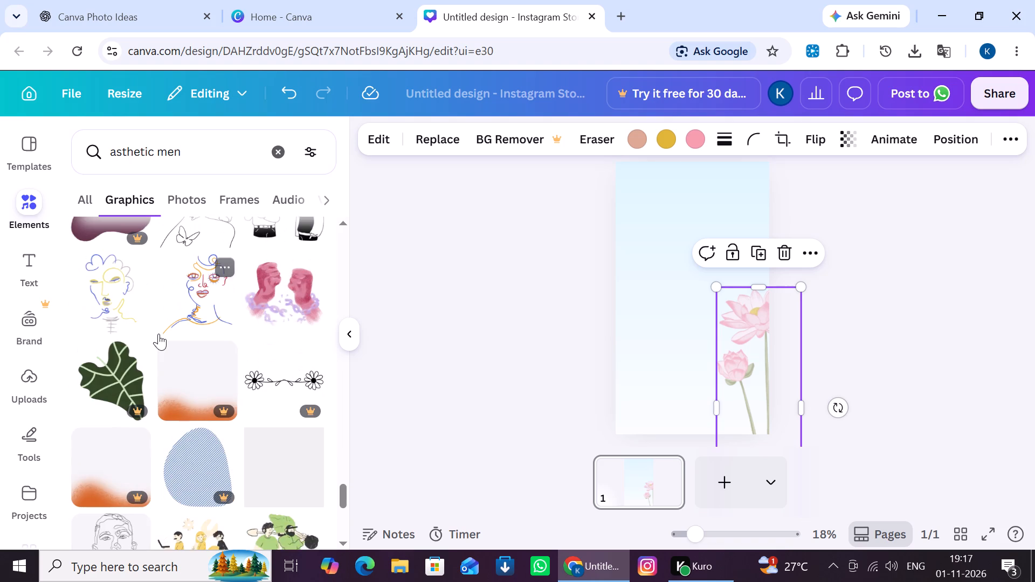
scroll(158, 334, "down", 6)
scroll(158, 331, "up", 2)
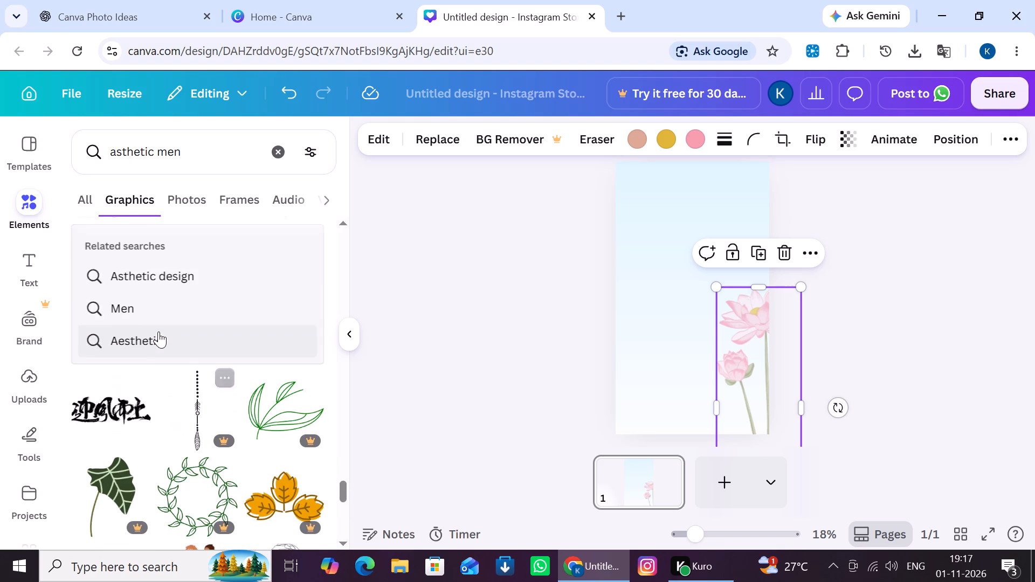
scroll(158, 331, "down", 6)
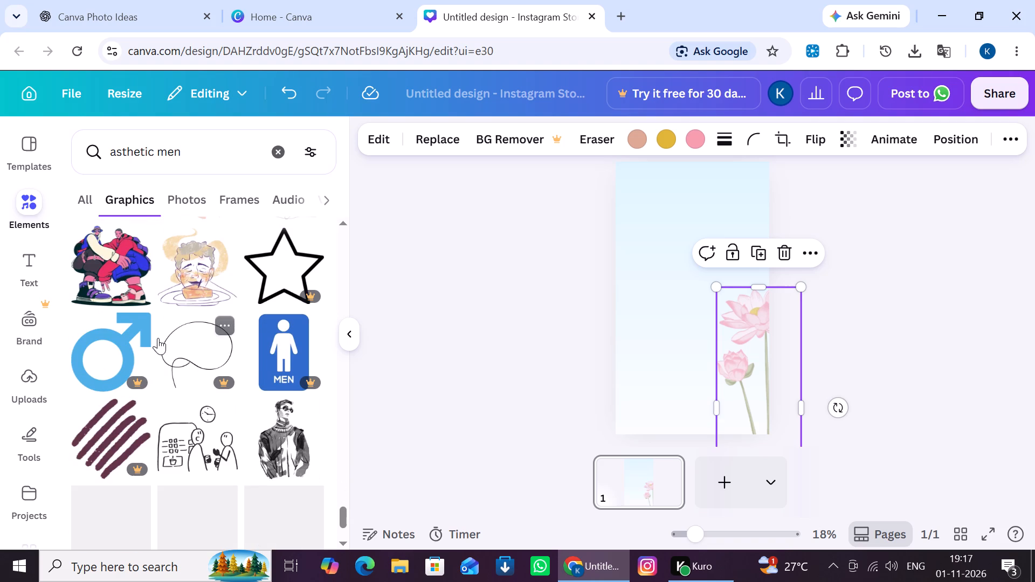
Replace the search with the suggested term "asthetic flowers" and search the elements for it.
left_click(200, 155)
key("BackSpace")
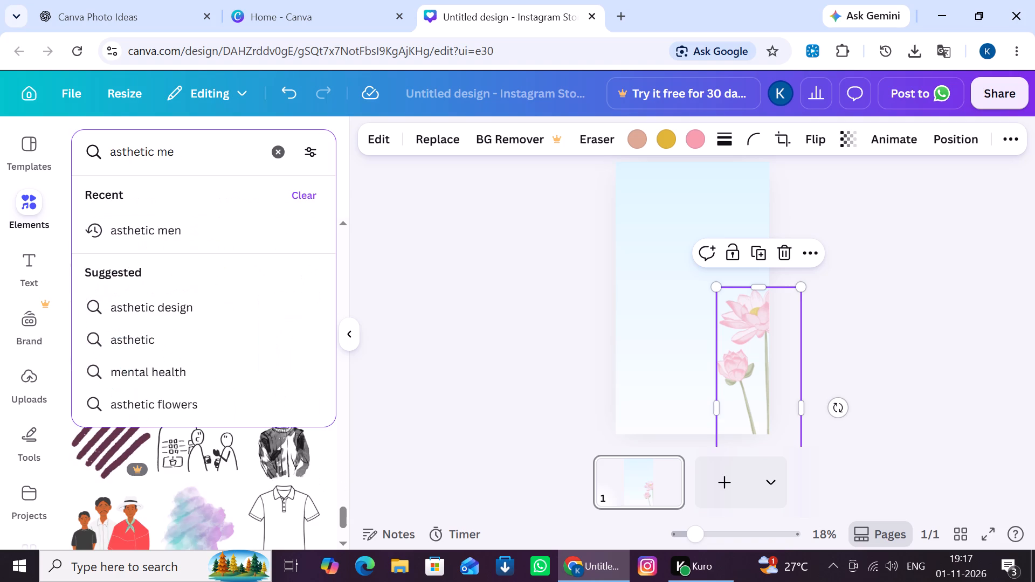
key("BackSpace")
key("BackSpace")
key("BackSpace")
key("space")
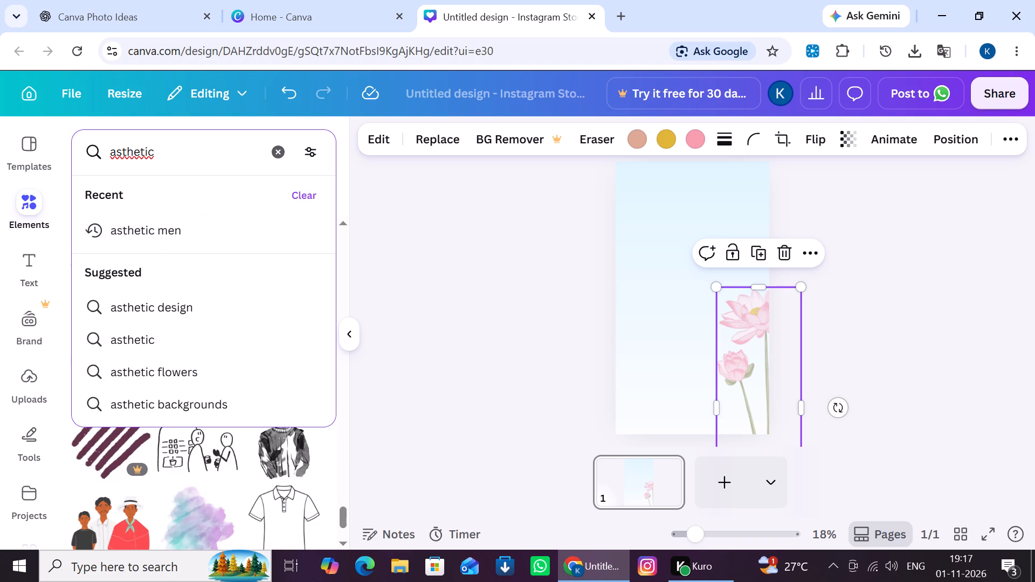
key("Down")
key("Down")
key("Down")
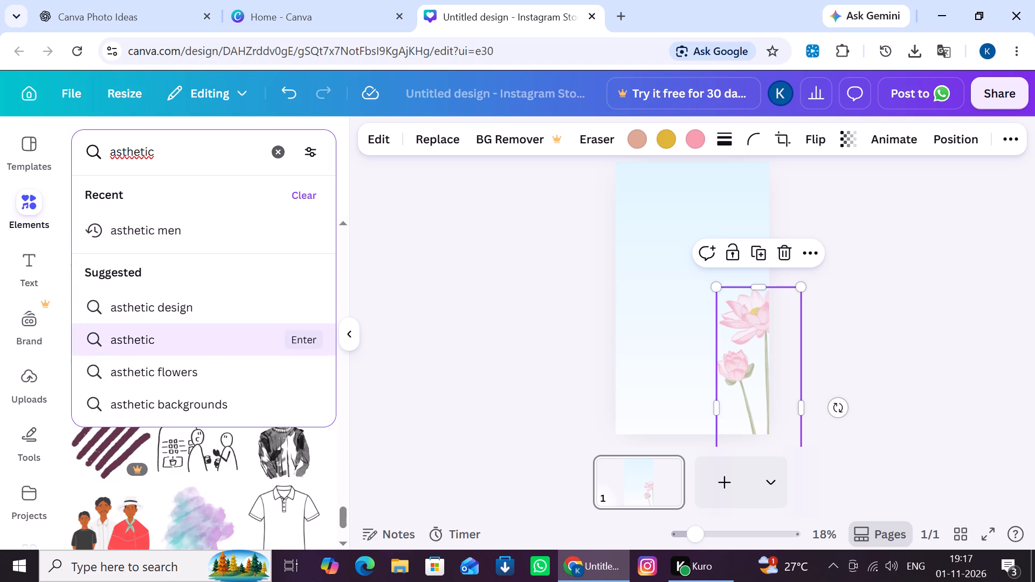
key("Down")
key("Return")
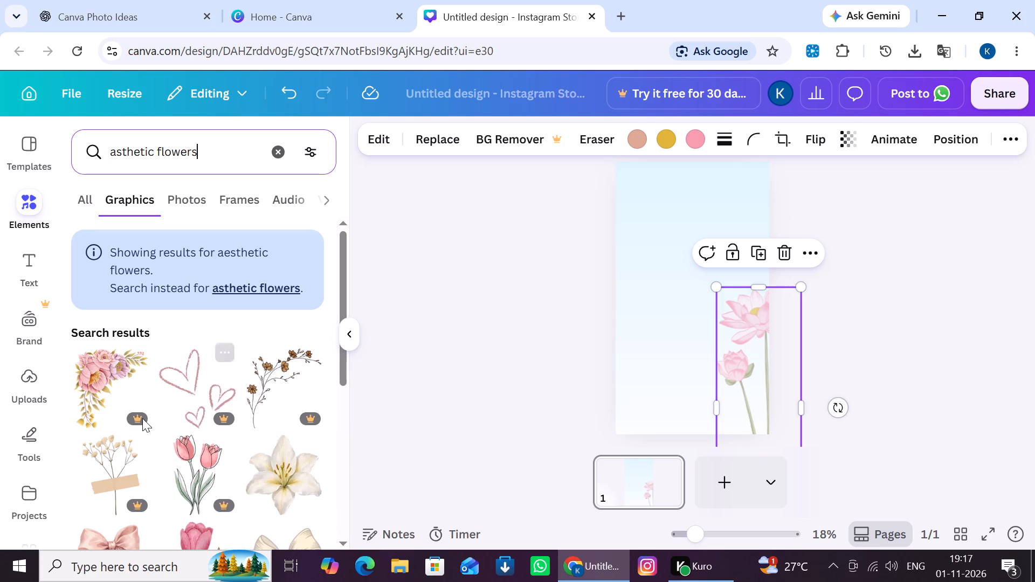
Widen the "asthetic flowers" results to all categories and look through the preview row of flower graphics.
left_click(81, 205)
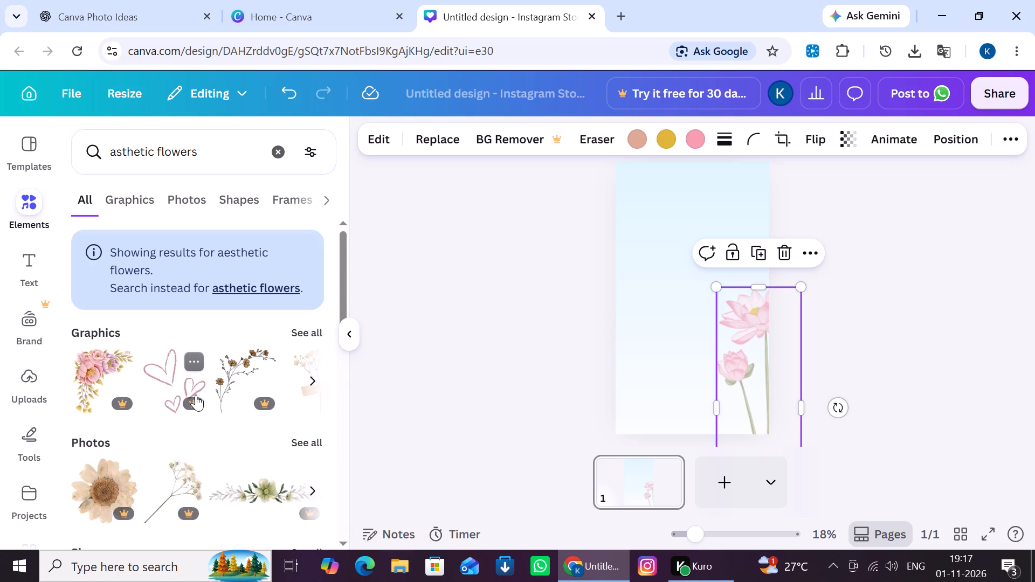
scroll(196, 394, "down", 4)
scroll(196, 394, "up", 5)
left_click(313, 334)
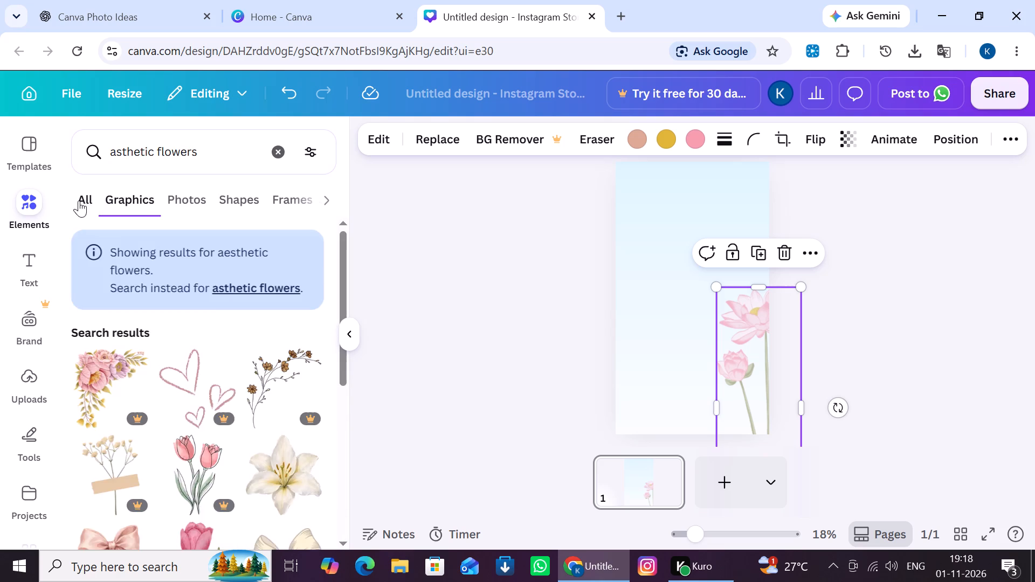
left_click(79, 200)
left_click(233, 290)
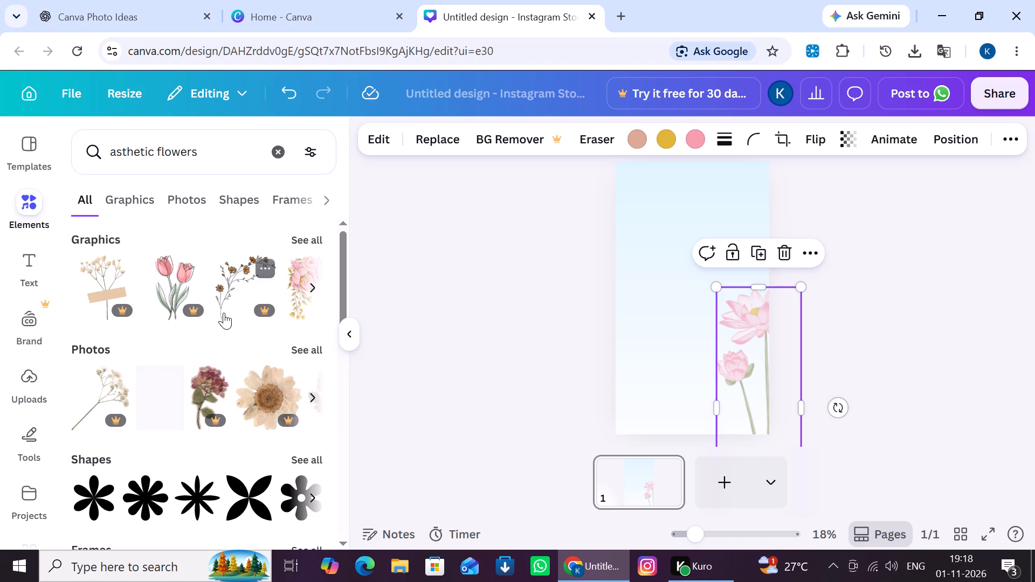
left_click(314, 289)
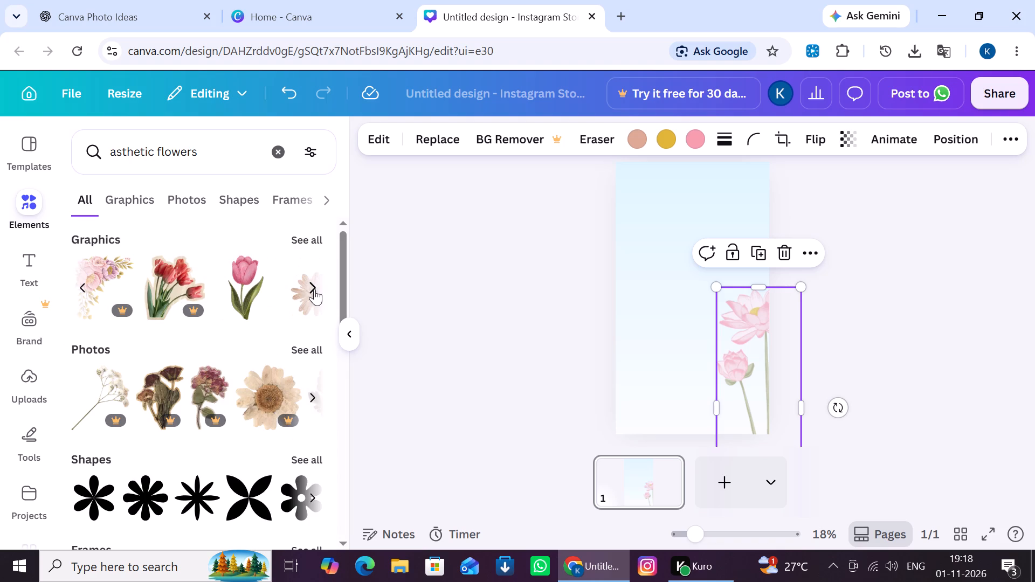
left_click(314, 289)
left_click(314, 289)
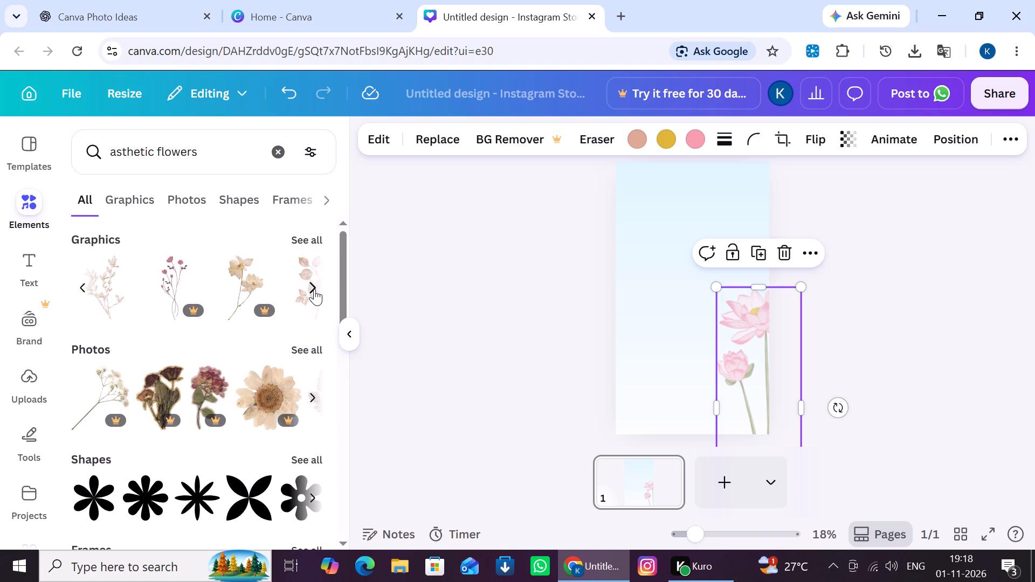
left_click(314, 289)
left_click(314, 289)
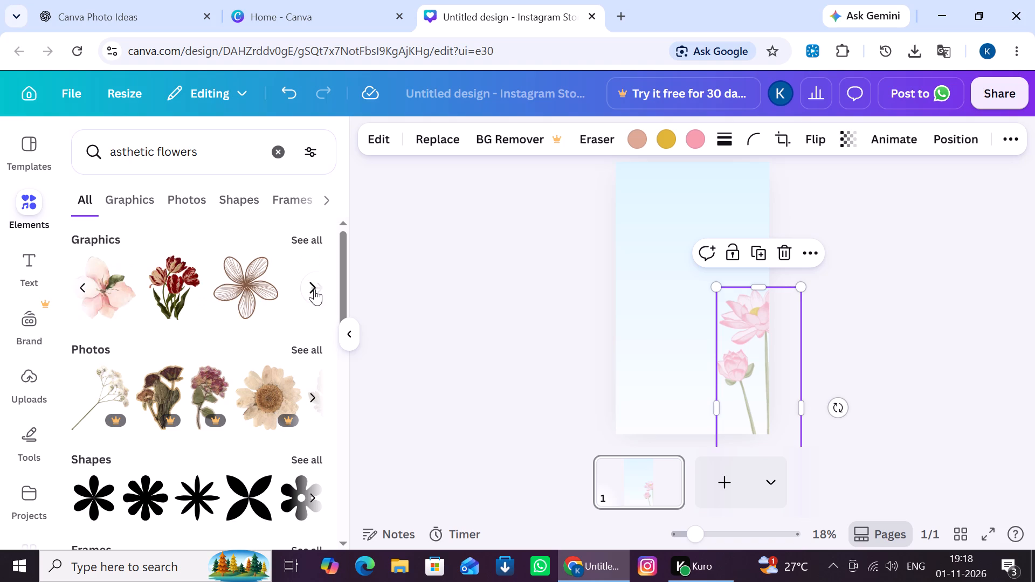
left_click(314, 289)
left_click(314, 289)
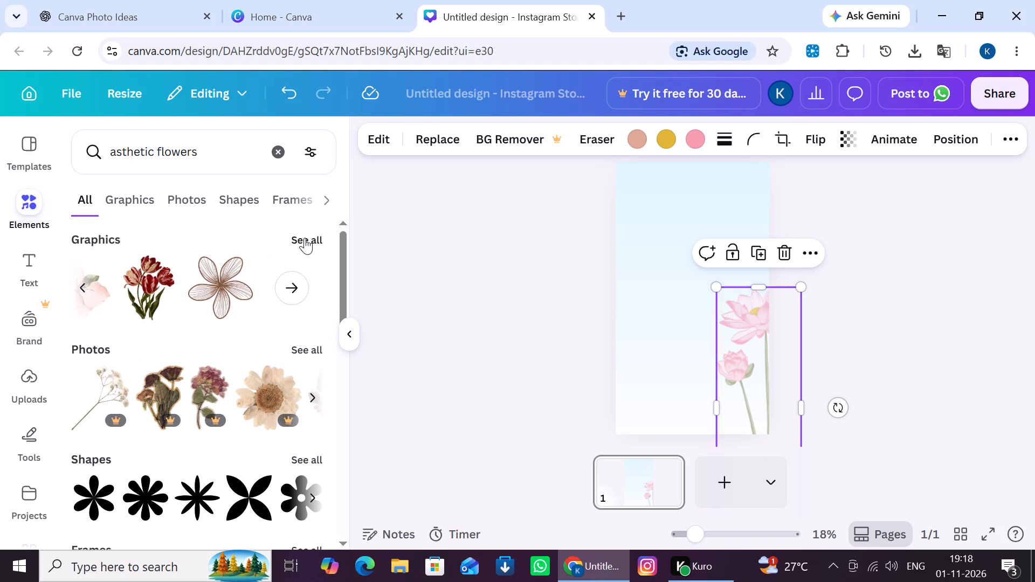
Show all graphics for "asthetic flowers" and examine them for a flower that suits the story.
left_click(305, 238)
scroll(156, 315, "down", 4)
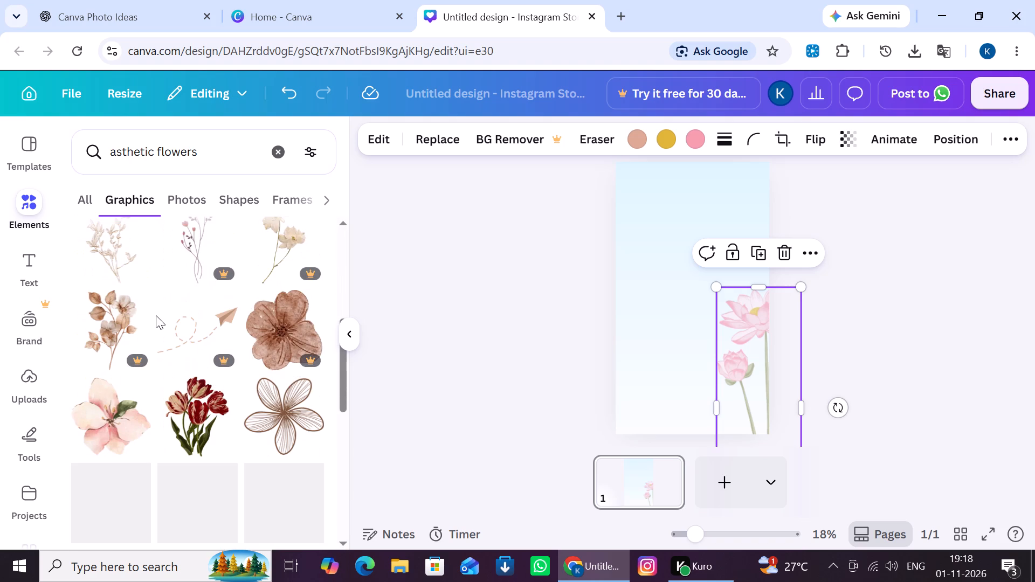
scroll(156, 315, "down", 3)
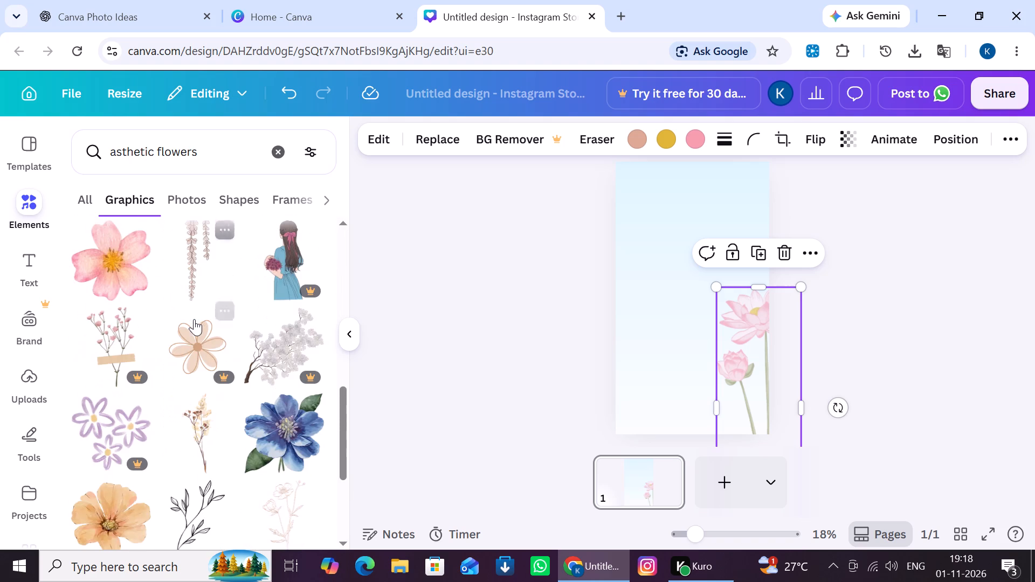
scroll(194, 319, "down", 5)
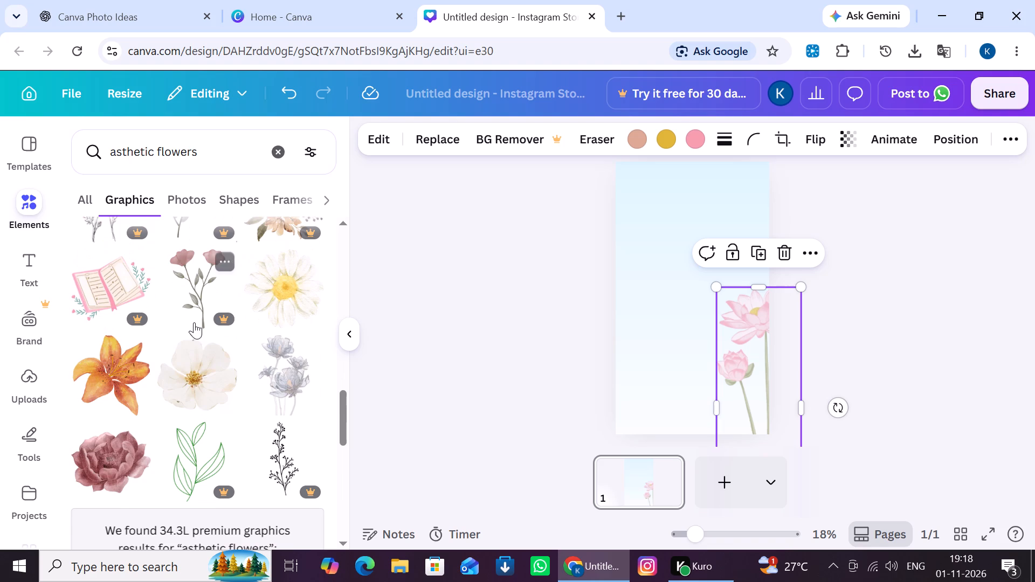
scroll(194, 322, "down", 15)
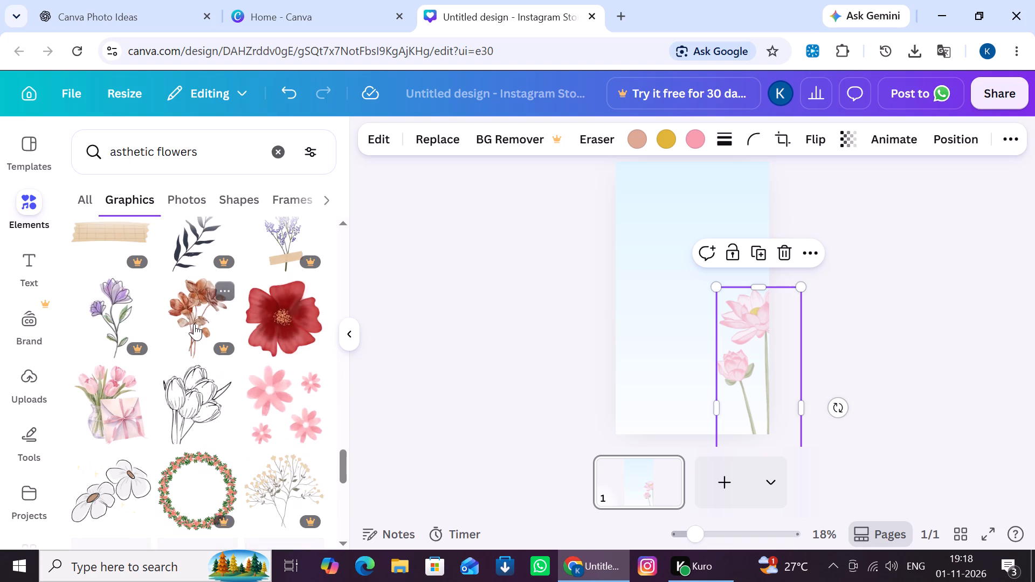
scroll(194, 324, "down", 3)
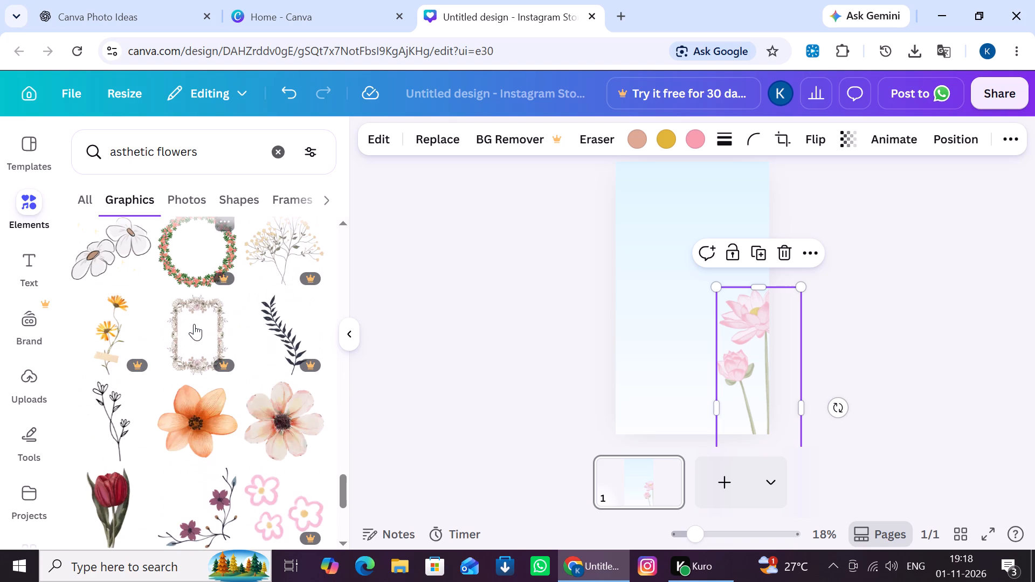
scroll(194, 324, "down", 5)
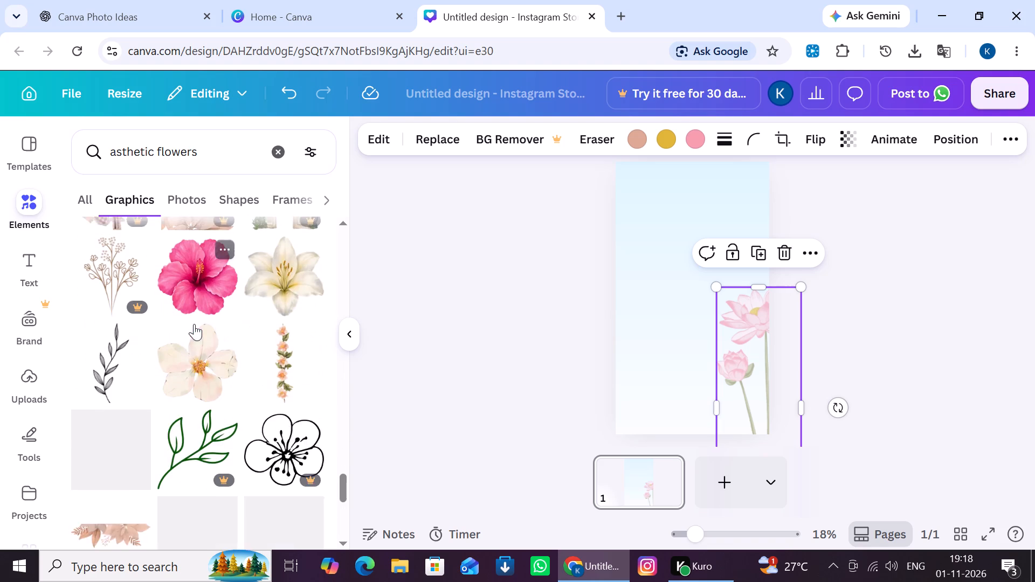
scroll(194, 324, "down", 6)
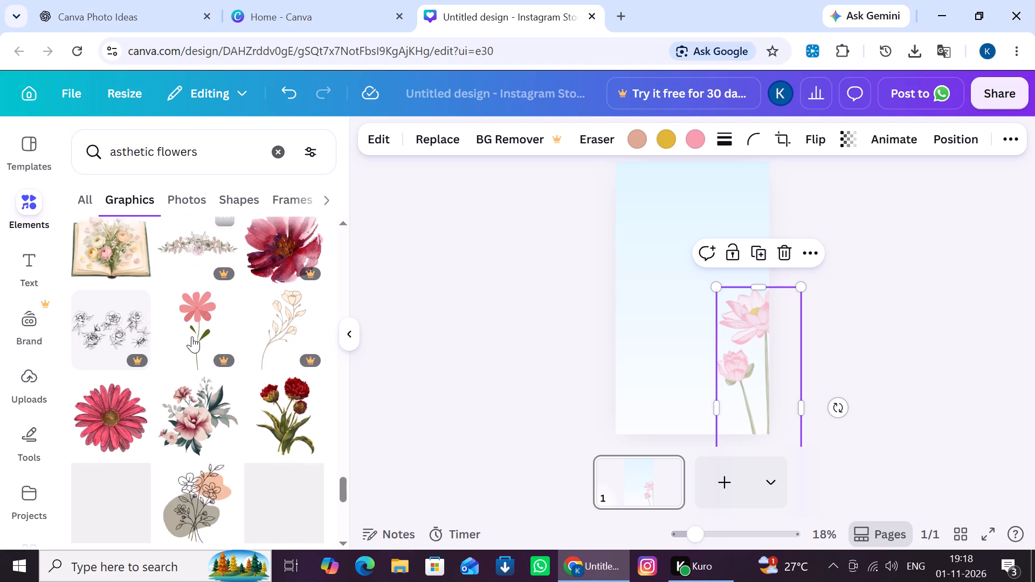
scroll(192, 336, "down", 11)
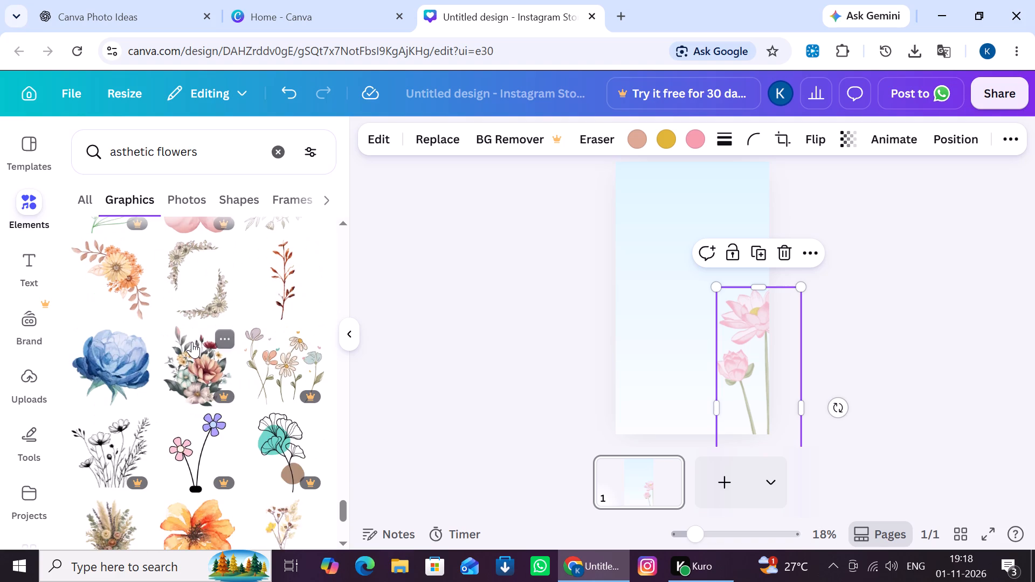
scroll(192, 342, "down", 5)
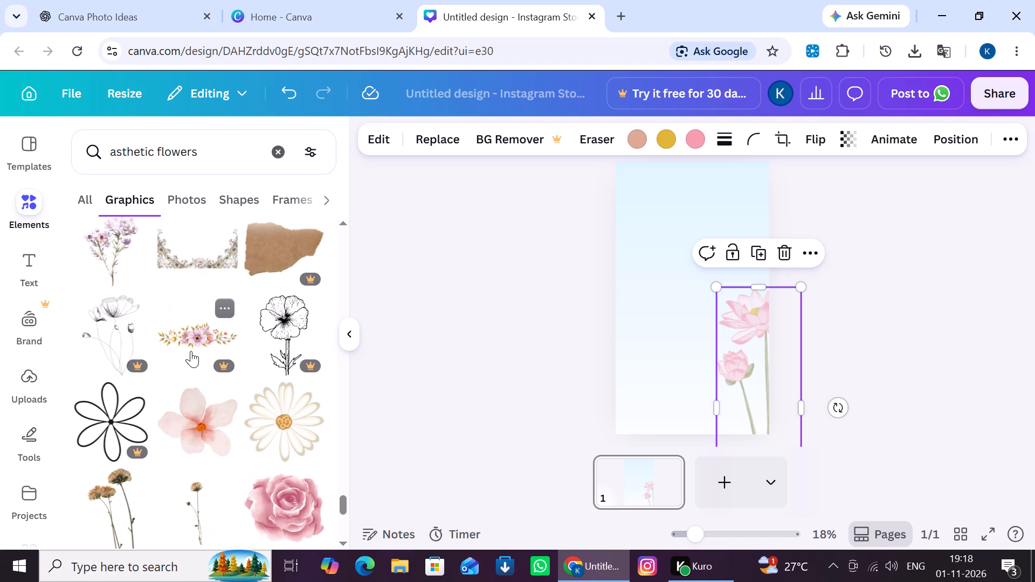
scroll(191, 351, "down", 4)
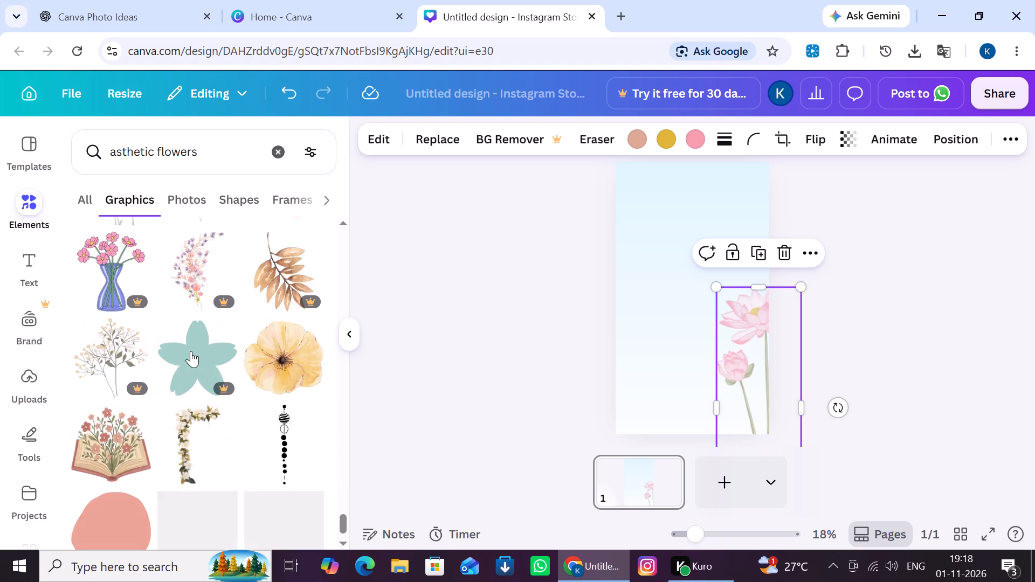
scroll(191, 351, "down", 3)
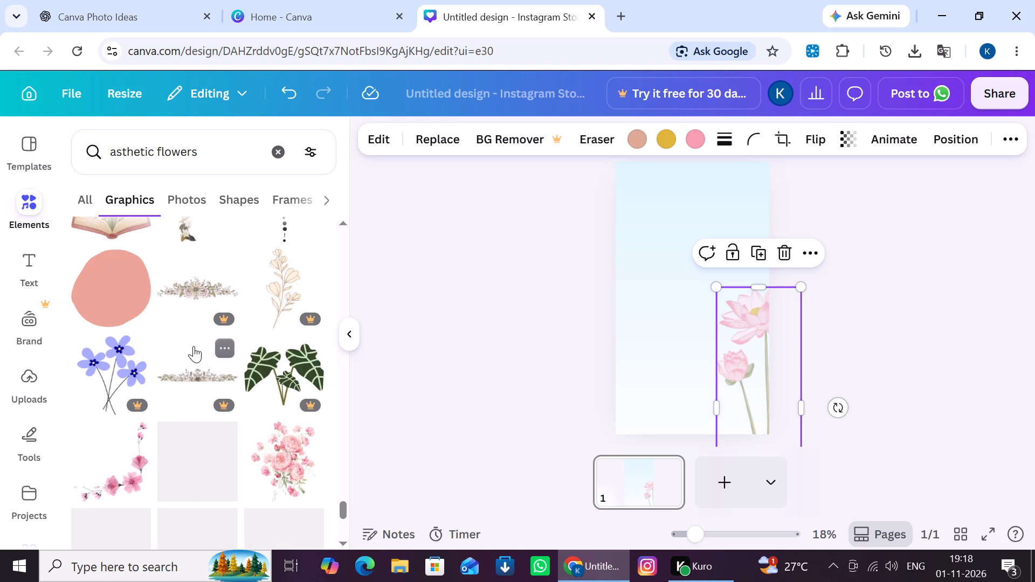
scroll(193, 353, "down", 1)
scroll(240, 376, "down", 1)
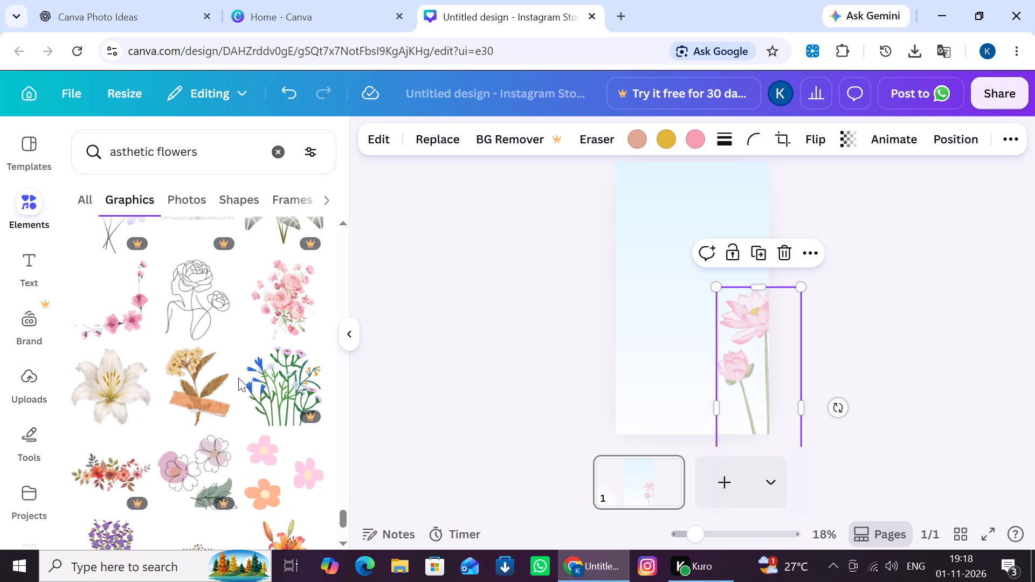
scroll(238, 378, "down", 5)
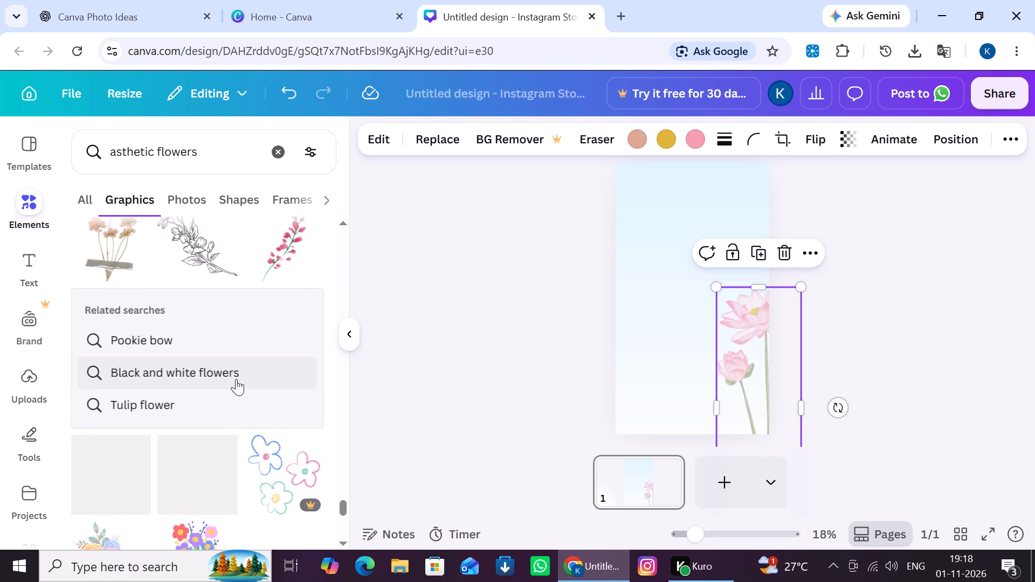
scroll(236, 379, "down", 4)
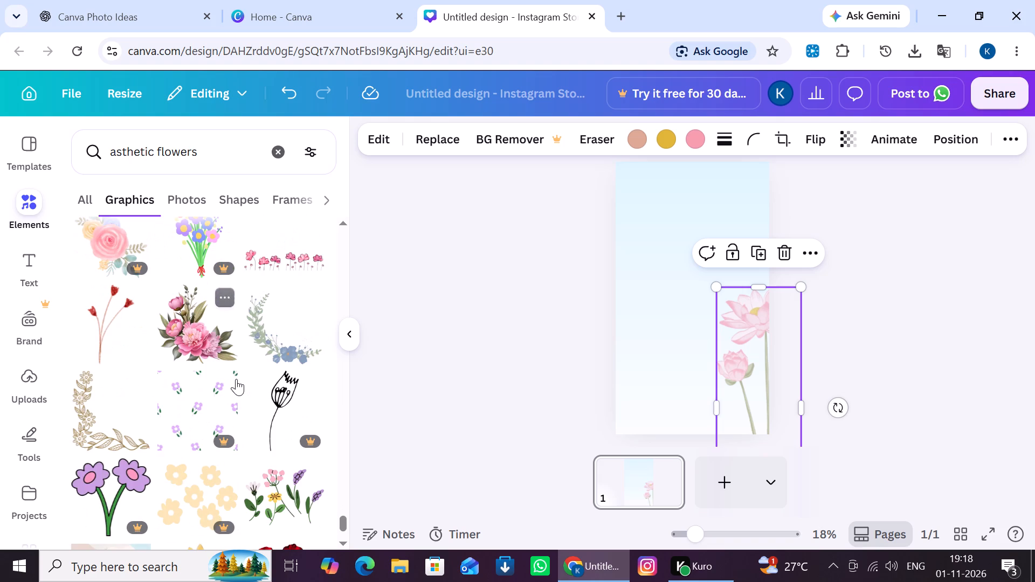
scroll(217, 365, "down", 1)
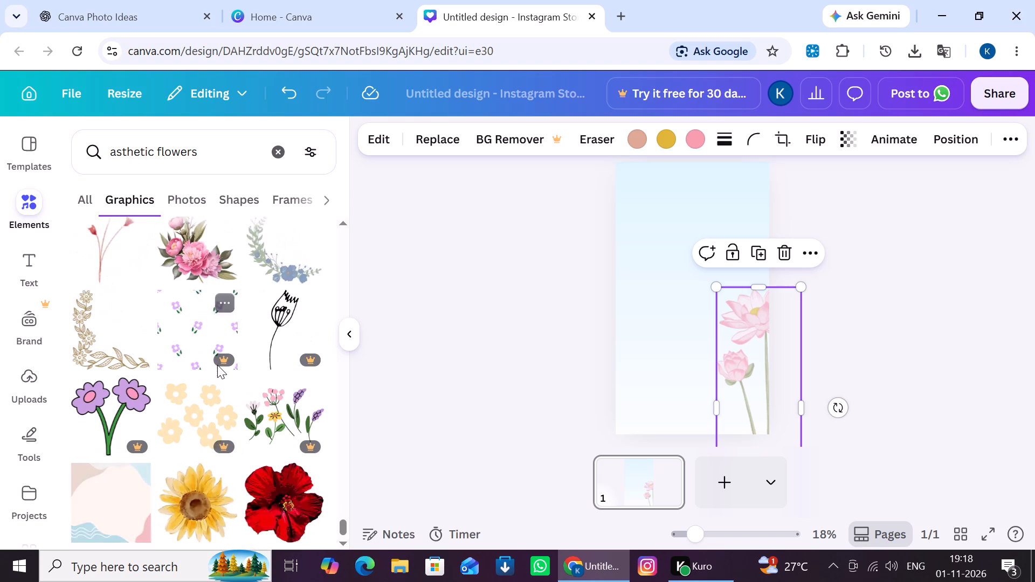
scroll(217, 365, "down", 5)
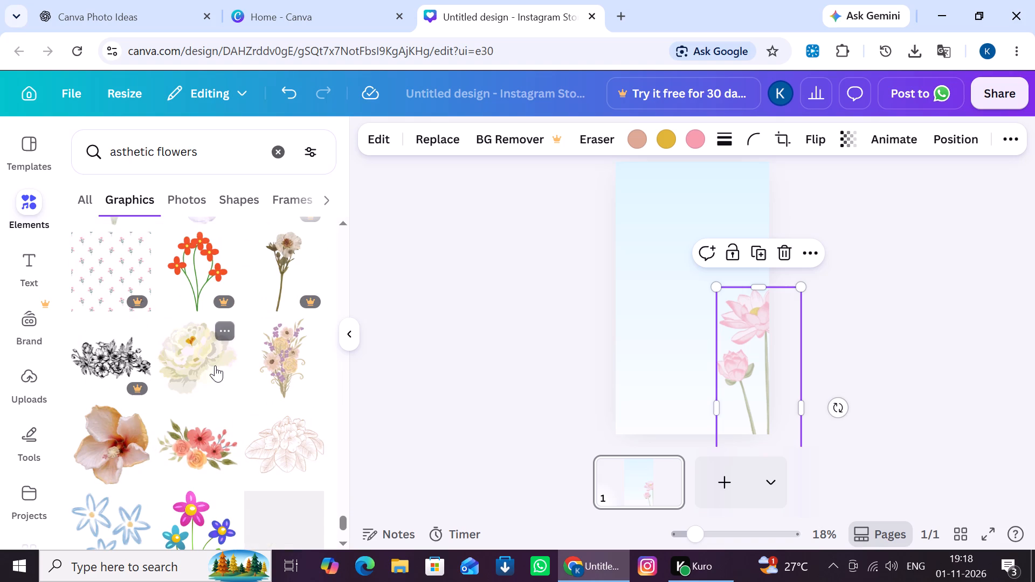
scroll(215, 365, "down", 4)
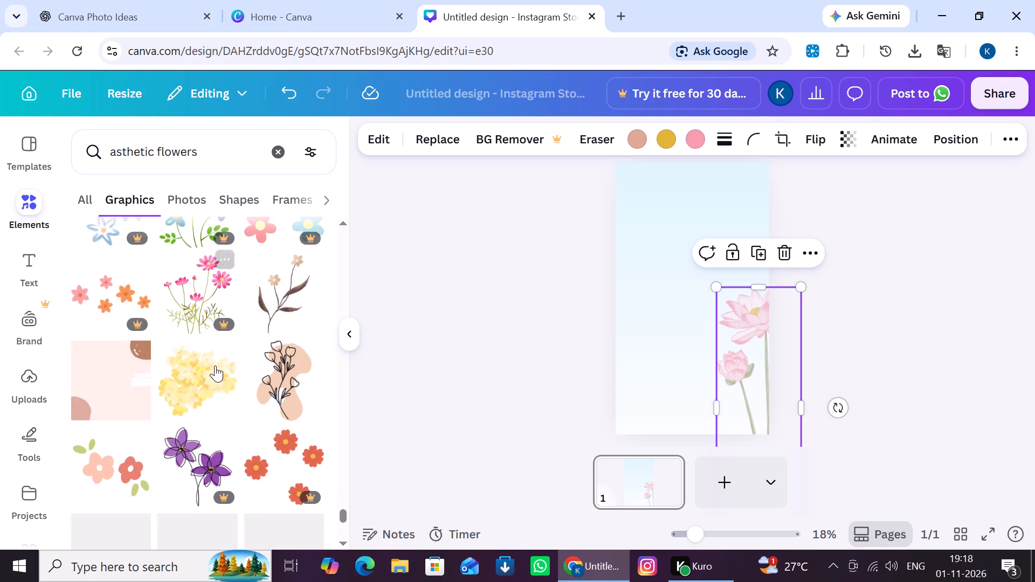
scroll(215, 365, "down", 3)
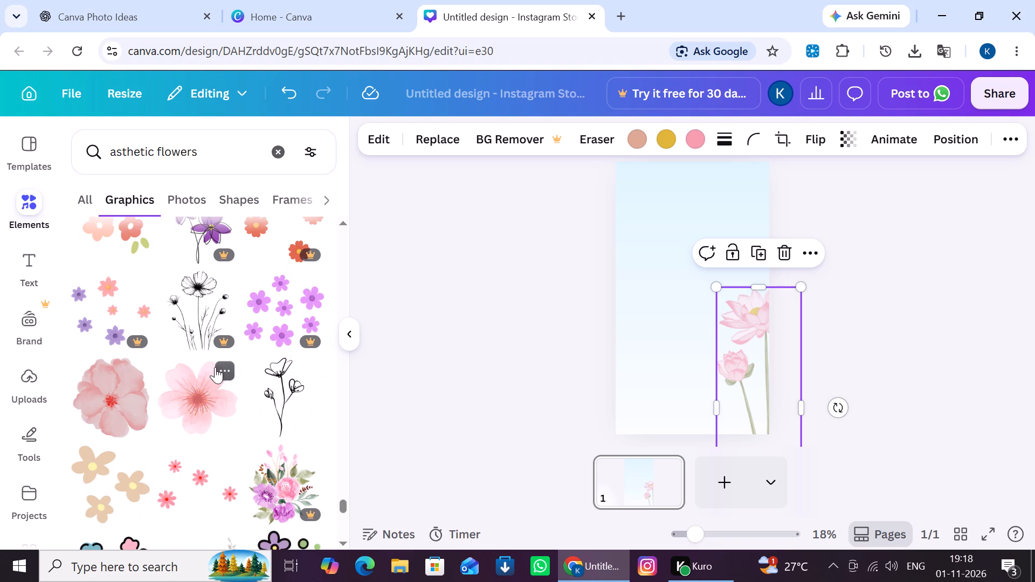
scroll(199, 399, "down", 5)
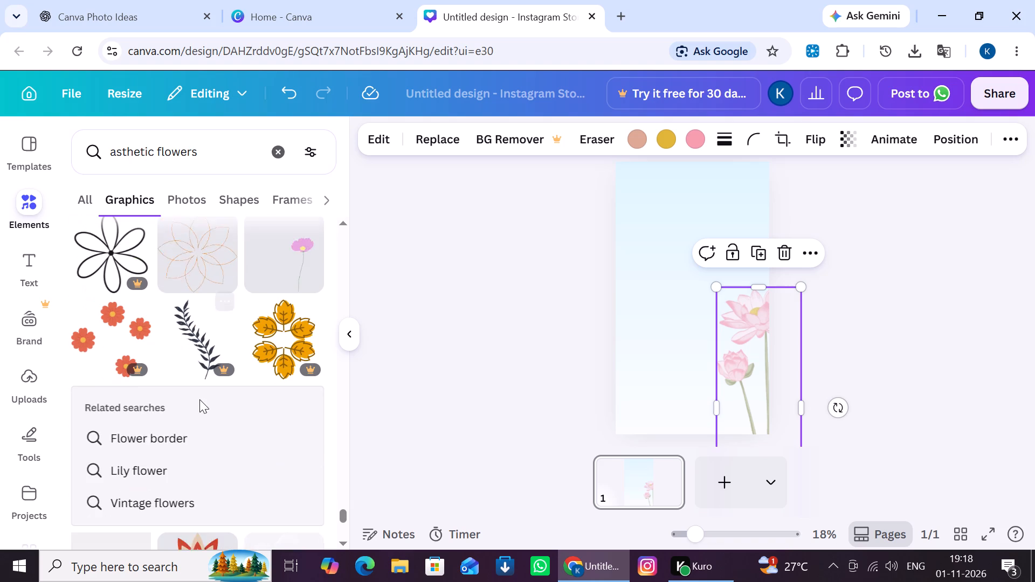
scroll(199, 399, "down", 4)
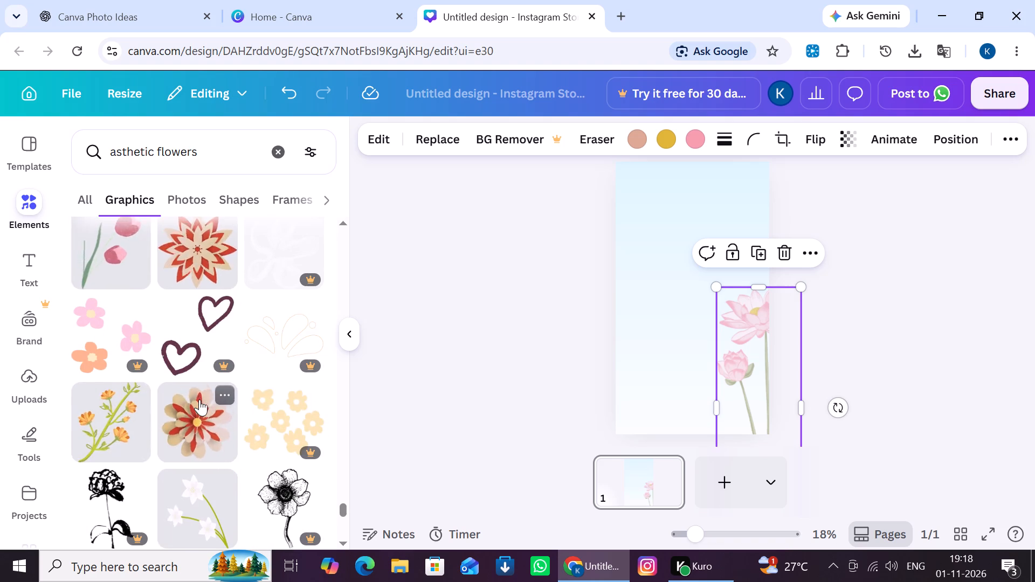
scroll(199, 399, "down", 6)
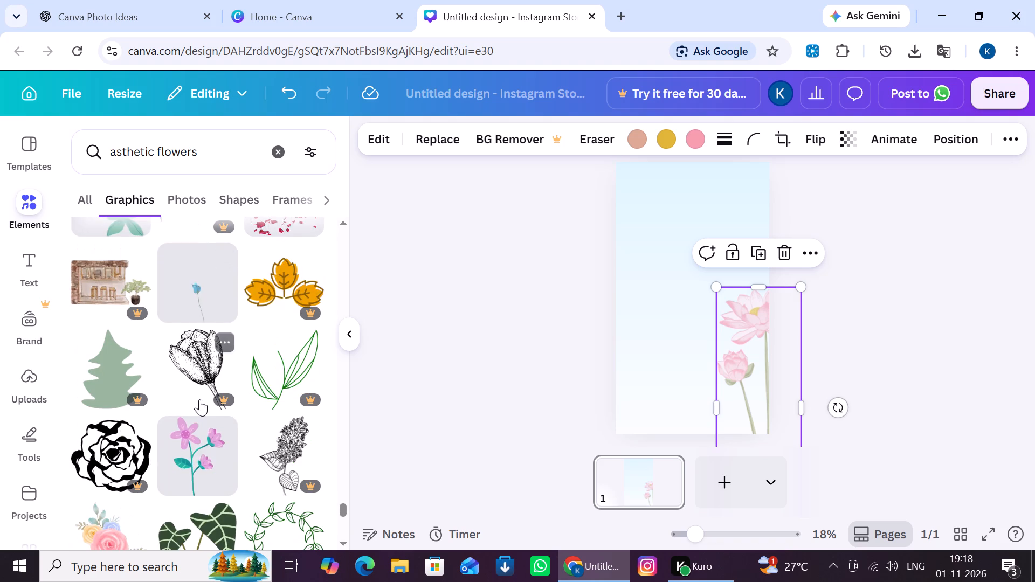
scroll(199, 399, "down", 4)
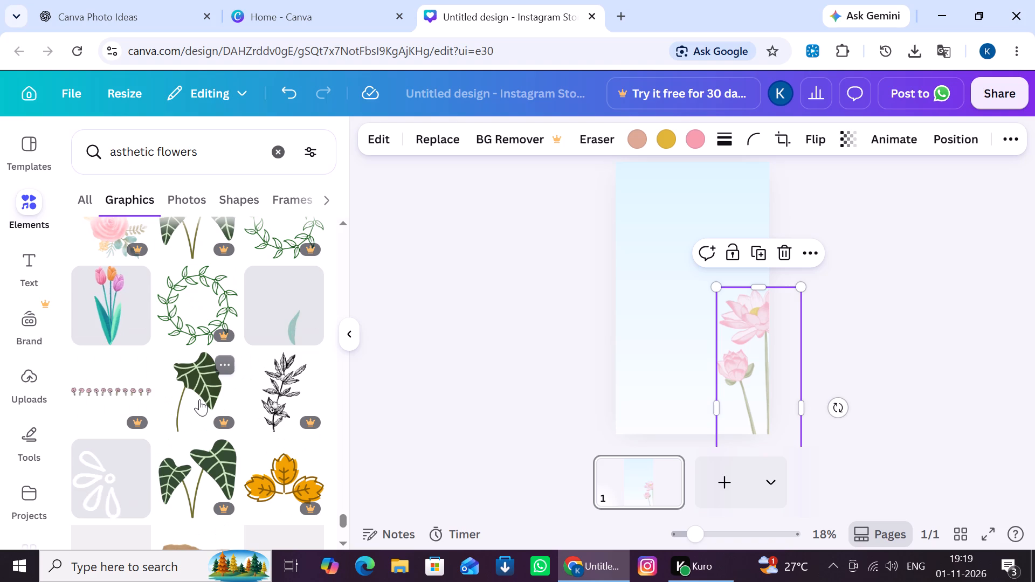
scroll(199, 399, "down", 5)
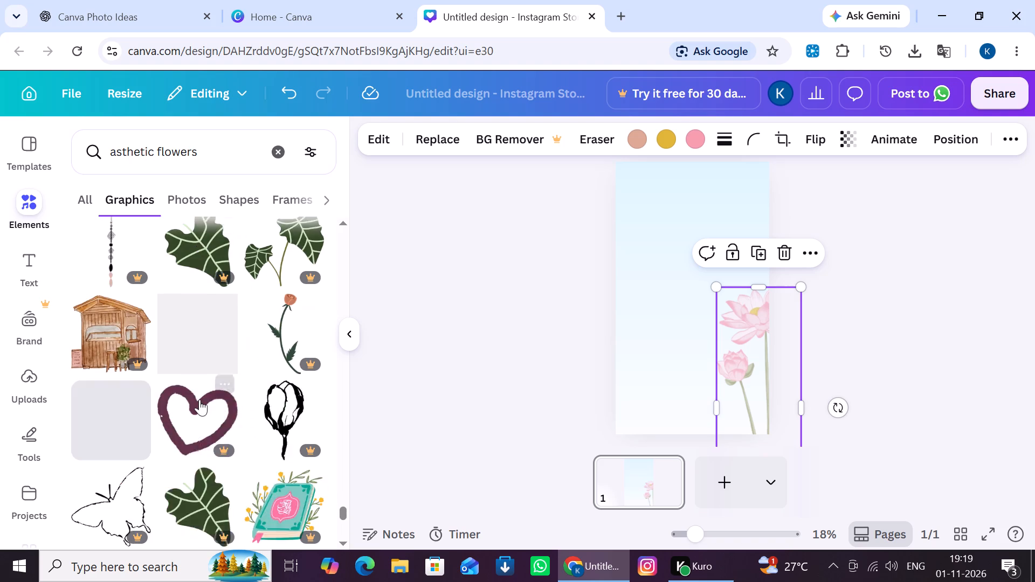
scroll(199, 399, "down", 5)
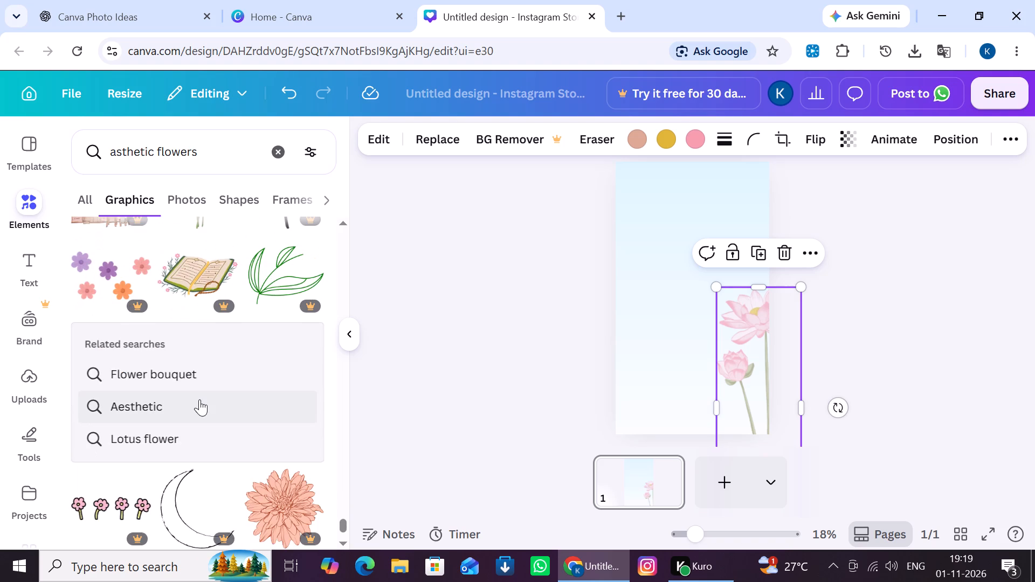
scroll(199, 399, "down", 6)
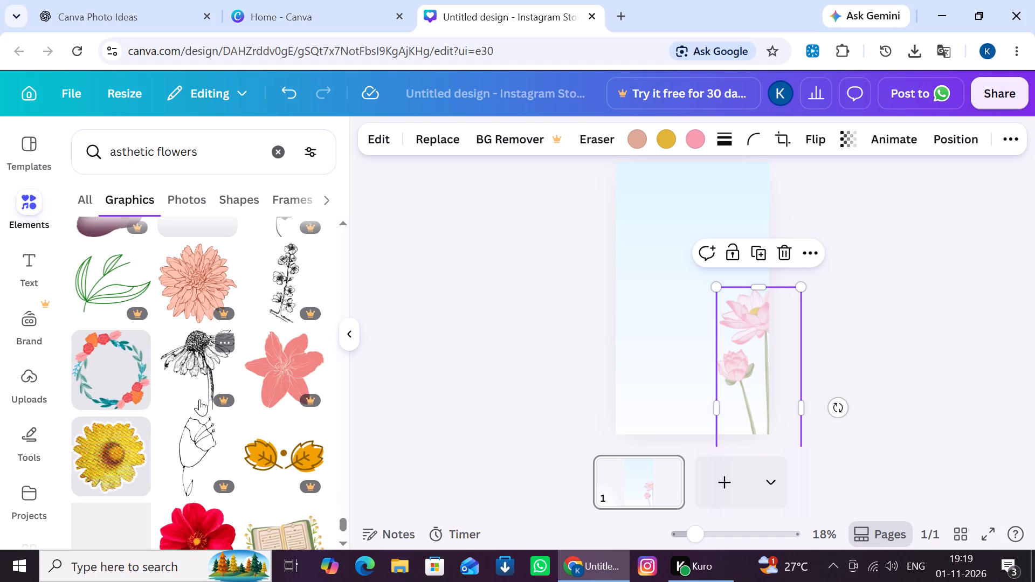
scroll(199, 399, "down", 2)
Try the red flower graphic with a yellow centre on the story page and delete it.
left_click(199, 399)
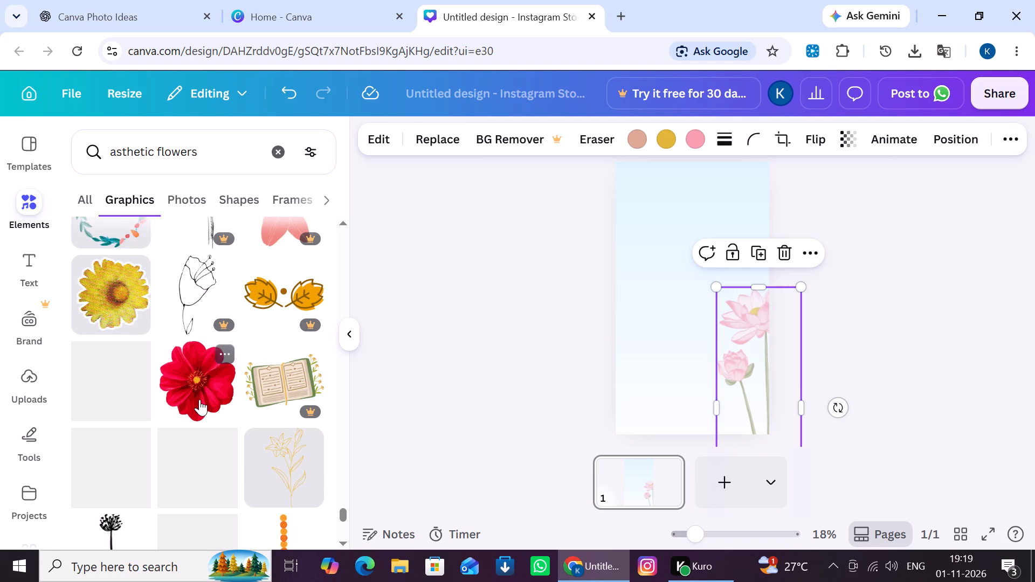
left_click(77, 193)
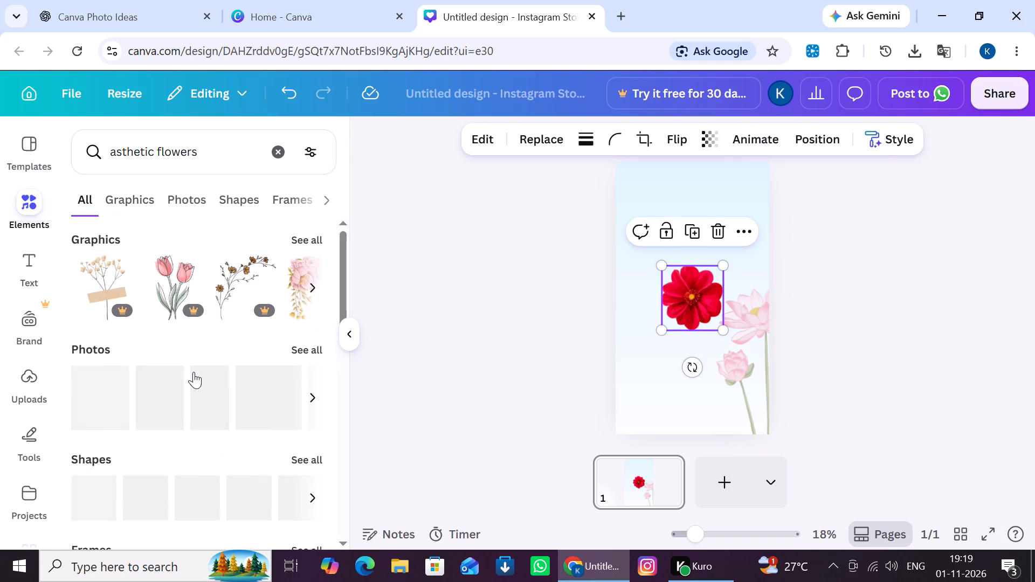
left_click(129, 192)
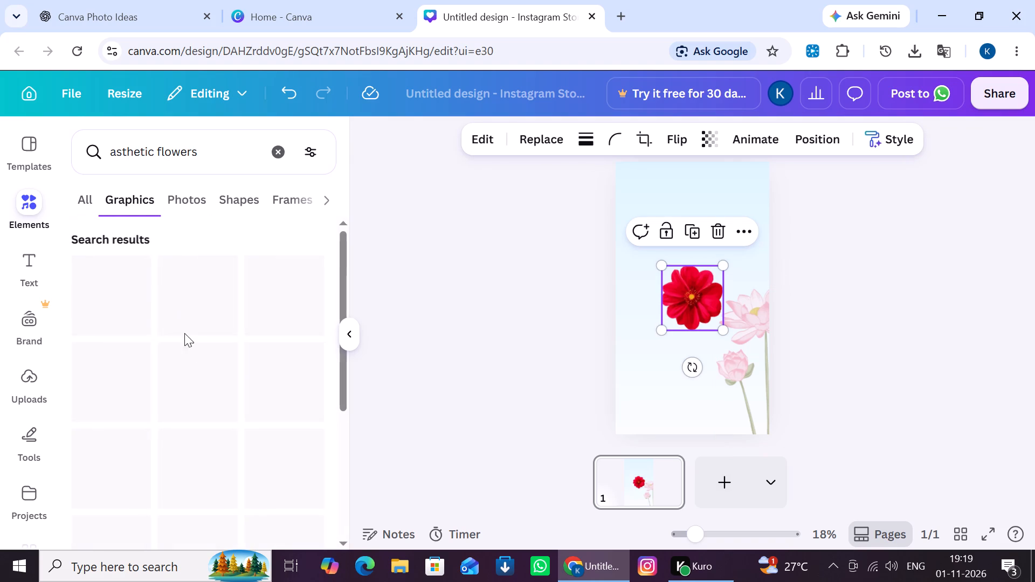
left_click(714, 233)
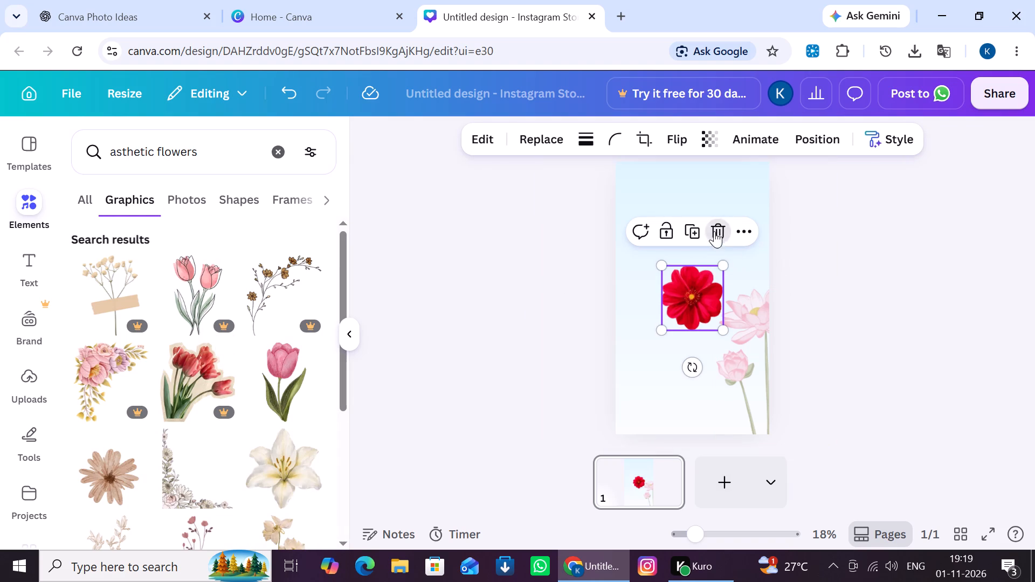
Add the open white flower with the golden centre from the "asthetic flowers" graphics to the story page.
left_click(733, 331)
scroll(225, 405, "down", 1)
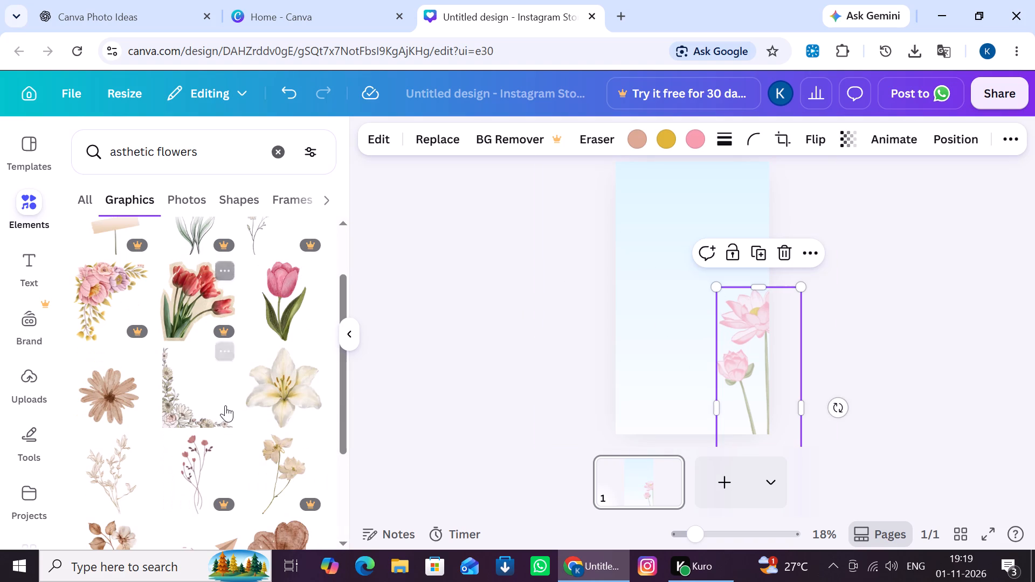
scroll(195, 403, "down", 3)
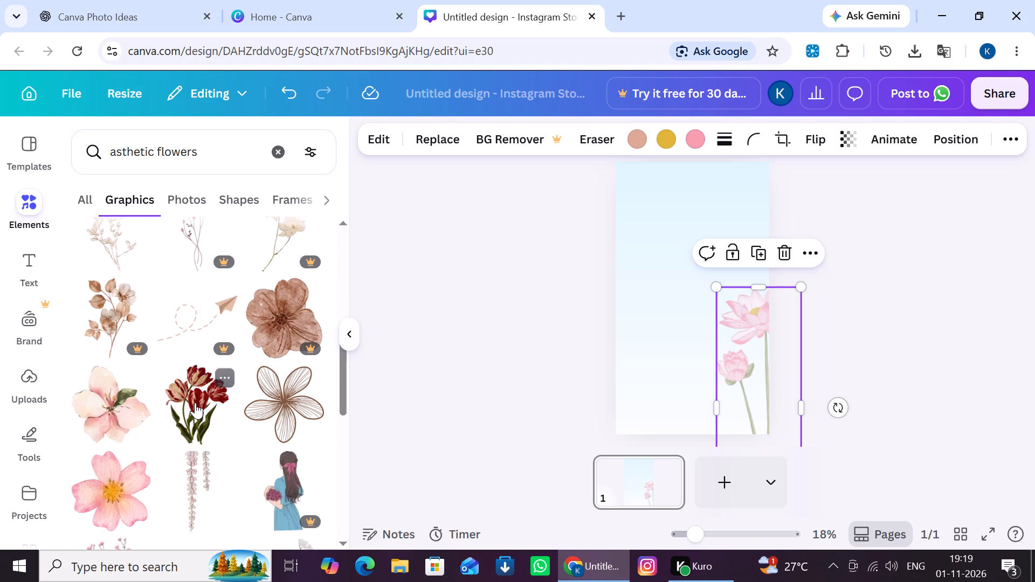
scroll(195, 403, "down", 6)
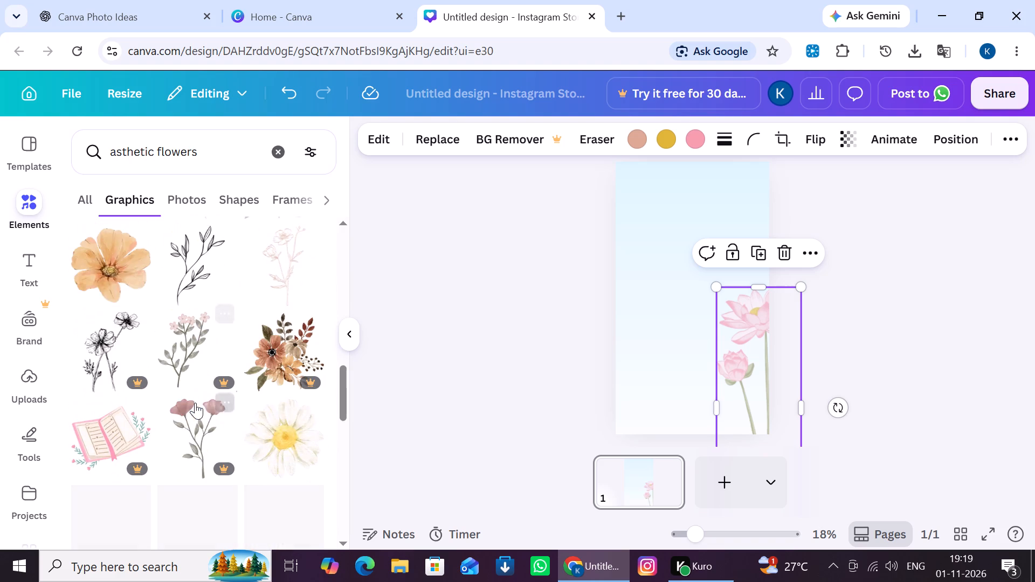
scroll(195, 403, "down", 3)
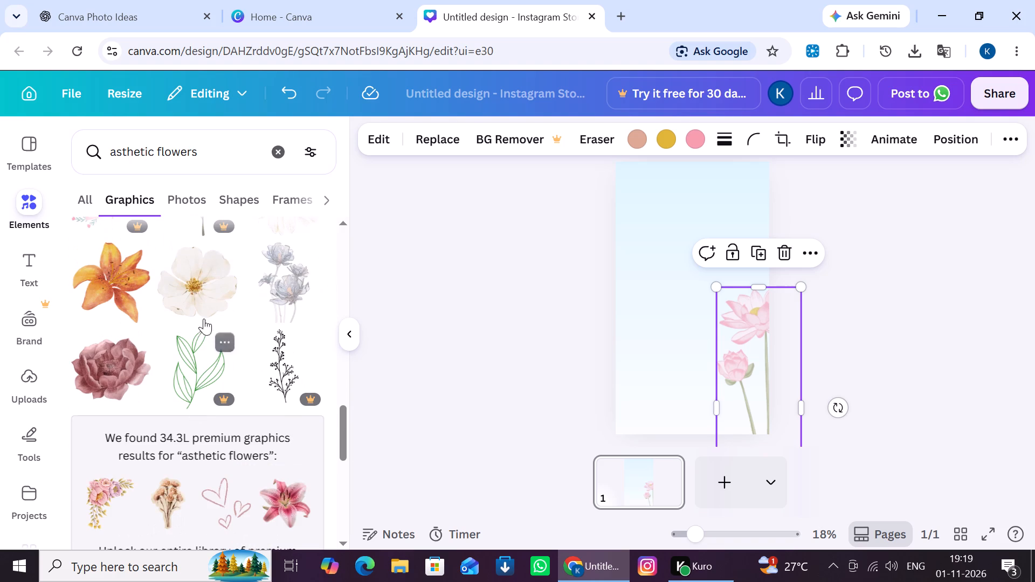
left_click(203, 304)
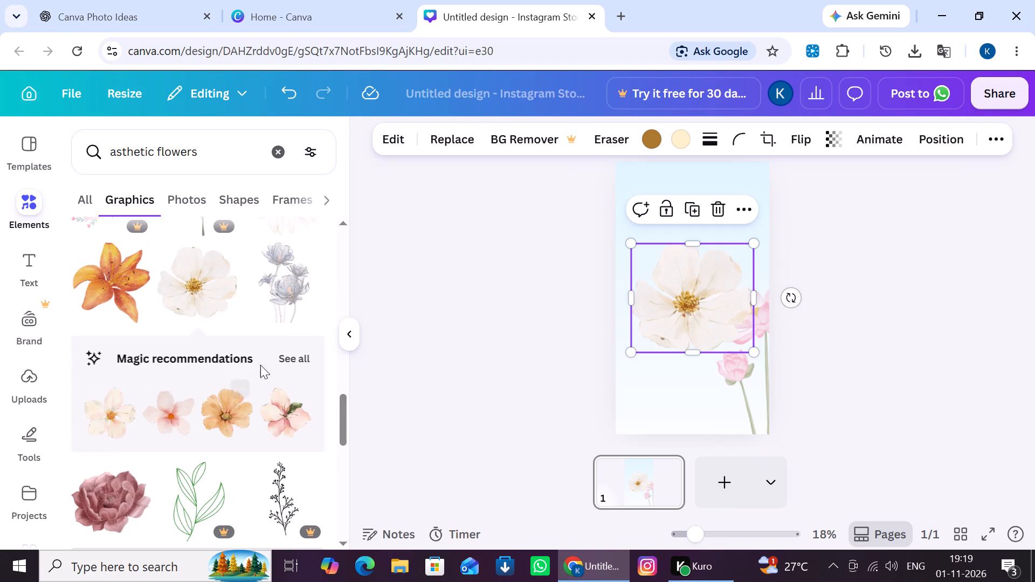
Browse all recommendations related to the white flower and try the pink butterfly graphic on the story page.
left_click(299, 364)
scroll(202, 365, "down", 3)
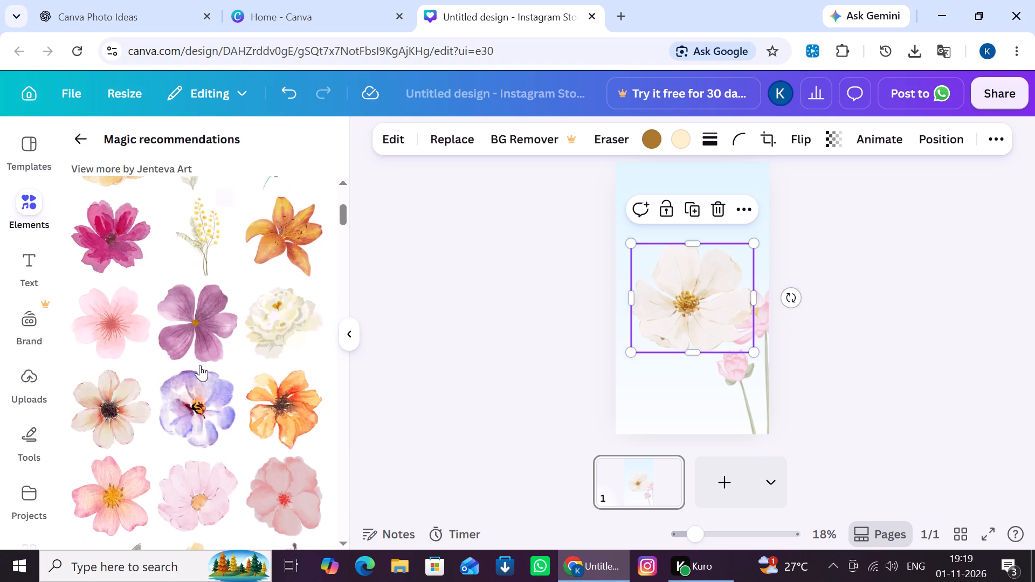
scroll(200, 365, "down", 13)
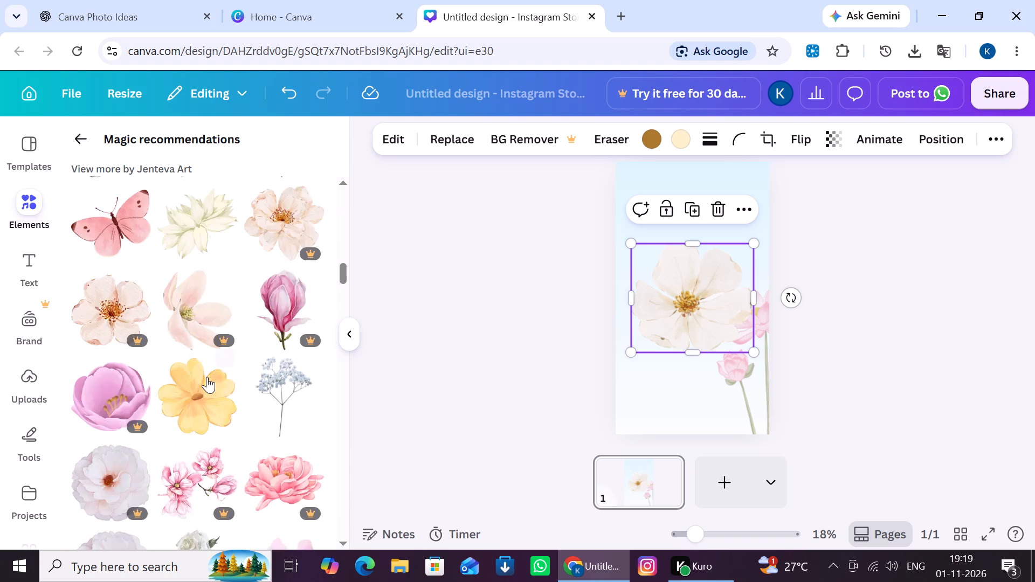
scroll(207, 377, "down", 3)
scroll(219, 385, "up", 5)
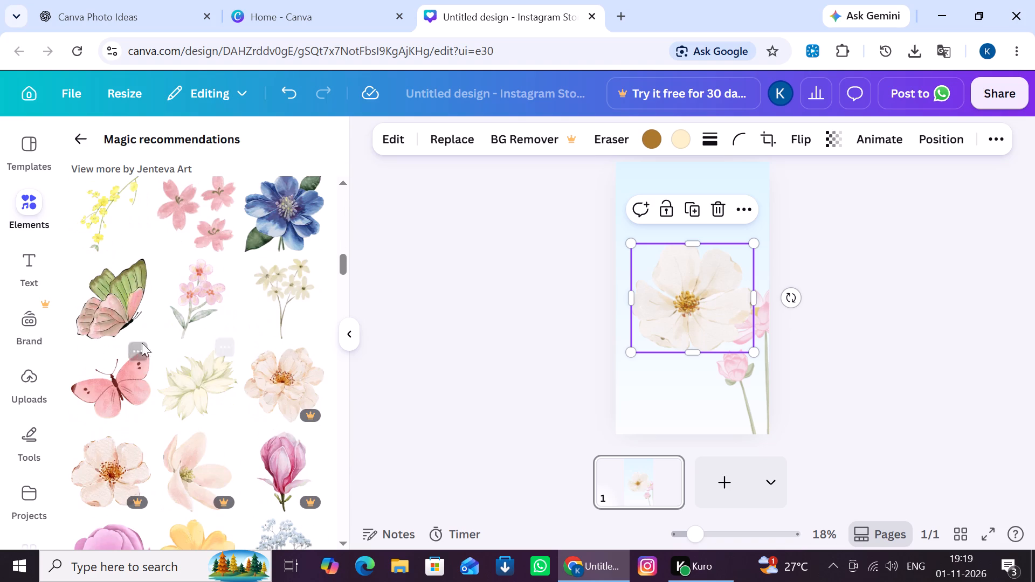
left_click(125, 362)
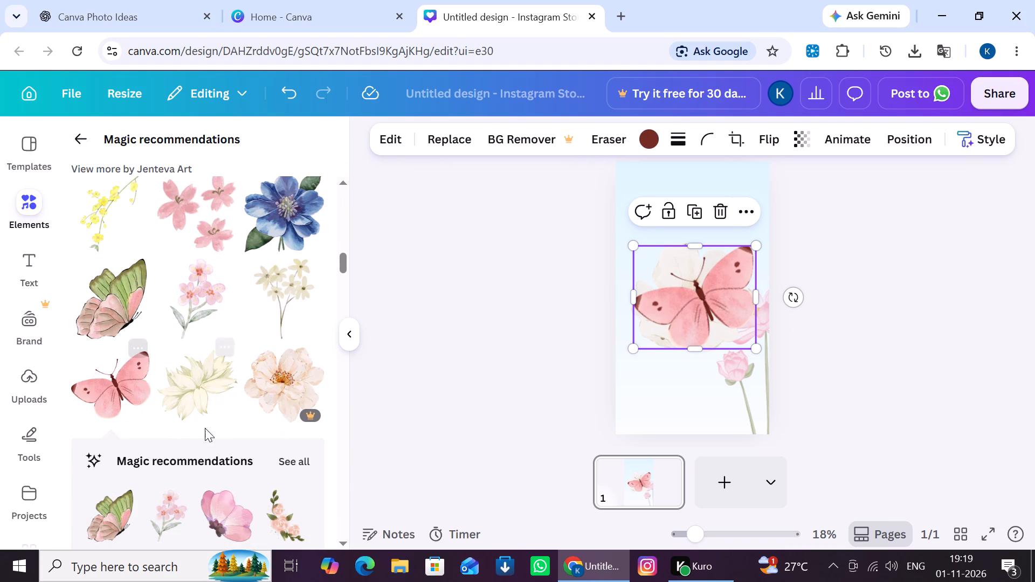
Show all recommendations related to the pink butterfly and examine them for a graphic that suits the story.
left_click(285, 459)
scroll(297, 380, "down", 3)
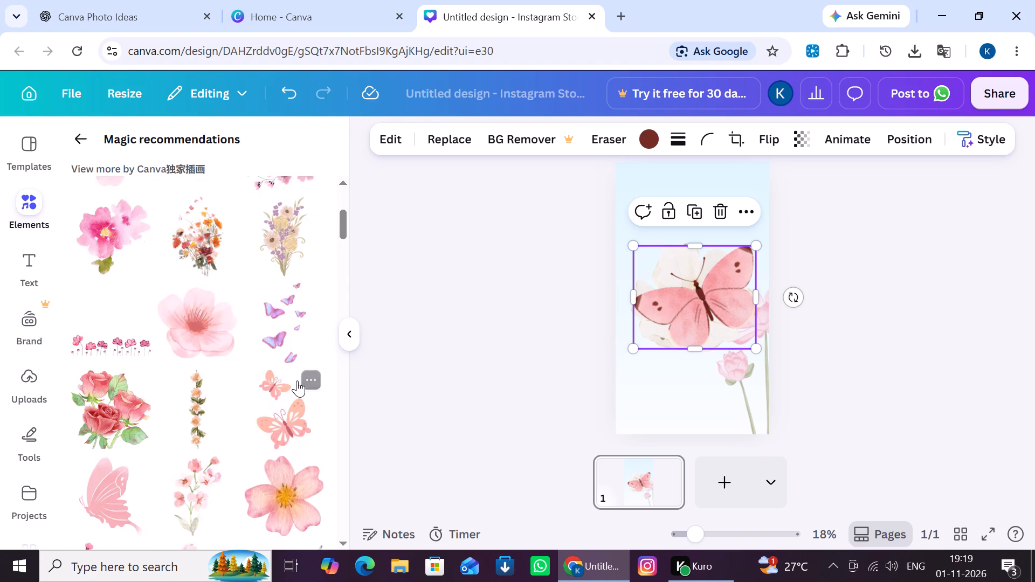
scroll(285, 389, "down", 2)
scroll(226, 378, "down", 10)
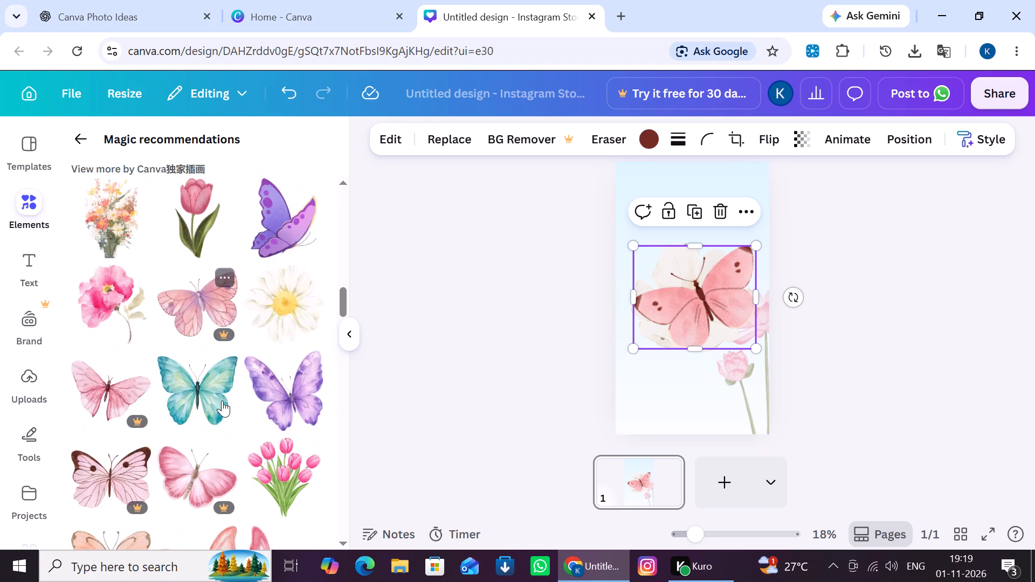
scroll(222, 400, "down", 11)
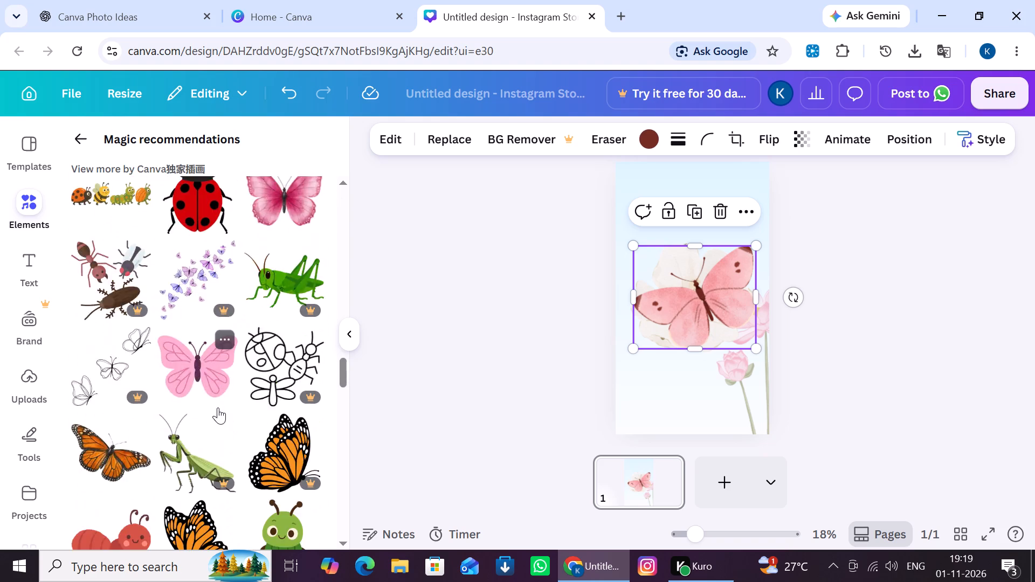
scroll(218, 407, "down", 6)
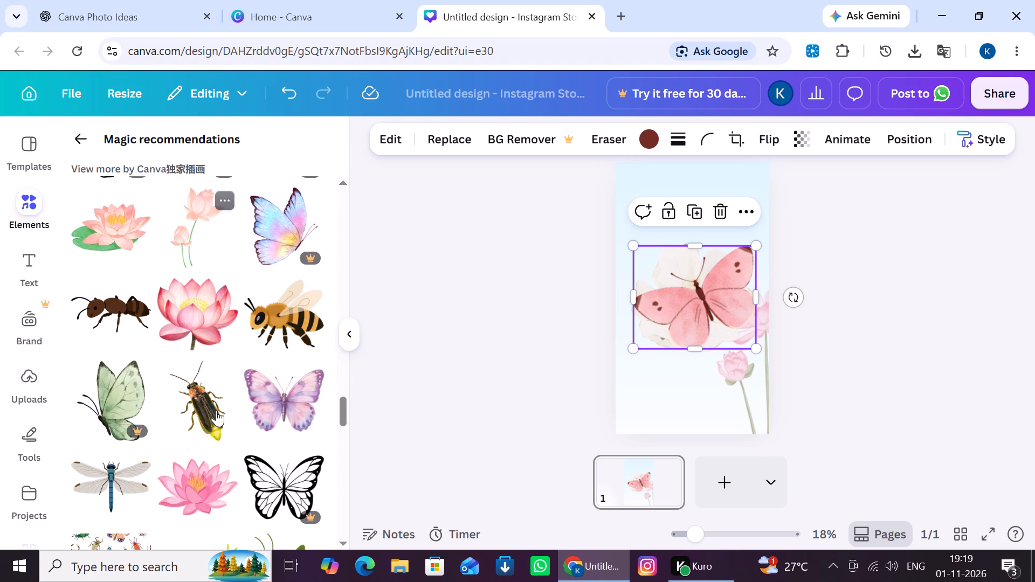
scroll(216, 410, "down", 5)
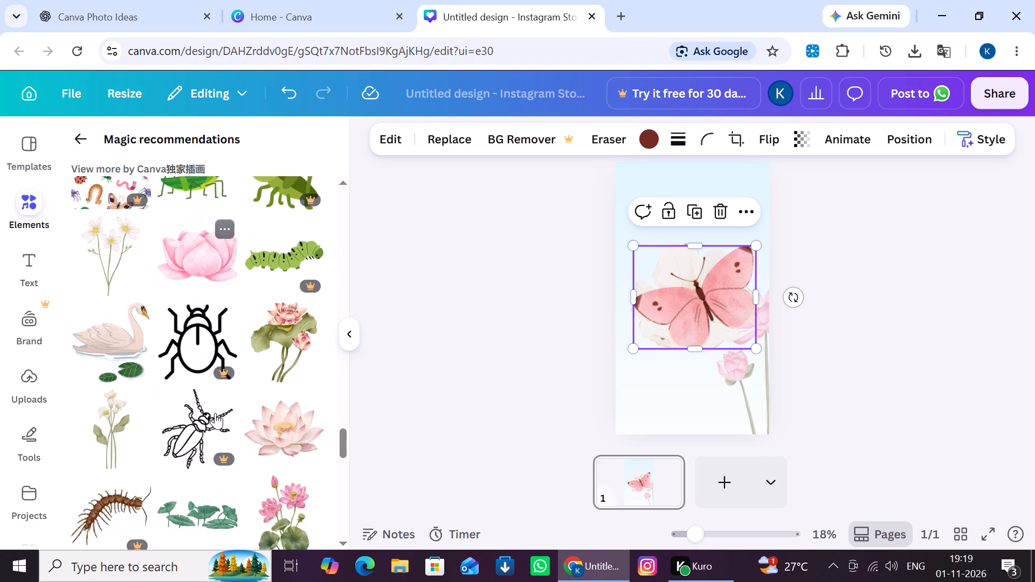
scroll(215, 413, "down", 7)
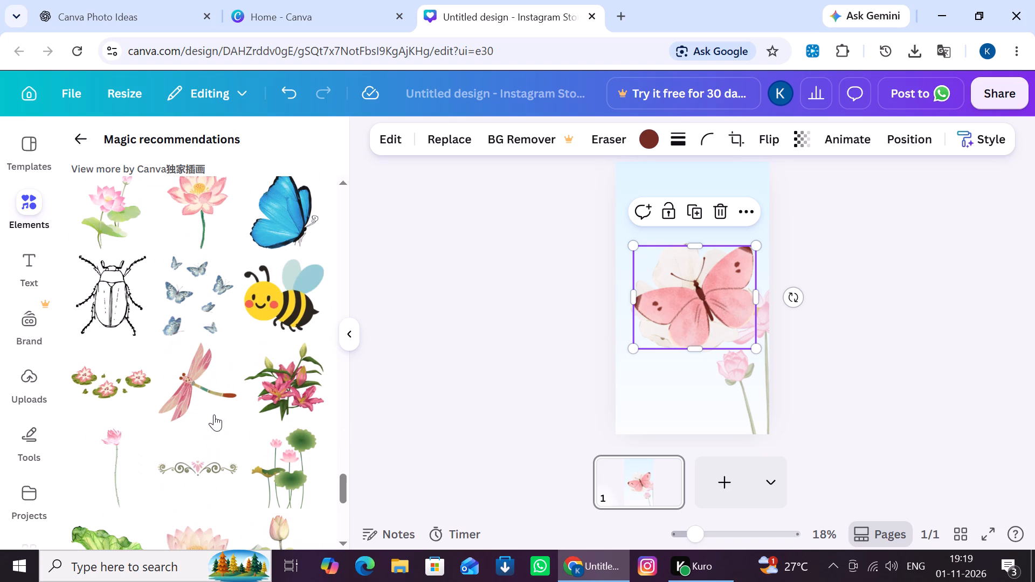
scroll(214, 414, "down", 5)
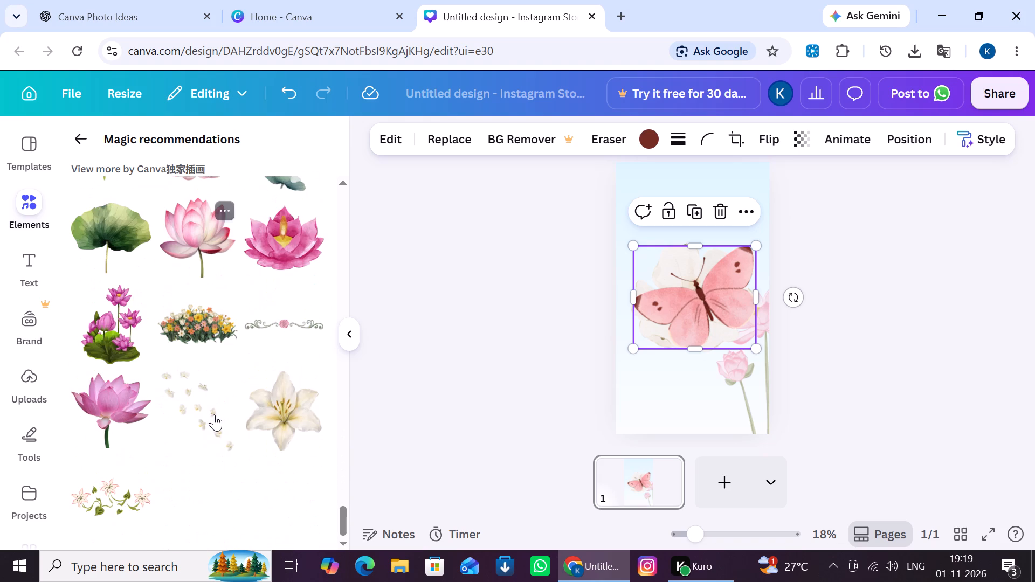
scroll(214, 414, "down", 2)
Delete the pink butterfly, the white flower and the semi-transparent pink lotus from the story page.
left_click(720, 218)
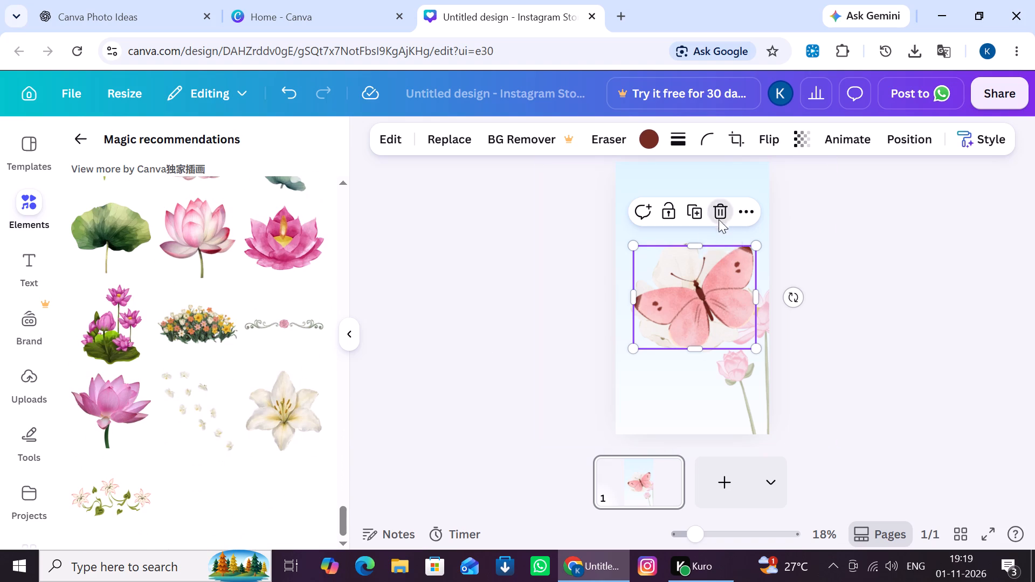
left_click(692, 281)
left_click(712, 218)
left_click(706, 354)
left_click(723, 332)
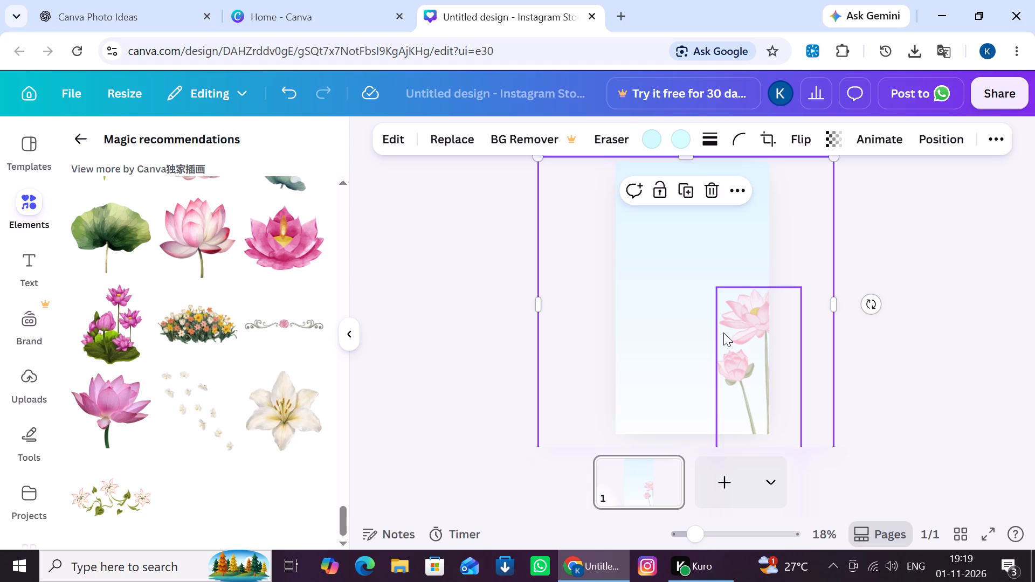
left_click(784, 248)
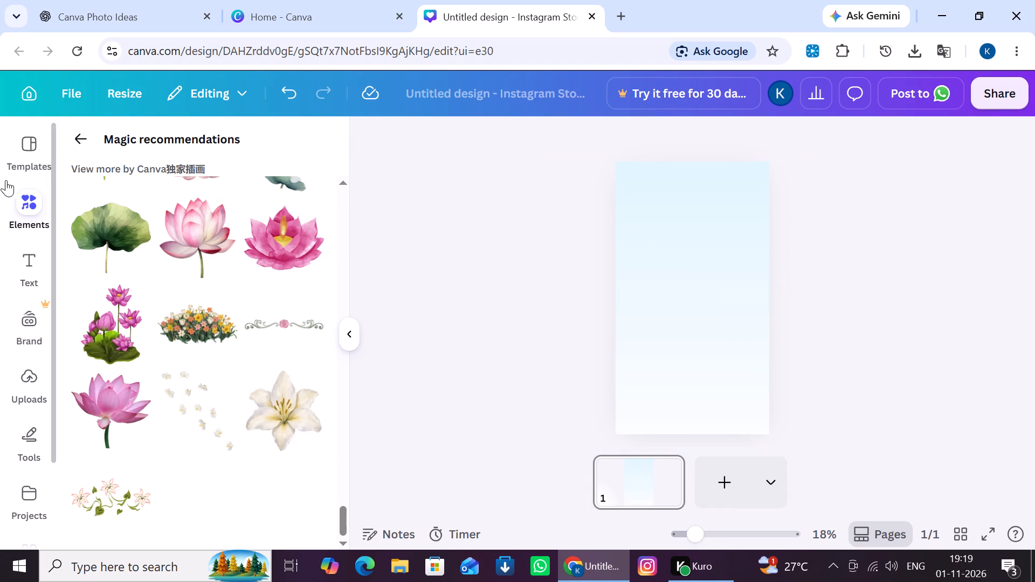
Search the graphics for "korean men" and add the traditional stone building with the curved tiled roof to the story page.
left_click(86, 151)
left_click_drag(211, 150, 87, 169)
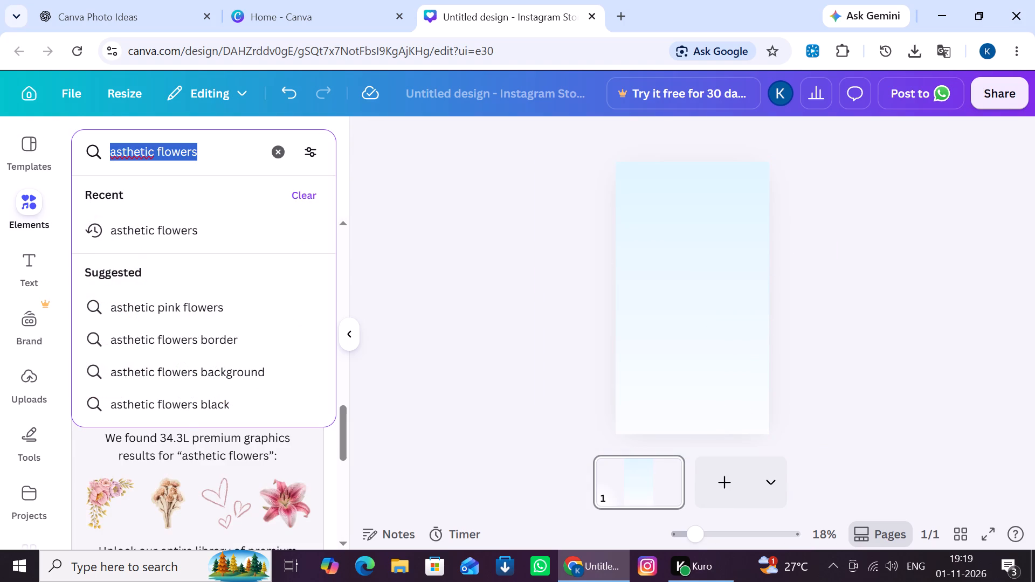
key("space")
type("ko")
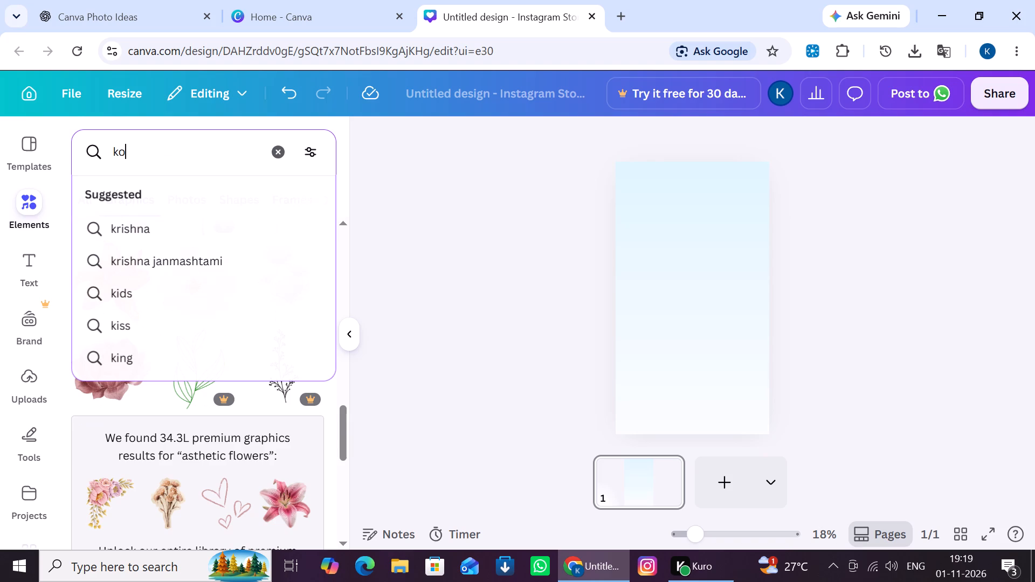
type("rean")
key("space")
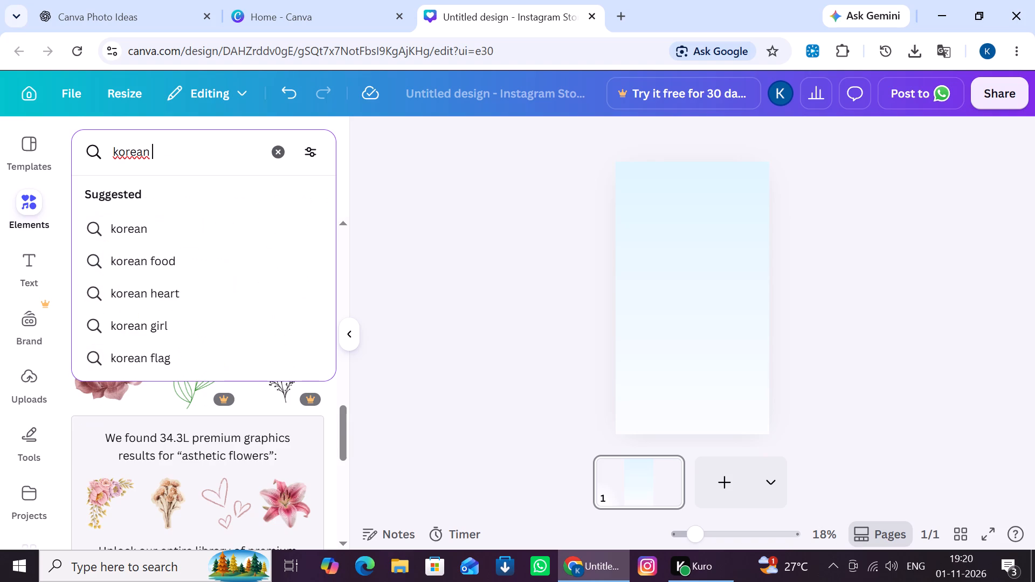
key("m")
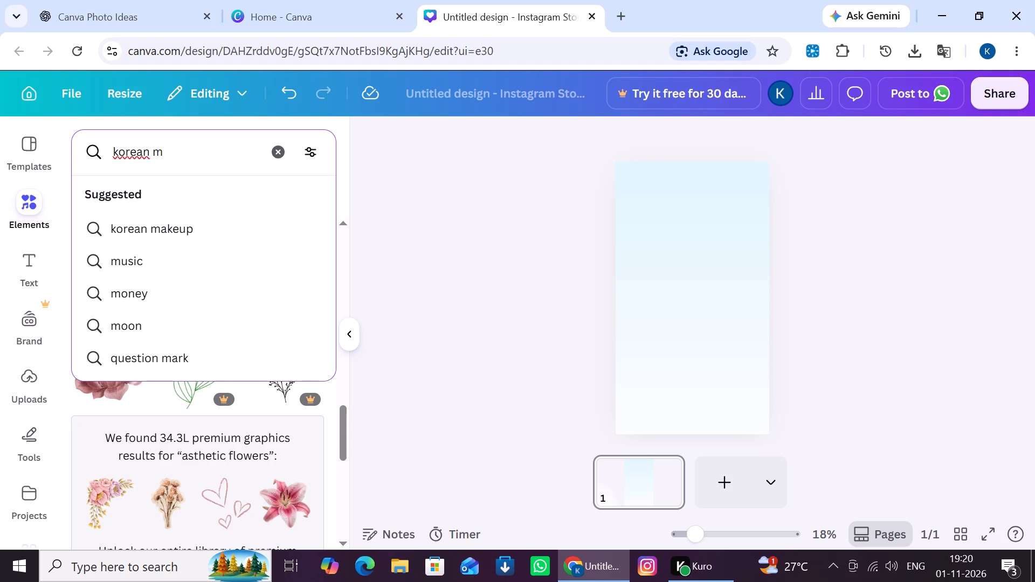
type("en")
key("Return")
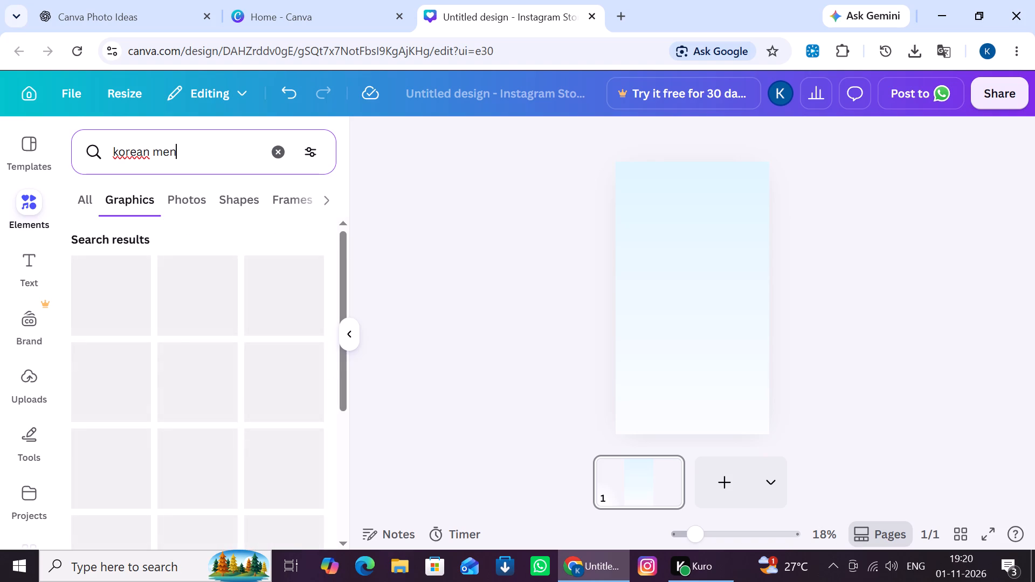
scroll(188, 363, "down", 4)
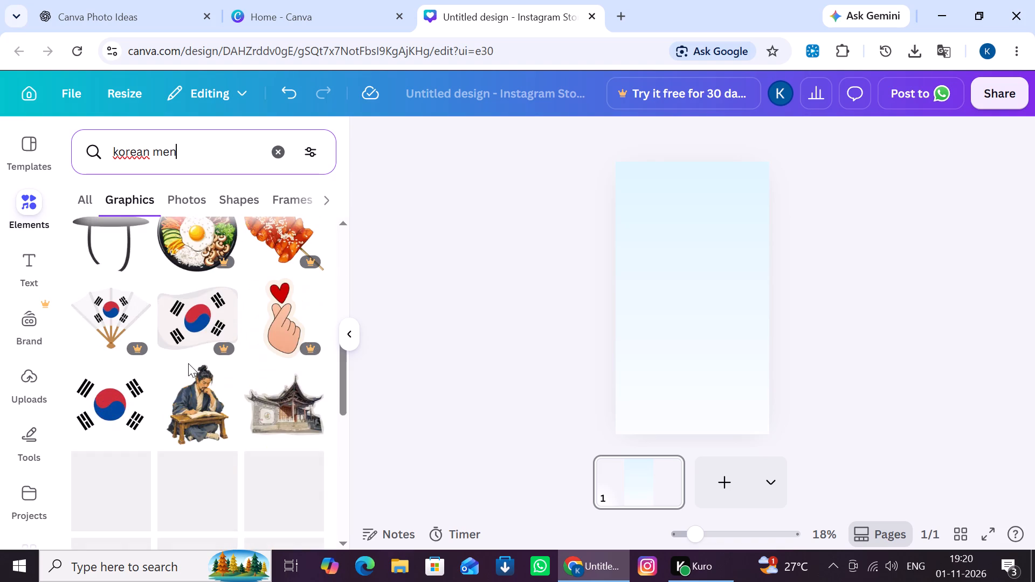
scroll(188, 363, "down", 1)
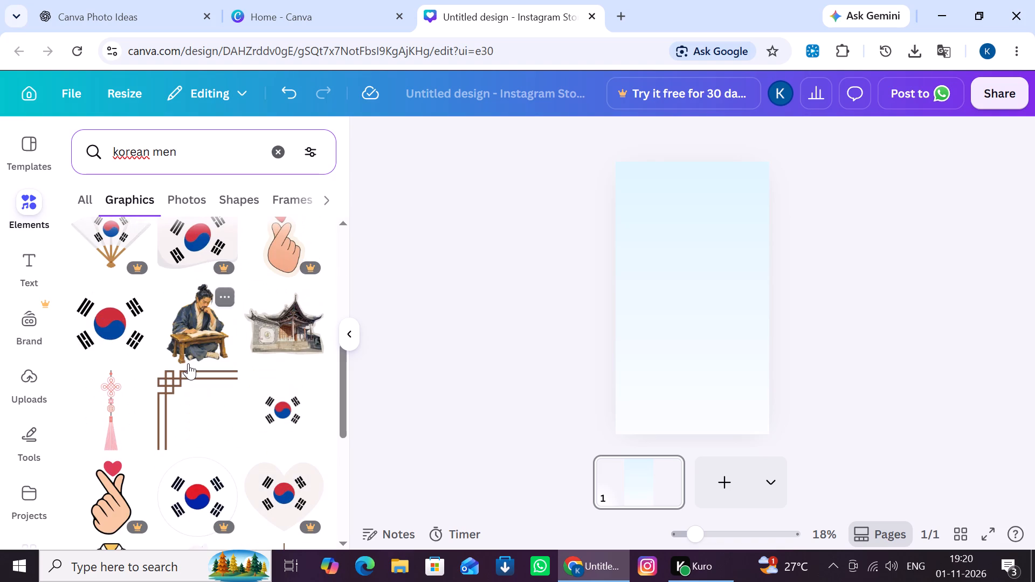
left_click(283, 339)
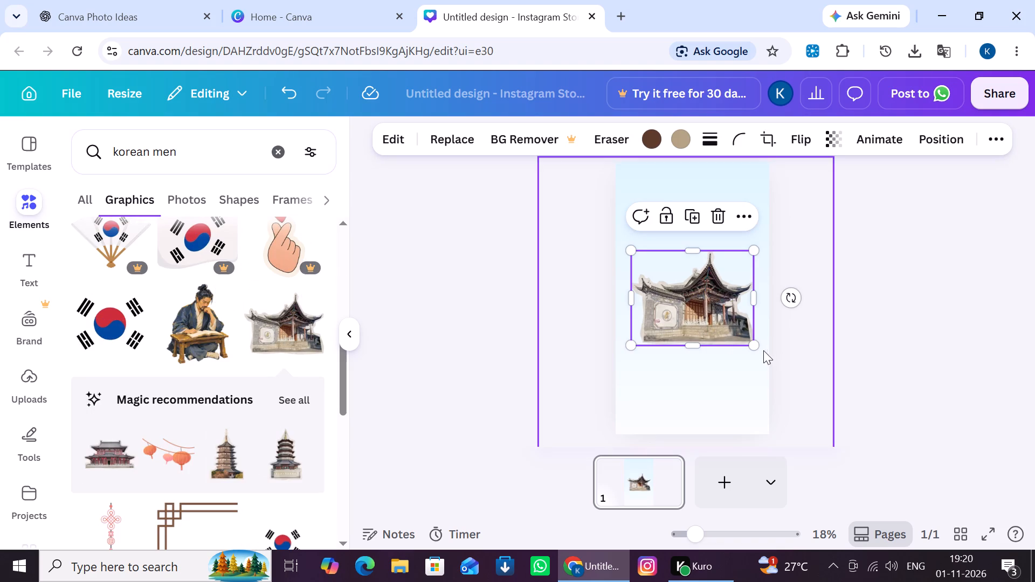
Enlarge the building graphic to about 2,500 by 1,940 and position it across the page width down to the bottom edge.
left_click_drag(757, 349, 790, 467)
left_click_drag(761, 396, 693, 326)
left_click_drag(767, 341, 812, 471)
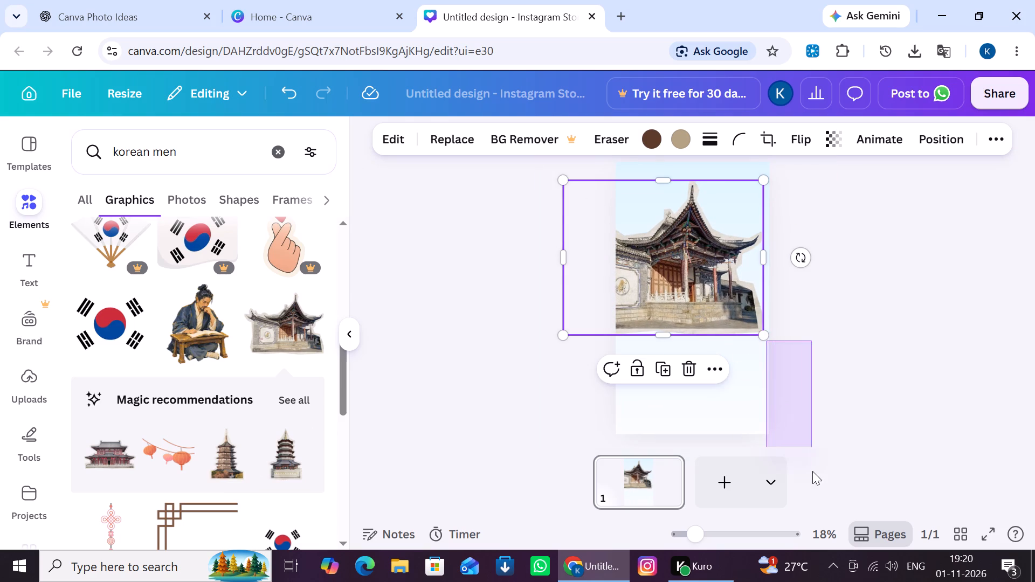
left_click_drag(812, 471, 812, 447)
left_click(722, 323)
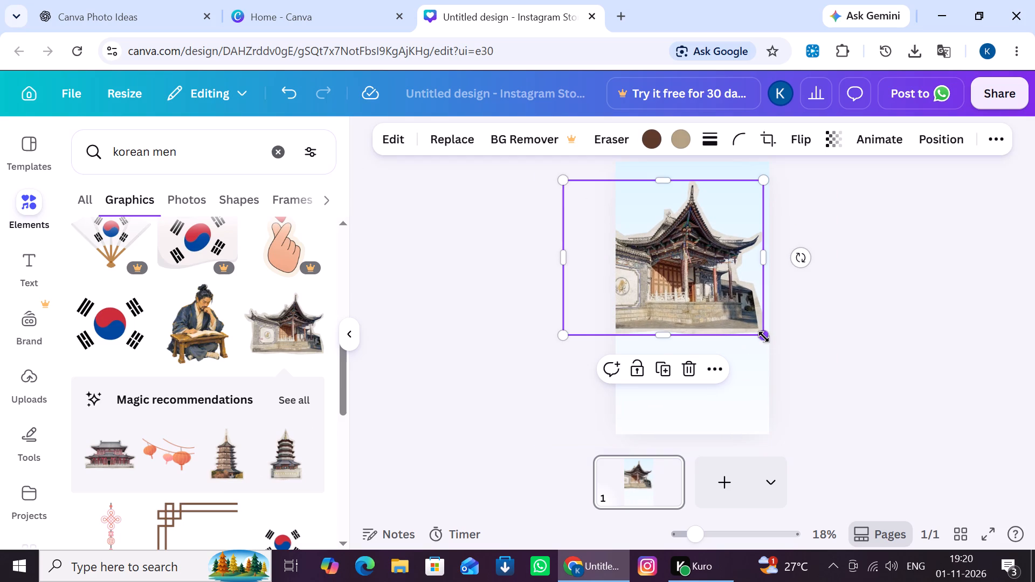
left_click_drag(764, 337, 804, 565)
left_click_drag(715, 419, 716, 418)
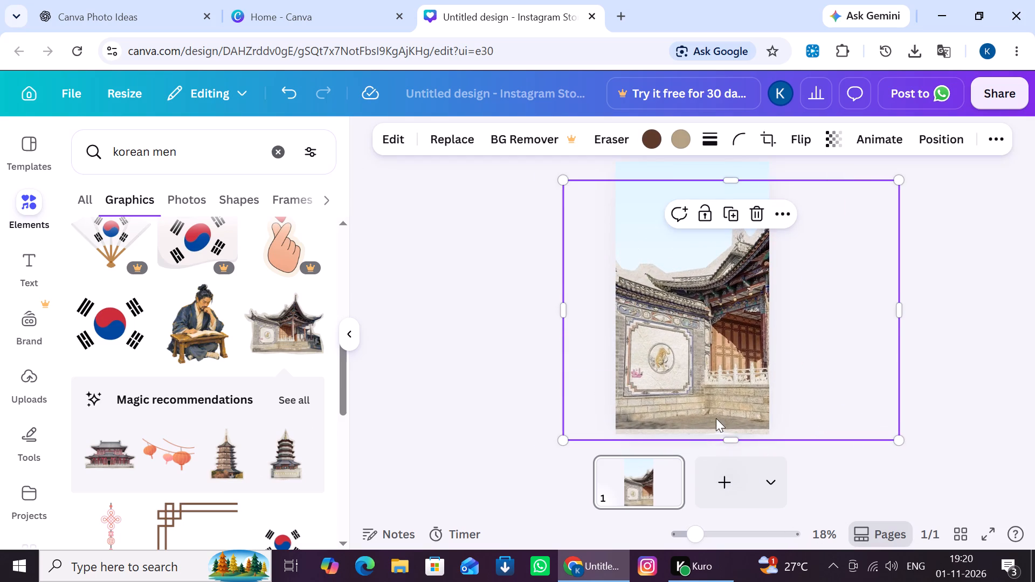
left_click_drag(716, 418, 673, 406)
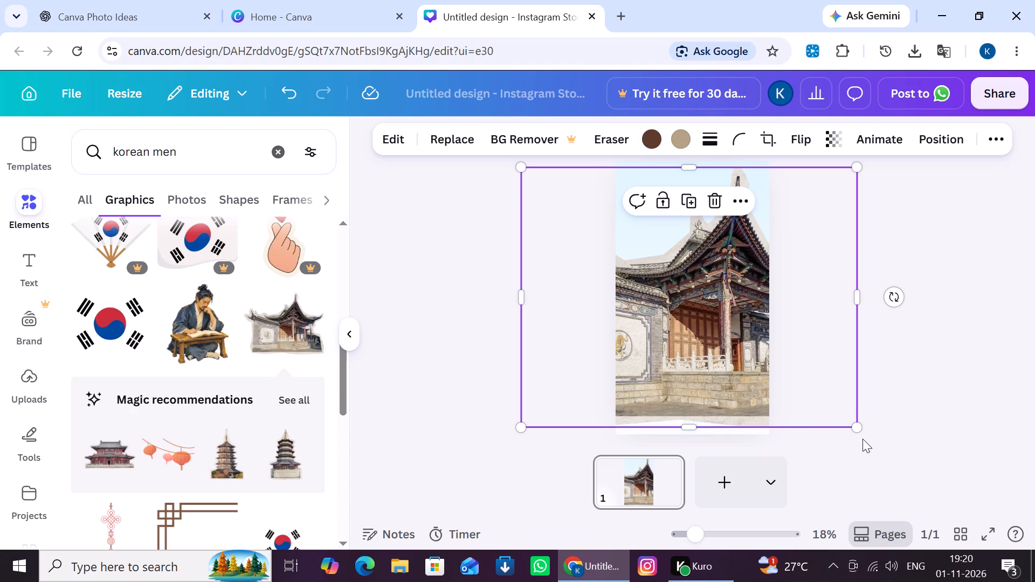
left_click_drag(859, 427, 861, 462)
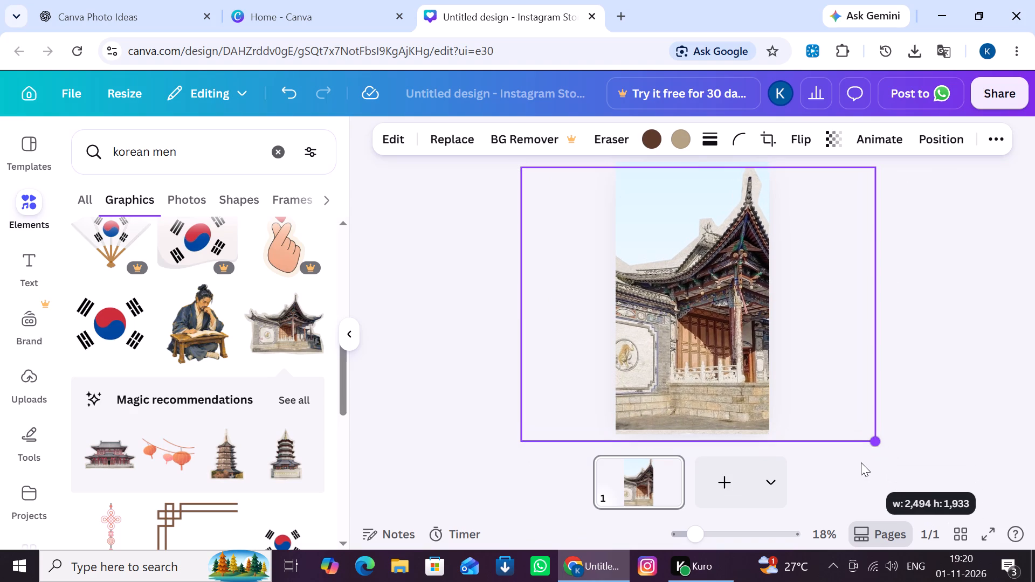
left_click_drag(861, 462, 861, 468)
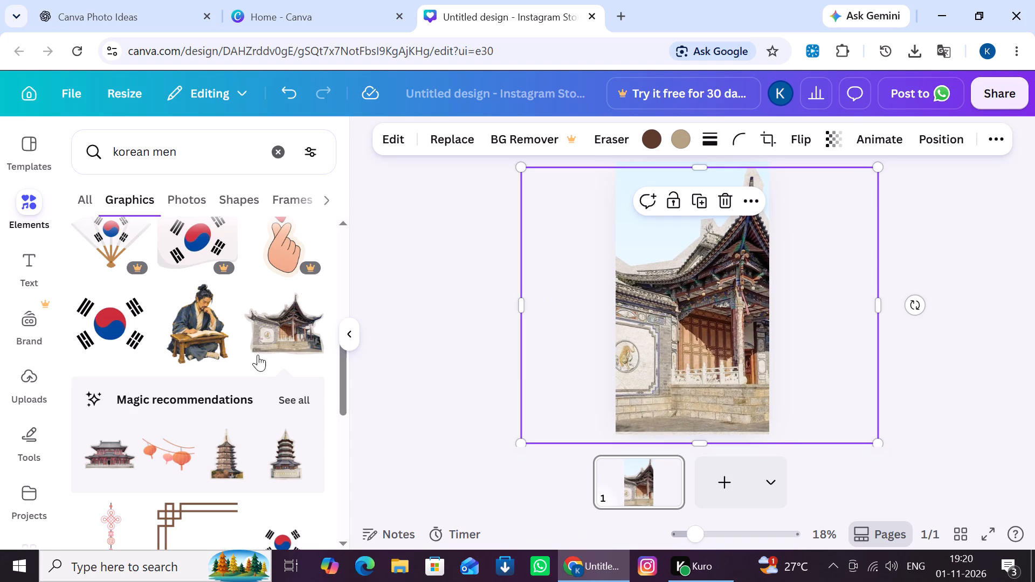
left_click(454, 399)
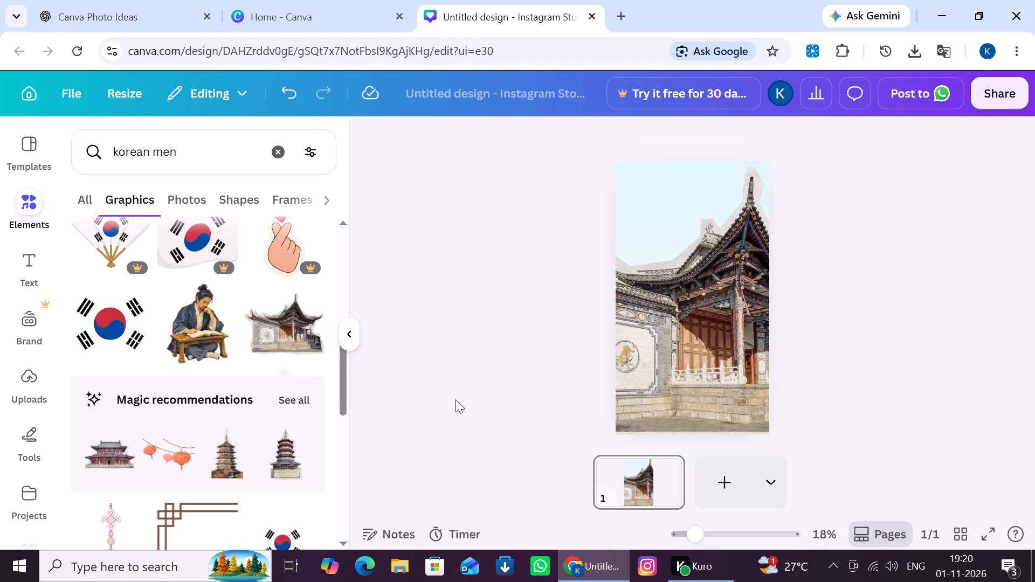
Add the robed man reading at a low wooden desk and shrink him to about half his inserted size.
left_click(198, 335)
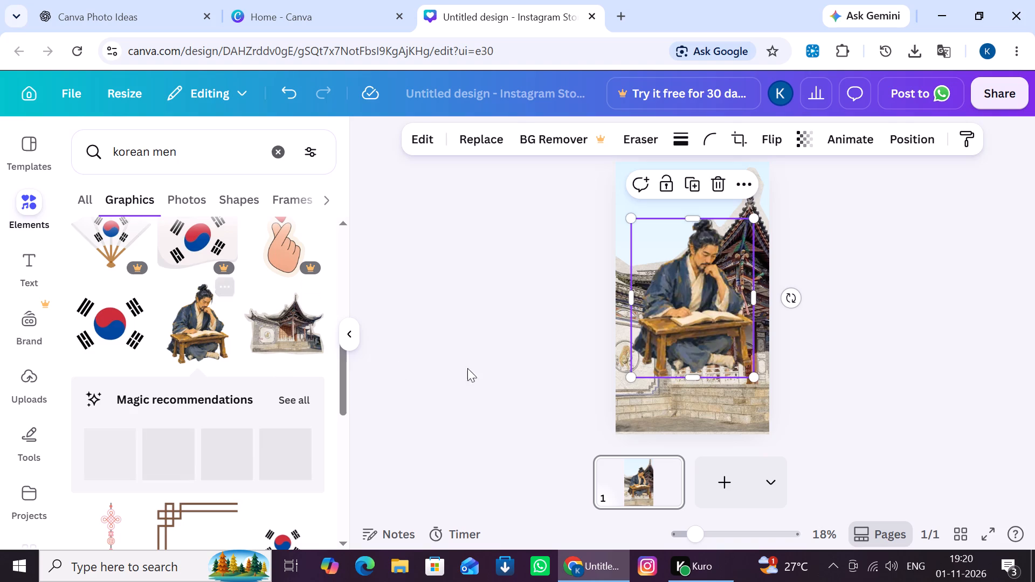
left_click(695, 363)
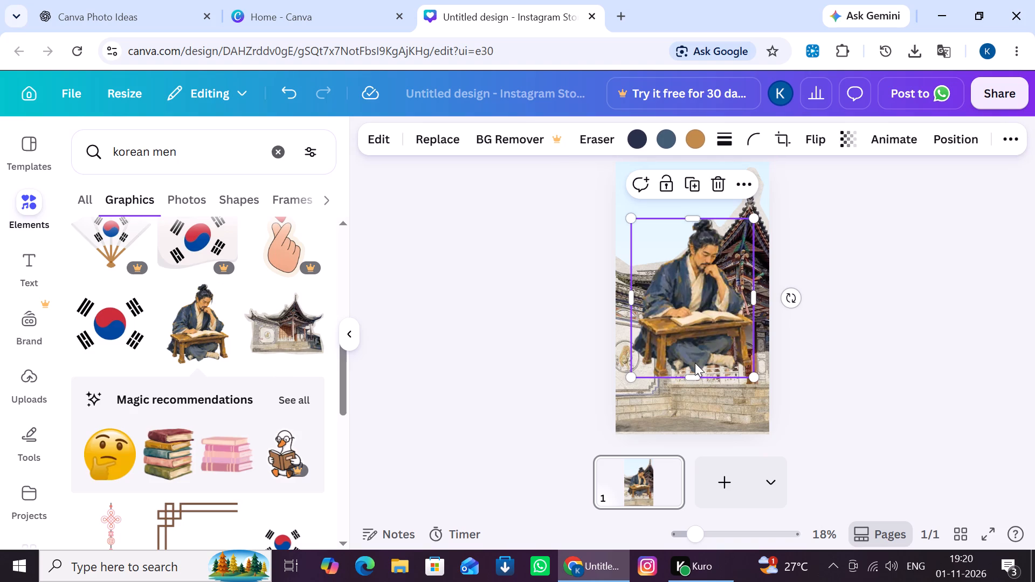
left_click(723, 362)
left_click_drag(753, 381, 726, 379)
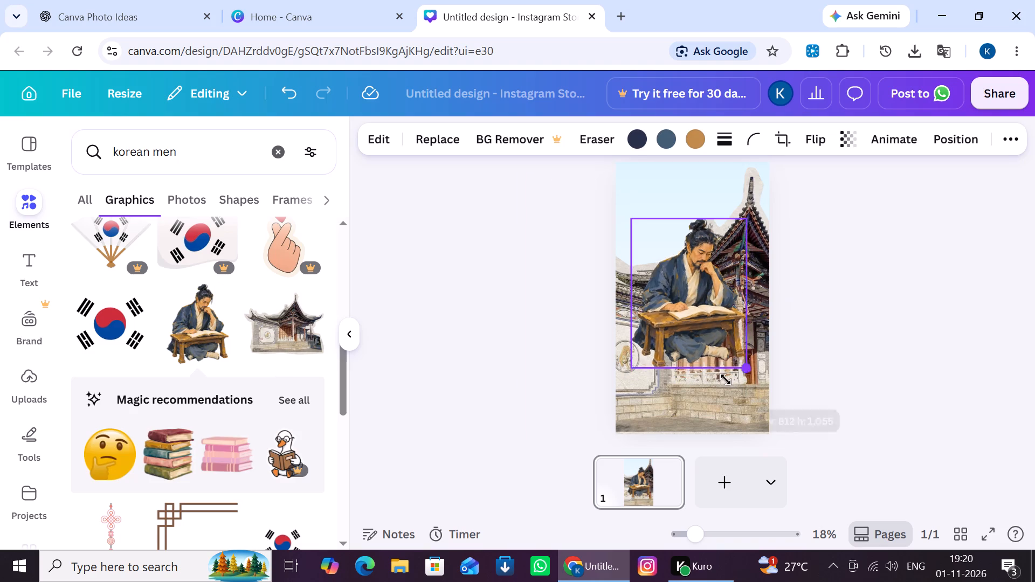
left_click_drag(726, 379, 602, 363)
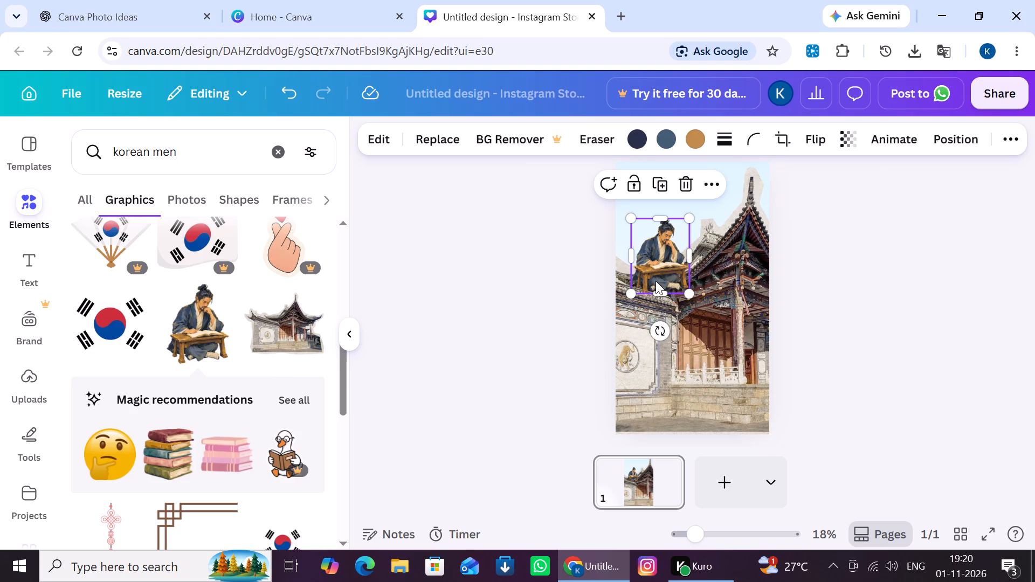
left_click(509, 320)
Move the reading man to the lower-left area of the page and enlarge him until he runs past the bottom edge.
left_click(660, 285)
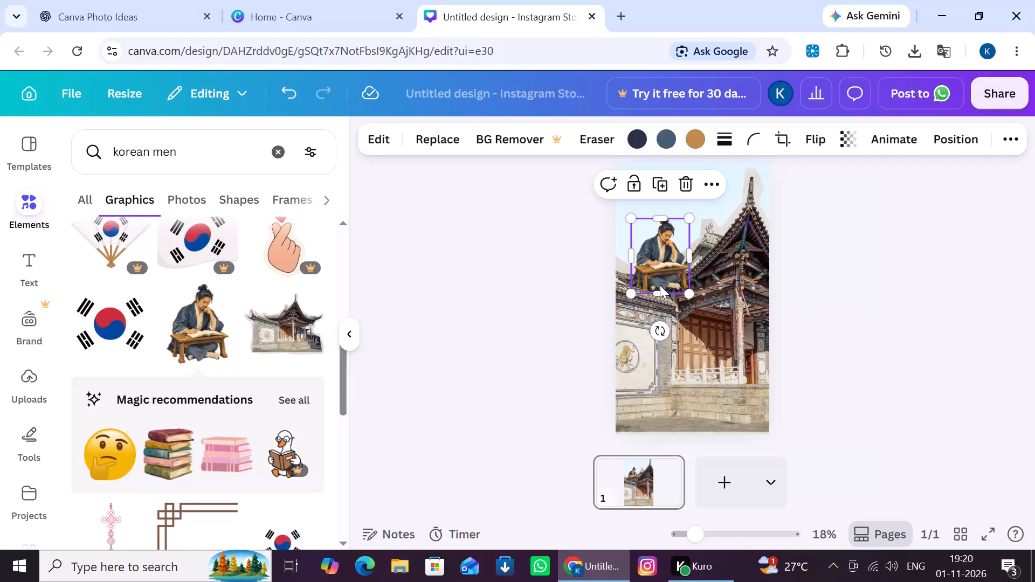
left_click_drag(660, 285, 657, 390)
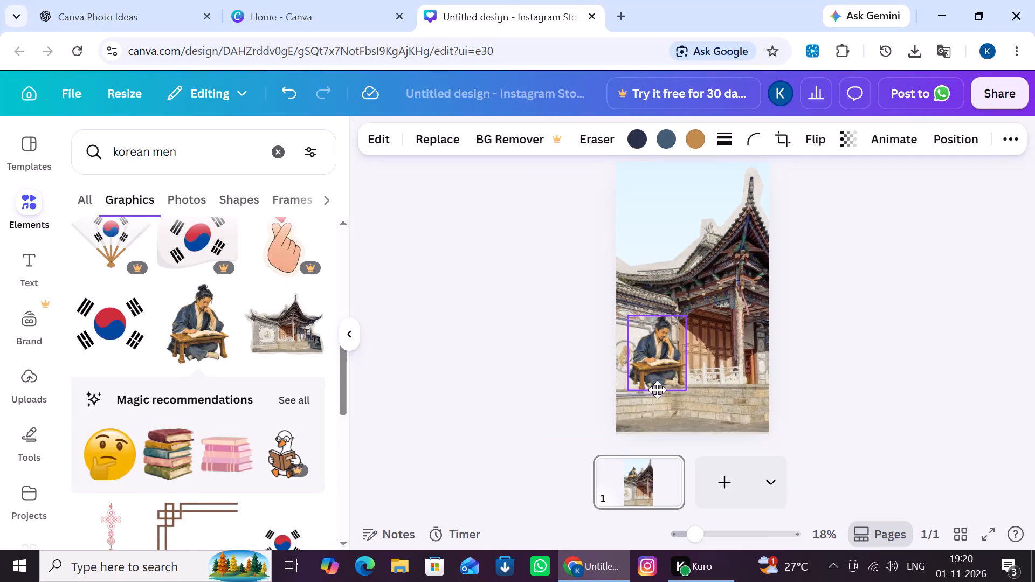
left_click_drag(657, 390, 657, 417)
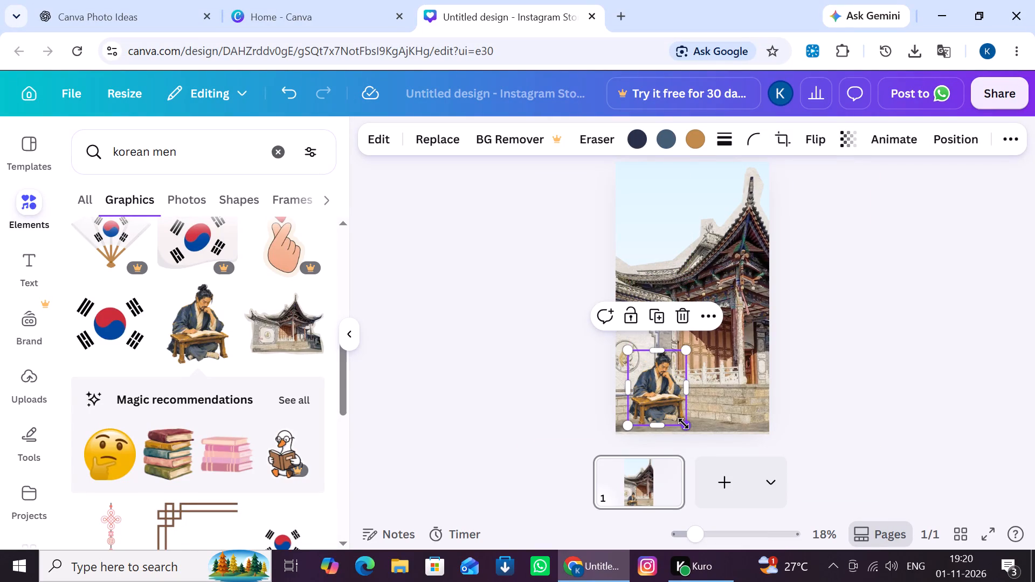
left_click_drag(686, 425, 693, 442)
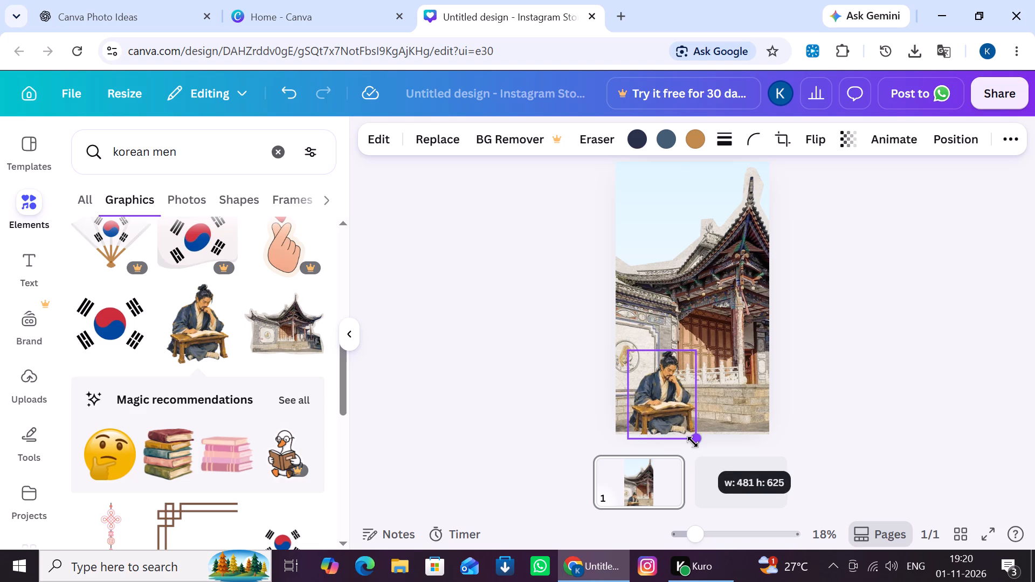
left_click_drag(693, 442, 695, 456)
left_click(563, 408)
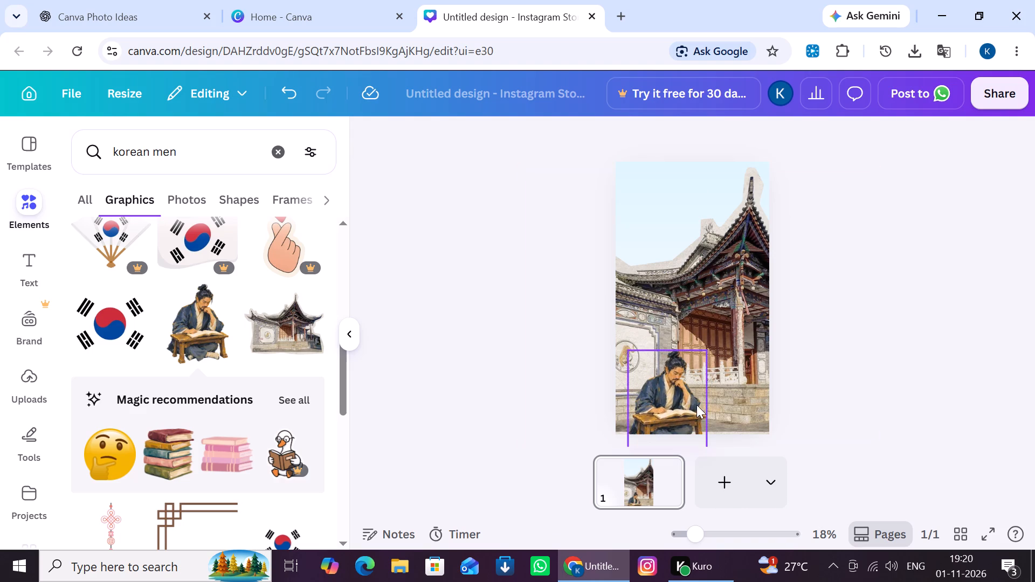
Shift the large building graphic slightly down on the story page.
left_click(728, 400)
left_click_drag(729, 400, 730, 408)
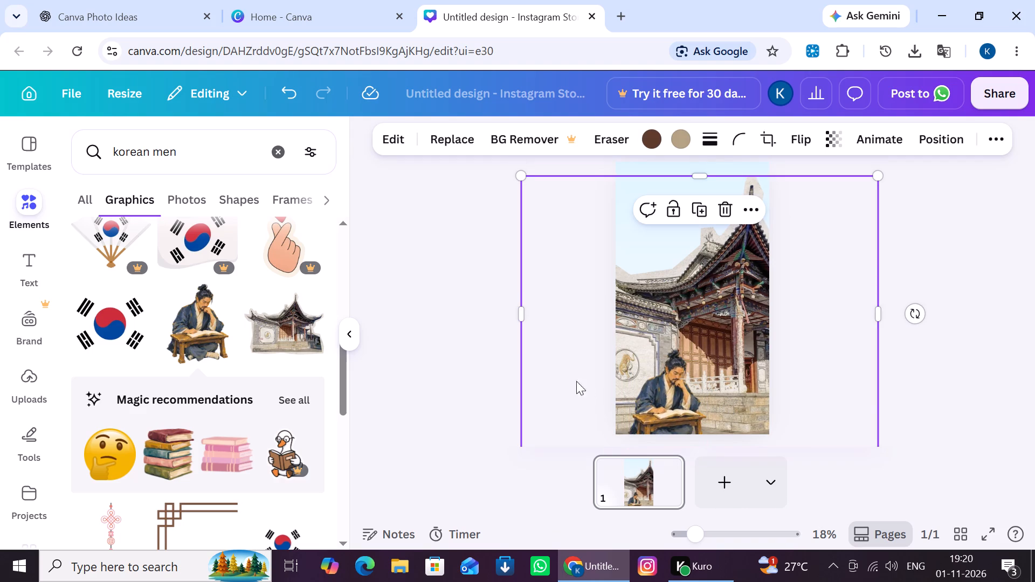
left_click(482, 367)
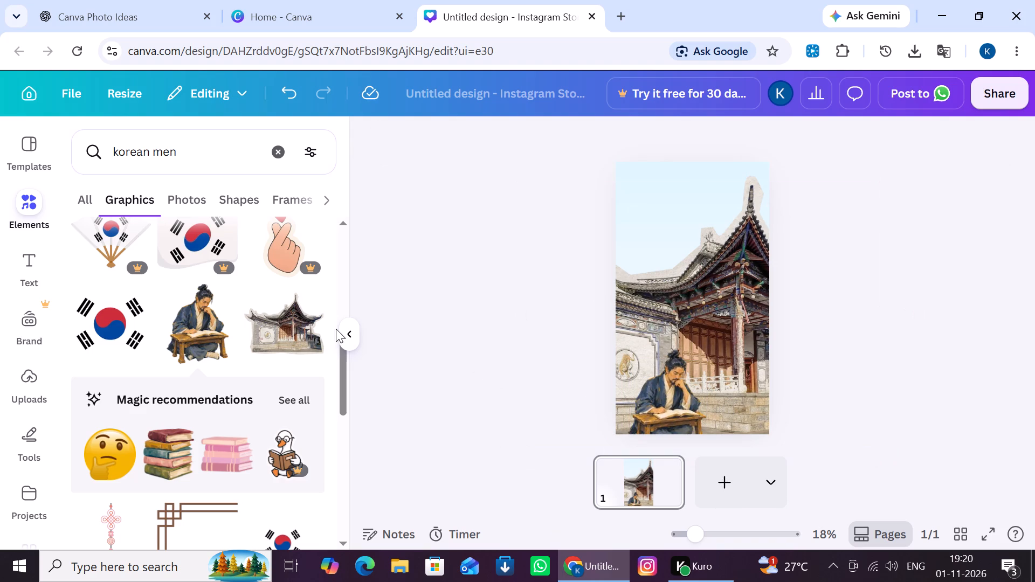
Find the long-haired woman in a pink robe among the "korean men" graphics and add her to the page.
scroll(279, 365, "down", 2)
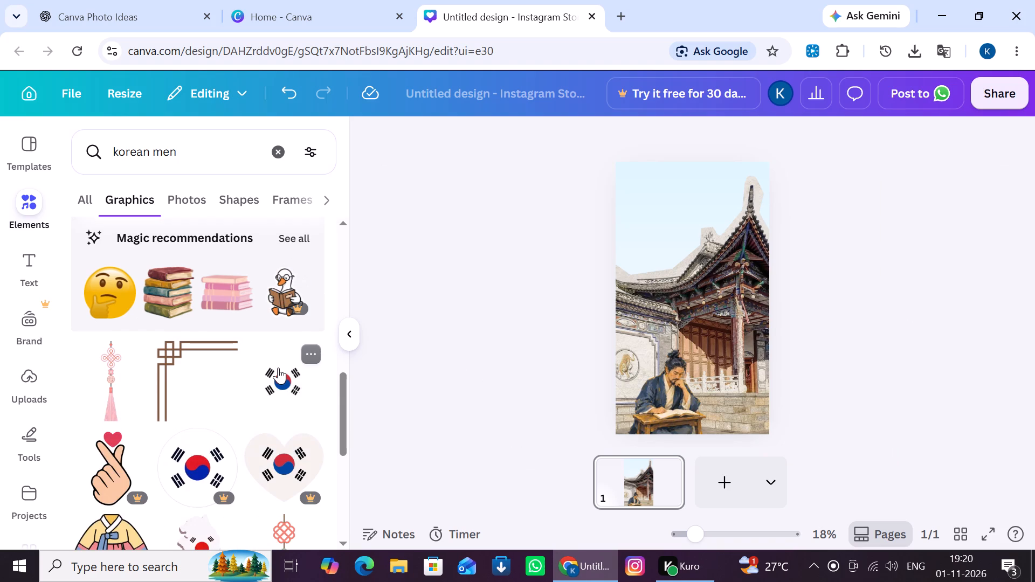
scroll(278, 368, "down", 5)
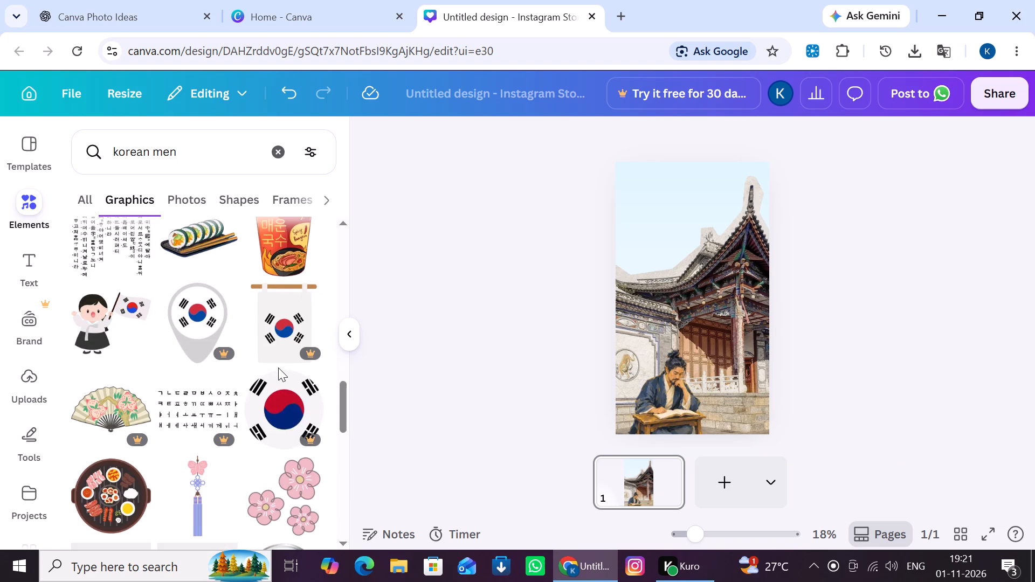
scroll(278, 368, "down", 2)
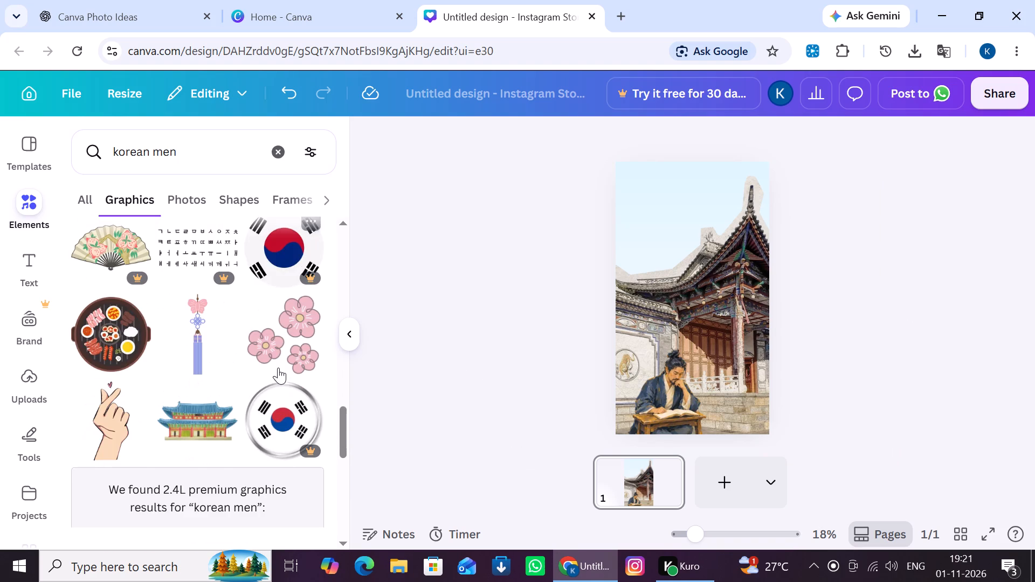
scroll(278, 368, "down", 8)
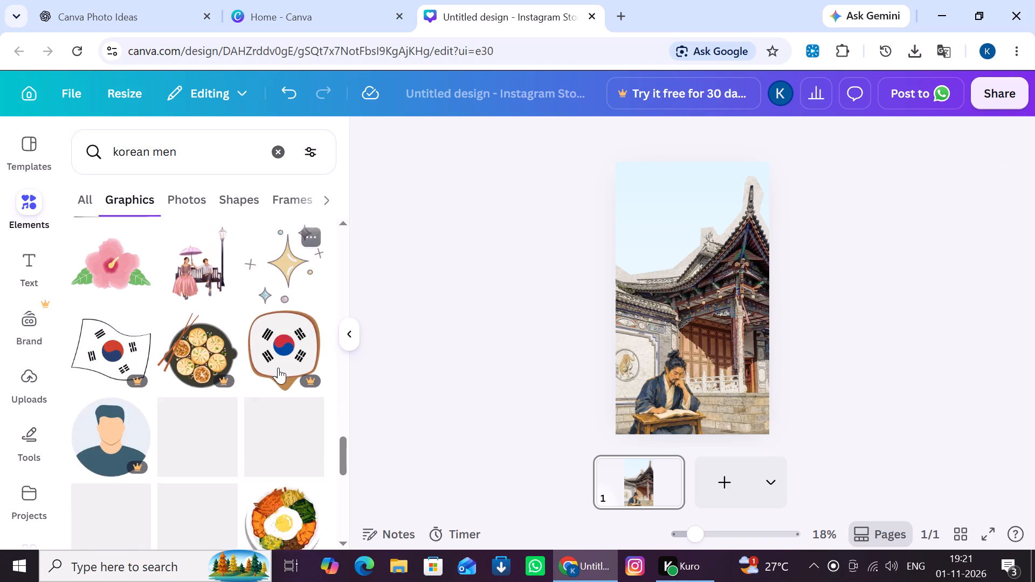
scroll(278, 368, "down", 6)
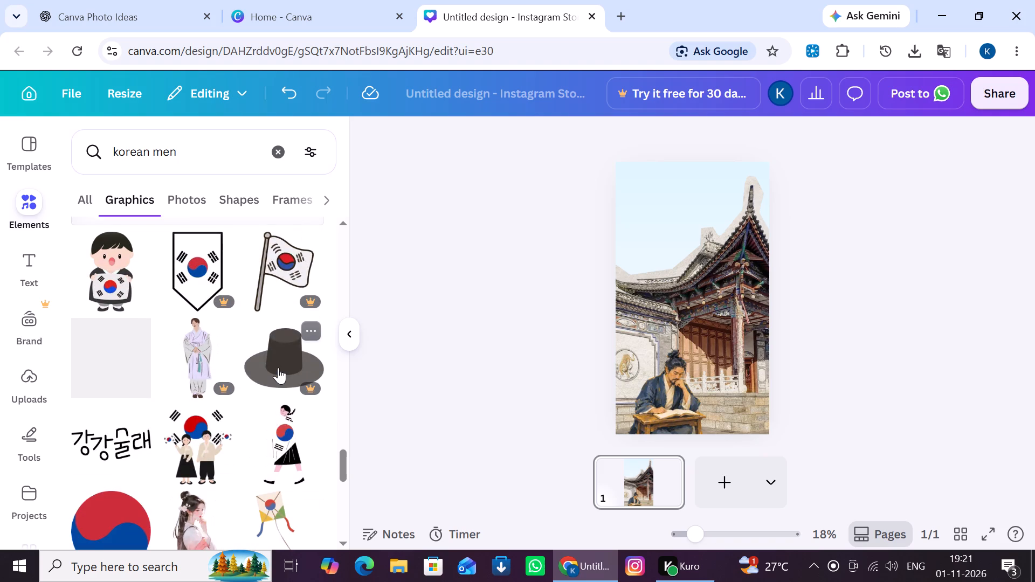
scroll(278, 368, "down", 2)
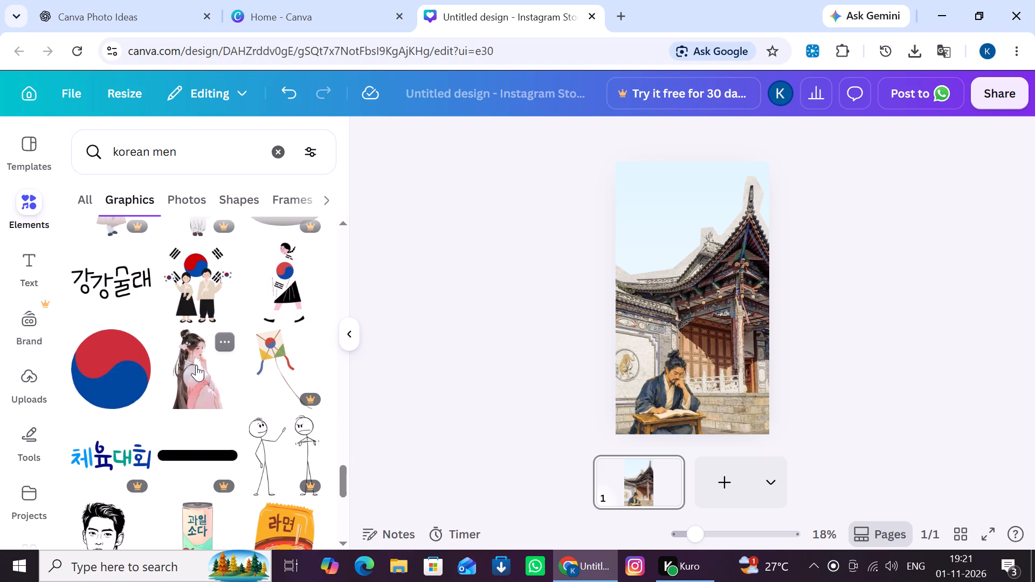
scroll(196, 365, "down", 1)
left_click(202, 316)
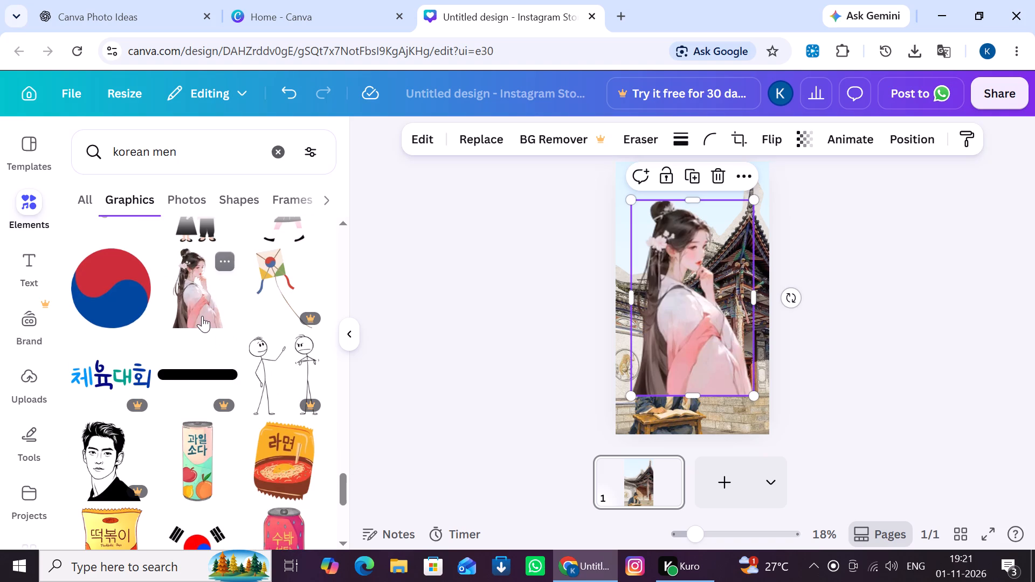
Delete the man reading at the low desk from the story page.
left_click(677, 414)
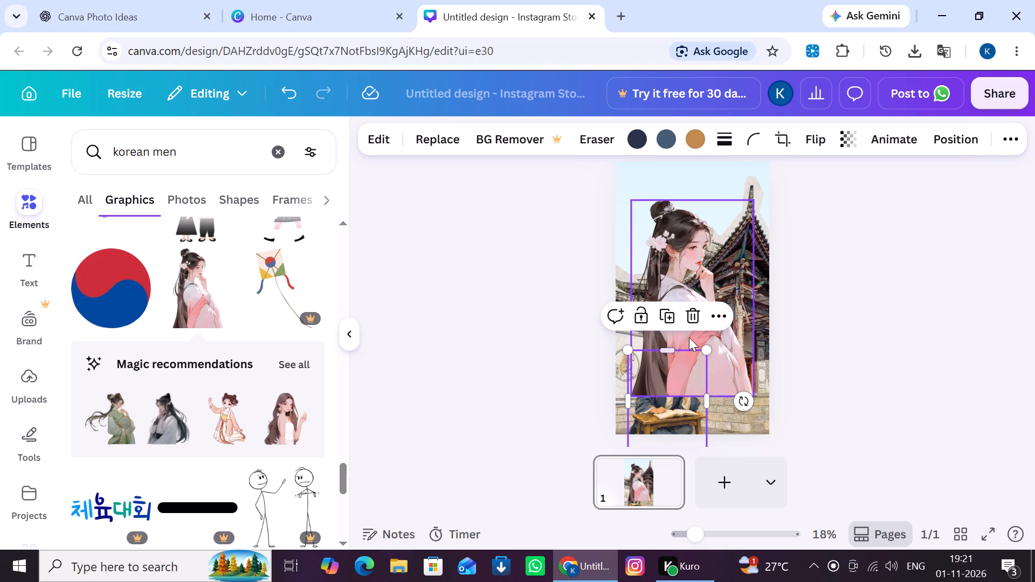
left_click(689, 320)
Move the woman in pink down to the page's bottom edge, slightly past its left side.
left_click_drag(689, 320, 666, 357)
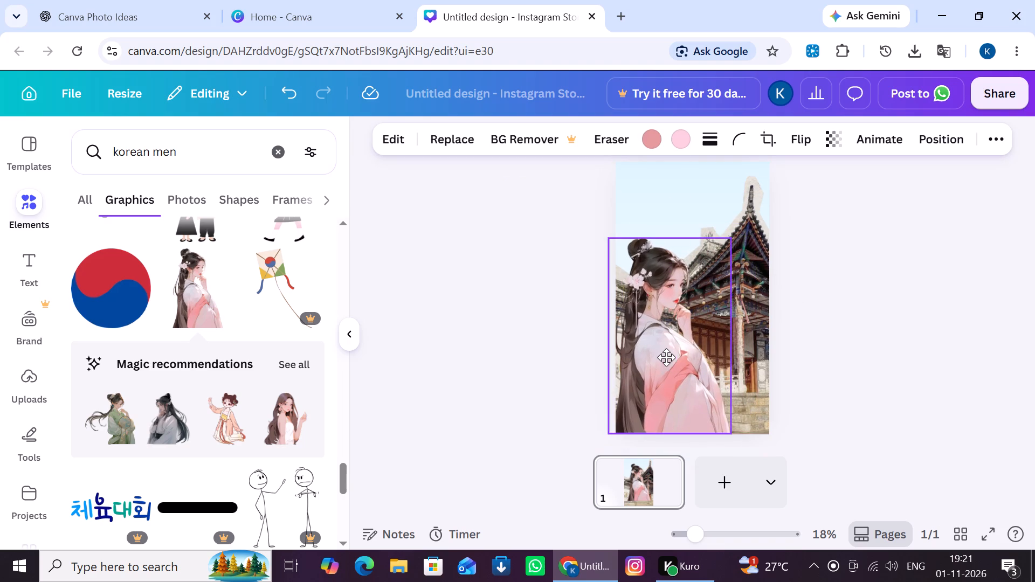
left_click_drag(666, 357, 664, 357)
Browse all Magic recommendations for the woman graphic and add the man in a teal robe holding a cup.
scroll(226, 328, "down", 1)
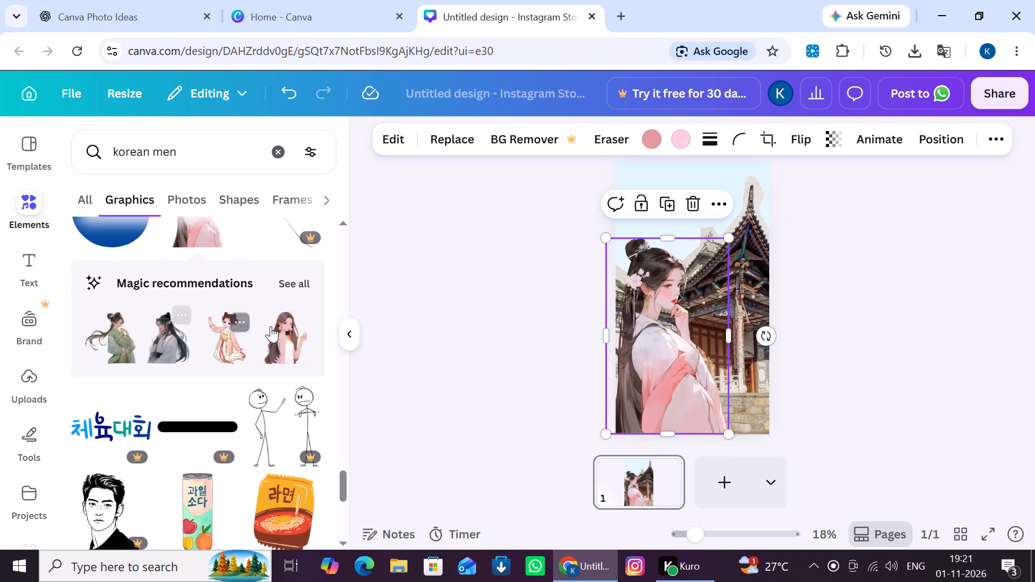
left_click(282, 279)
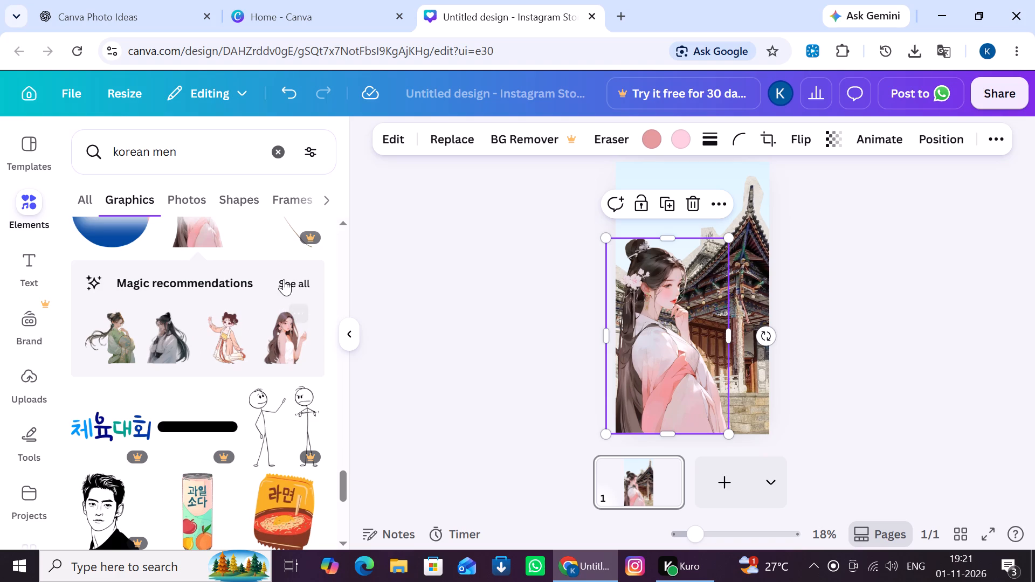
scroll(227, 399, "down", 1)
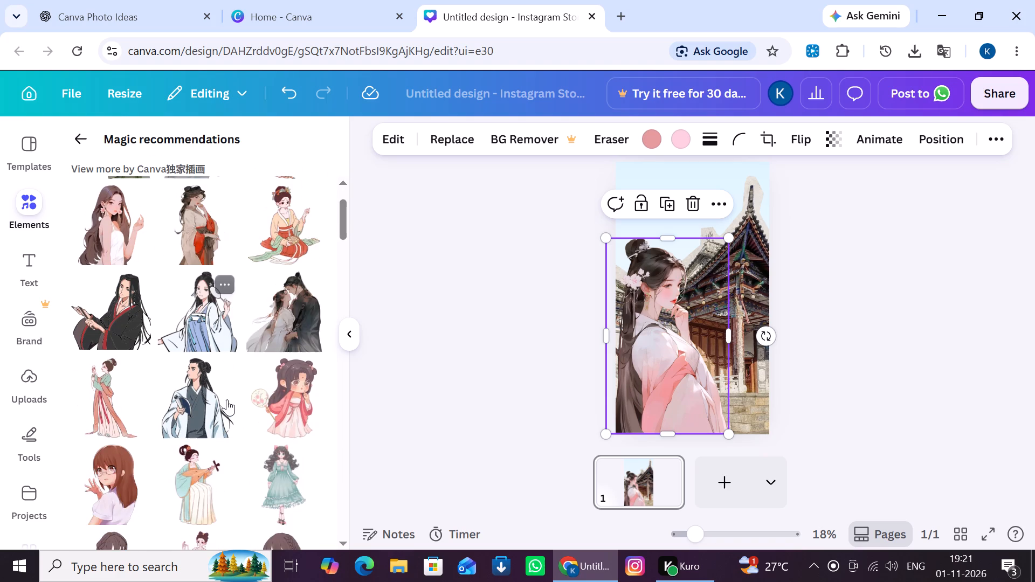
scroll(227, 399, "down", 3)
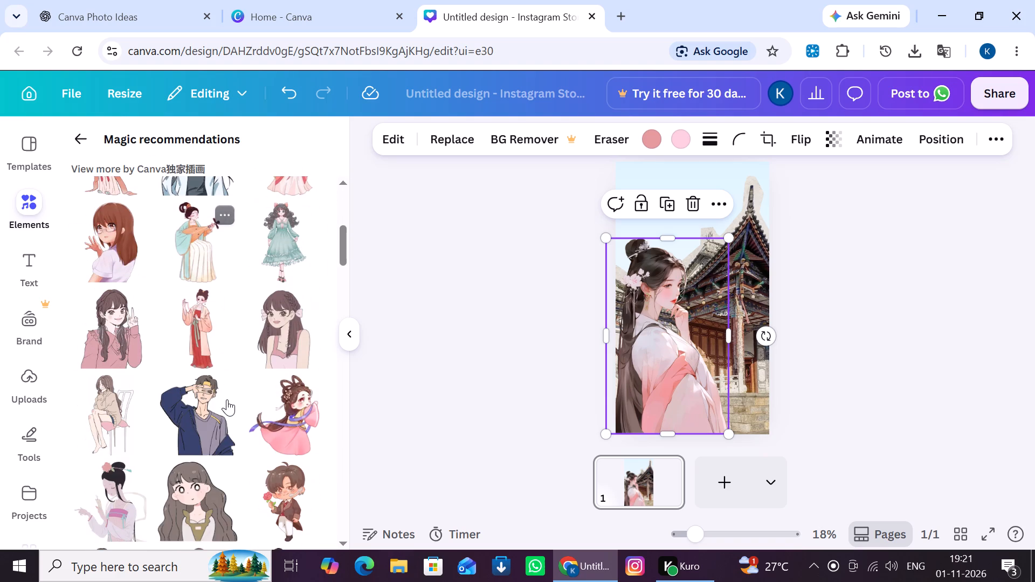
scroll(224, 409, "down", 2)
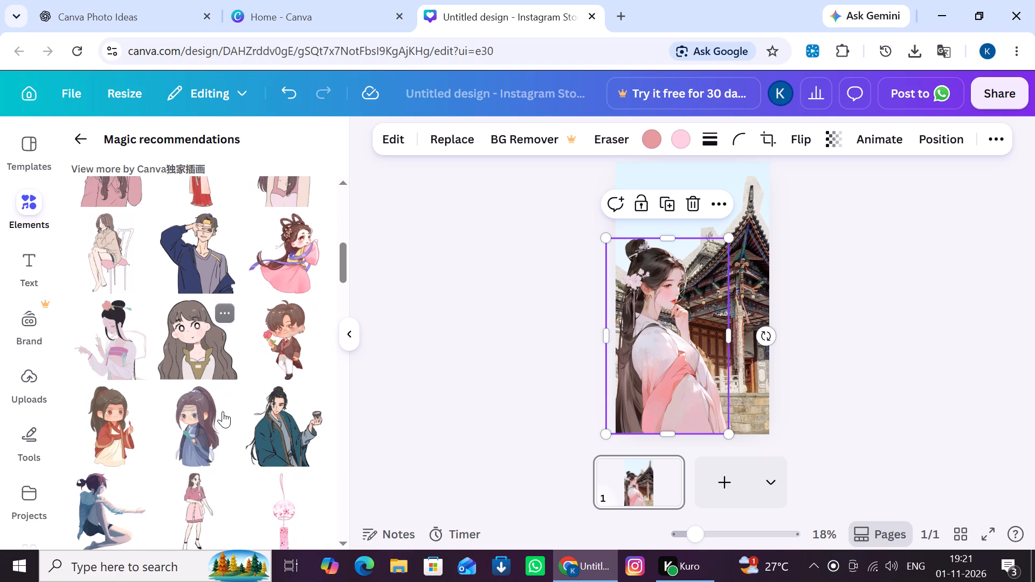
left_click(277, 415)
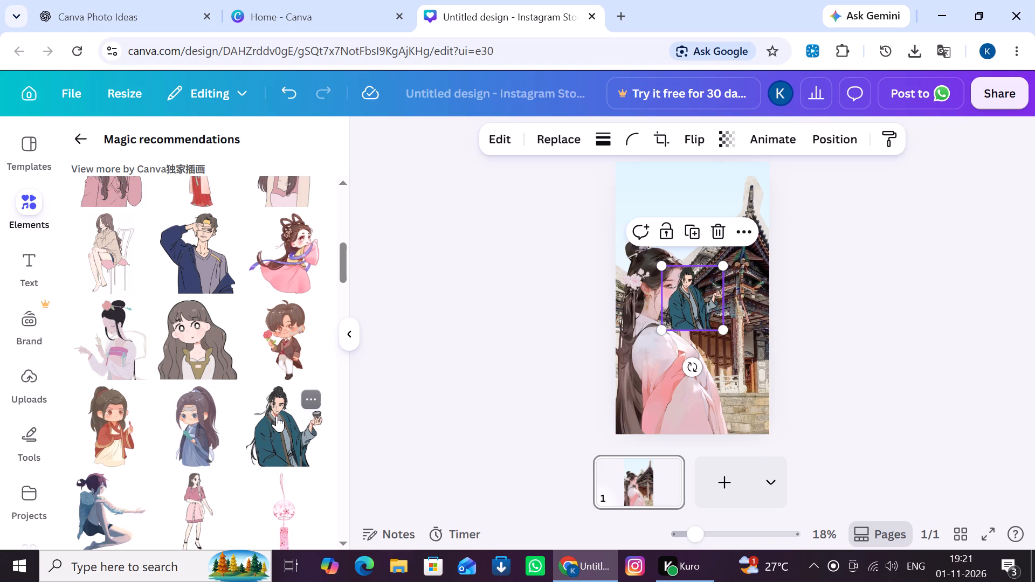
Shrink the woman in pink to slightly under half her inserted size and place her in the page's bottom-left corner.
left_click(651, 410)
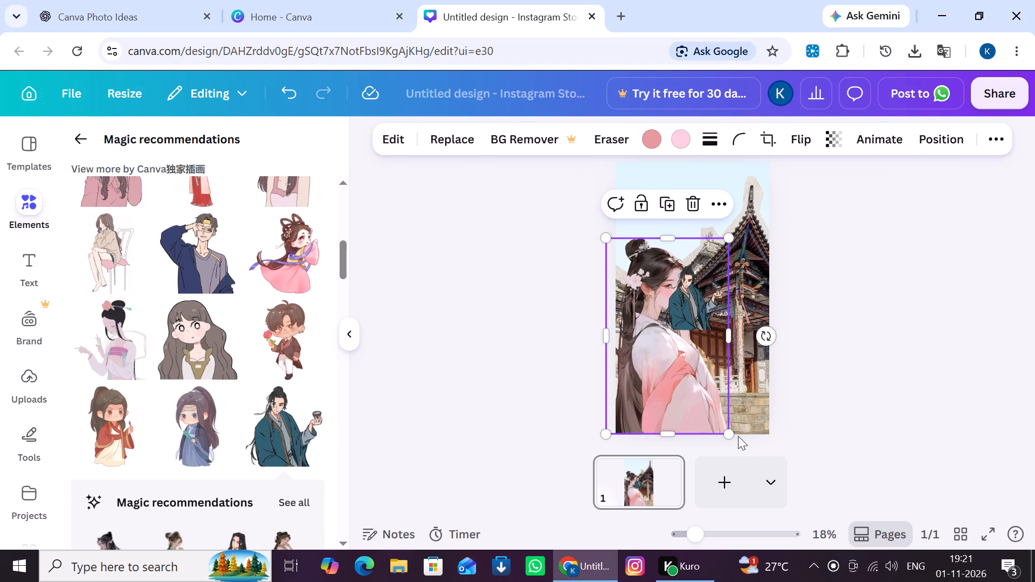
left_click_drag(728, 435, 541, 407)
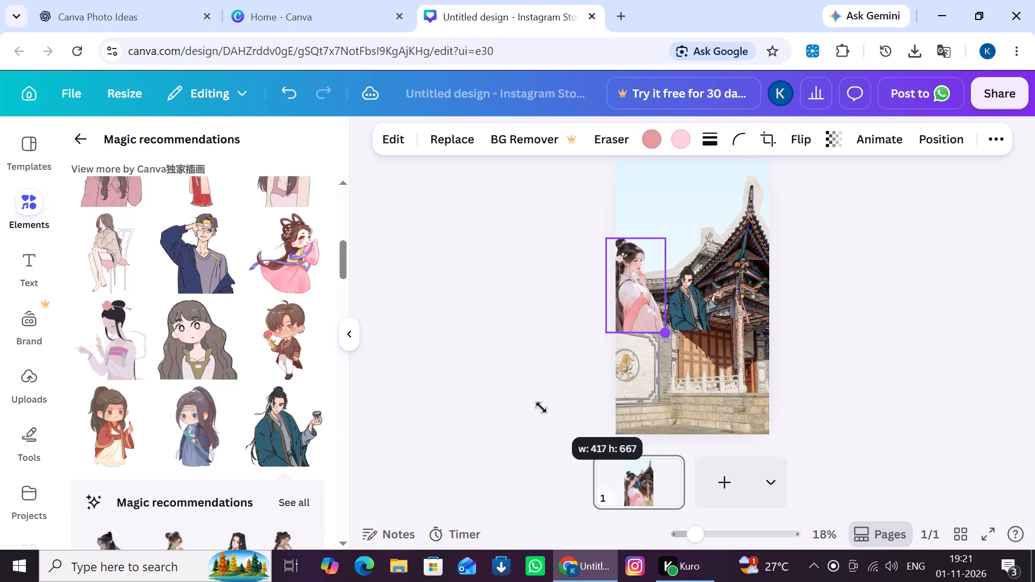
left_click_drag(541, 407, 537, 408)
left_click(637, 310)
left_click_drag(637, 310, 638, 314)
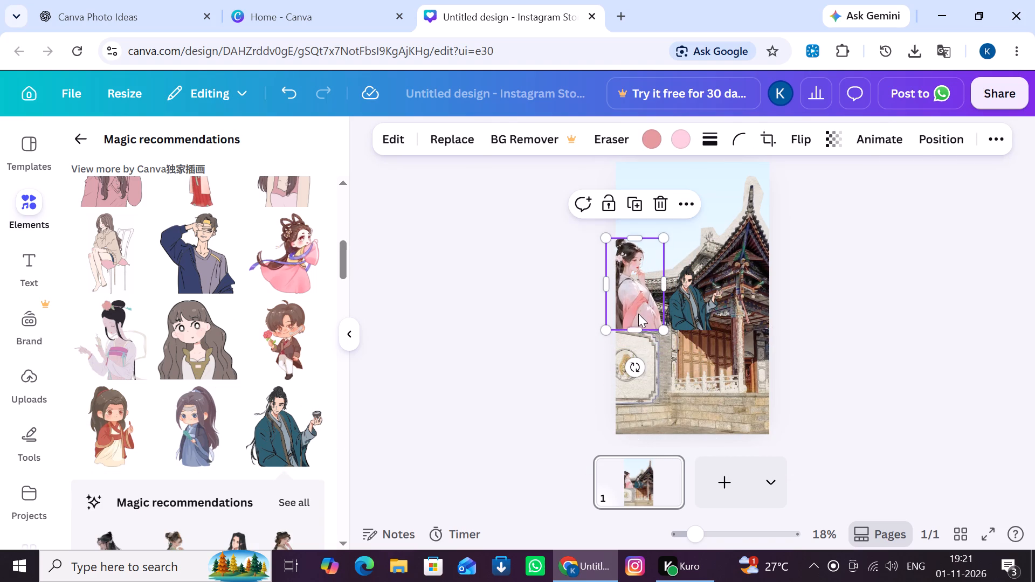
left_click_drag(638, 314, 641, 409)
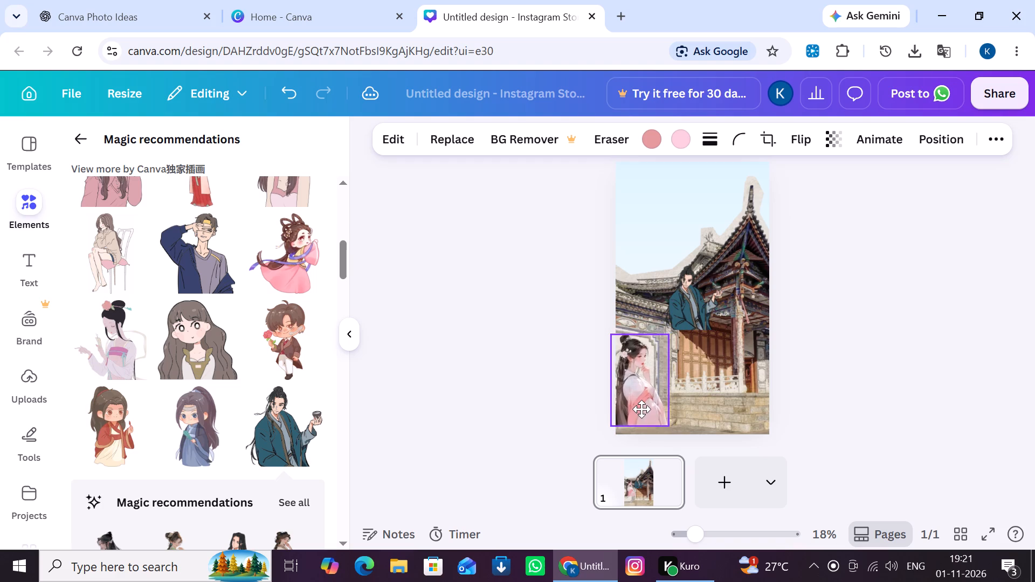
left_click_drag(641, 409, 641, 419)
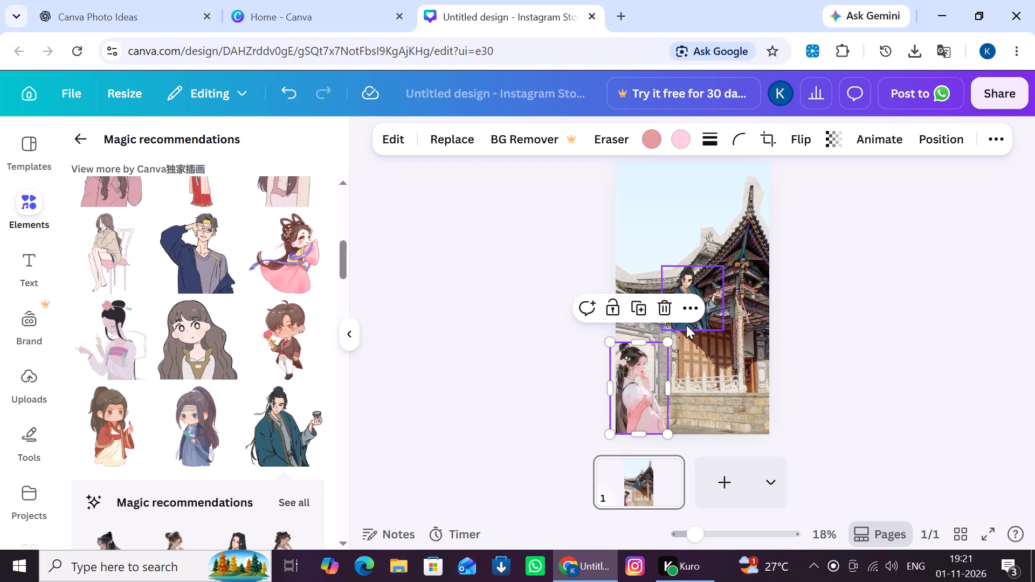
Enlarge the teal-robed man to about 1.5 times his inserted size and place him at the bottom edge, right of the woman.
left_click(686, 325)
left_click_drag(694, 318, 696, 423)
left_click_drag(697, 413, 697, 395)
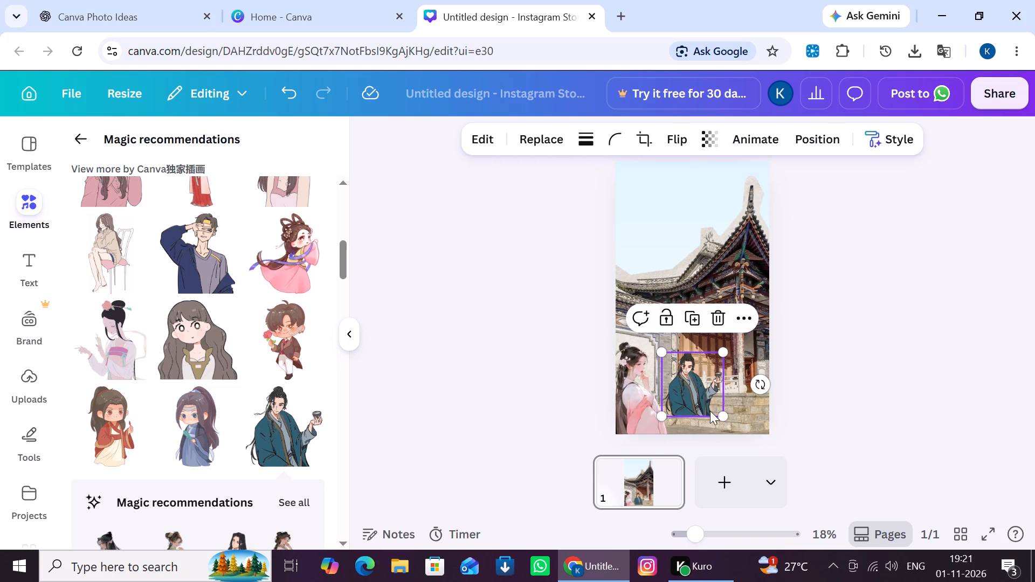
left_click_drag(722, 417, 747, 459)
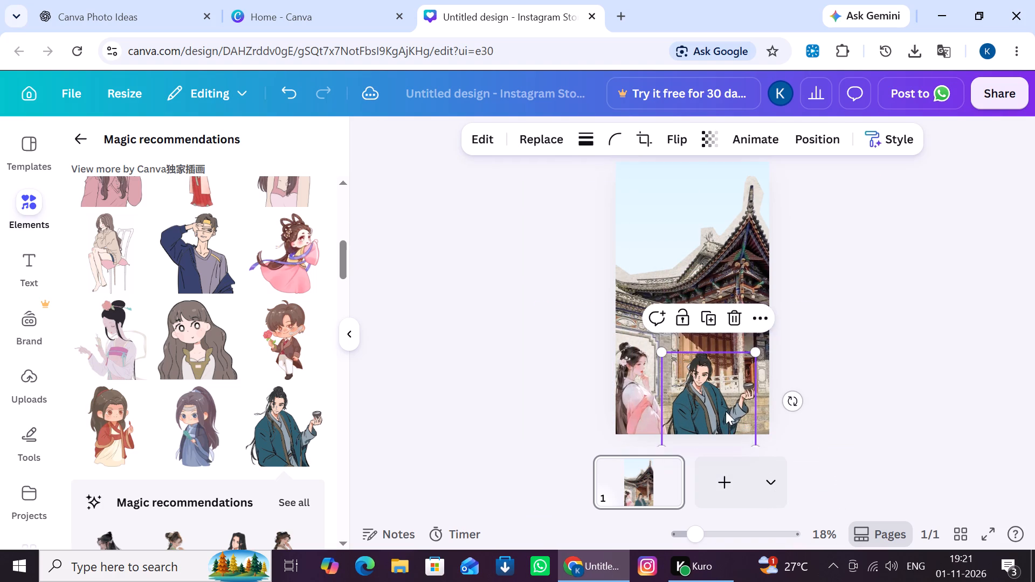
left_click_drag(726, 411, 747, 392)
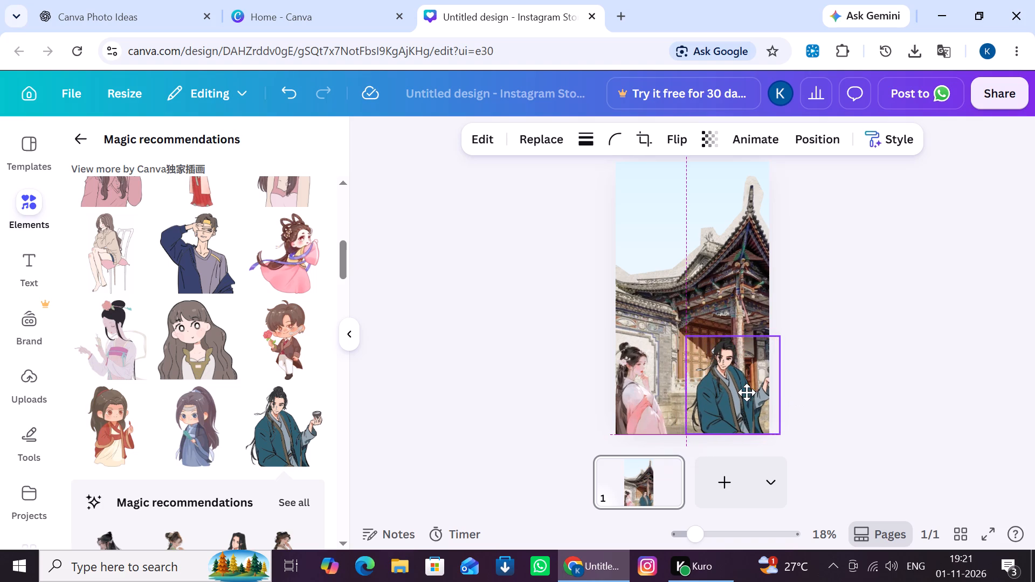
left_click_drag(747, 392, 730, 395)
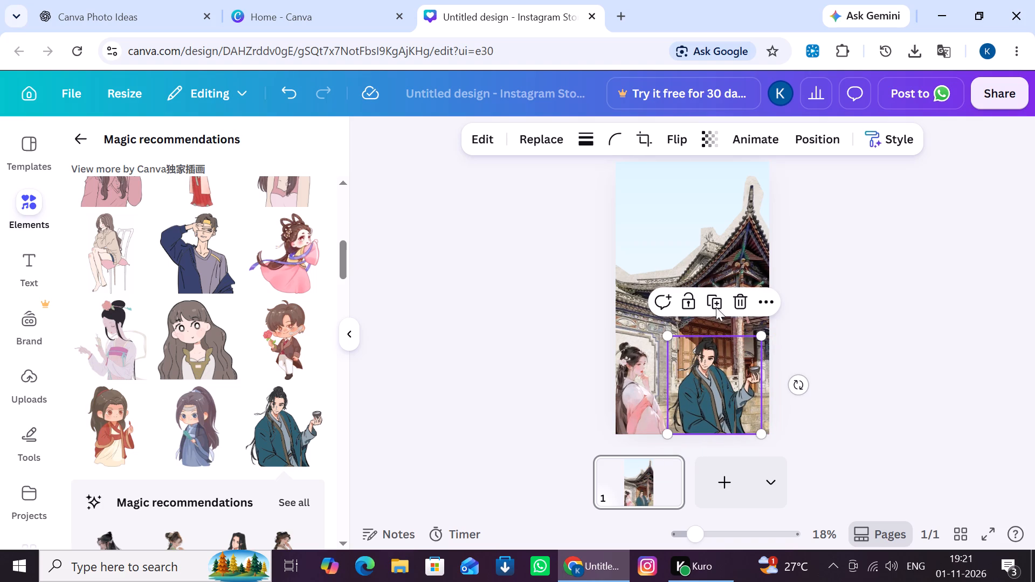
Flip the teal-robed man horizontally so he faces the woman in pink.
left_click(646, 141)
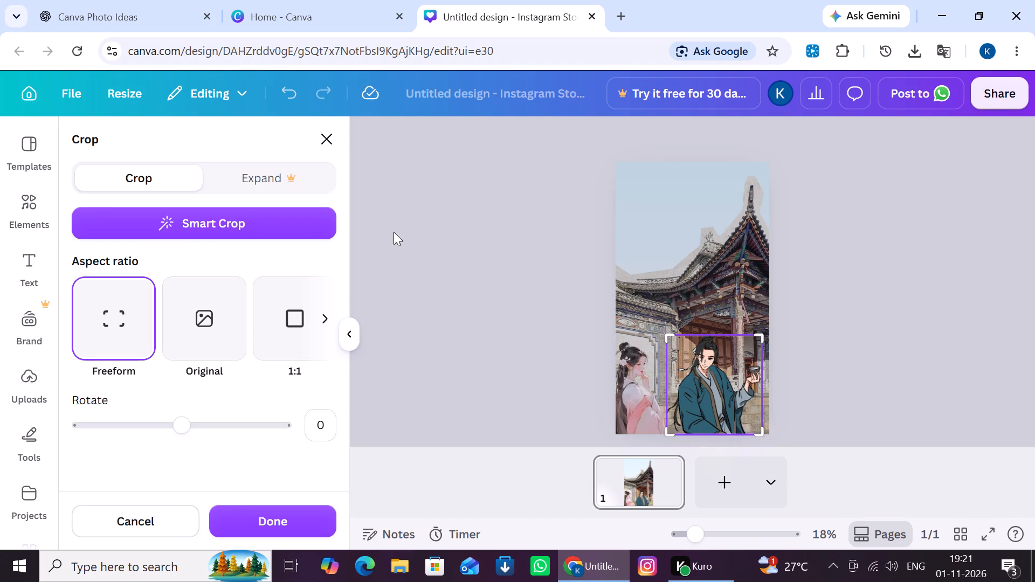
left_click(334, 143)
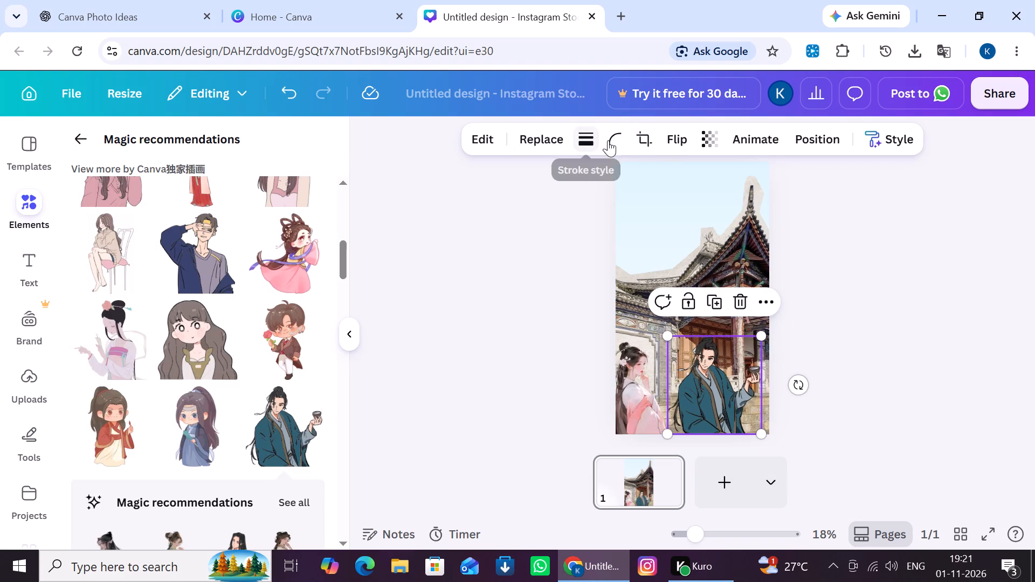
left_click(667, 142)
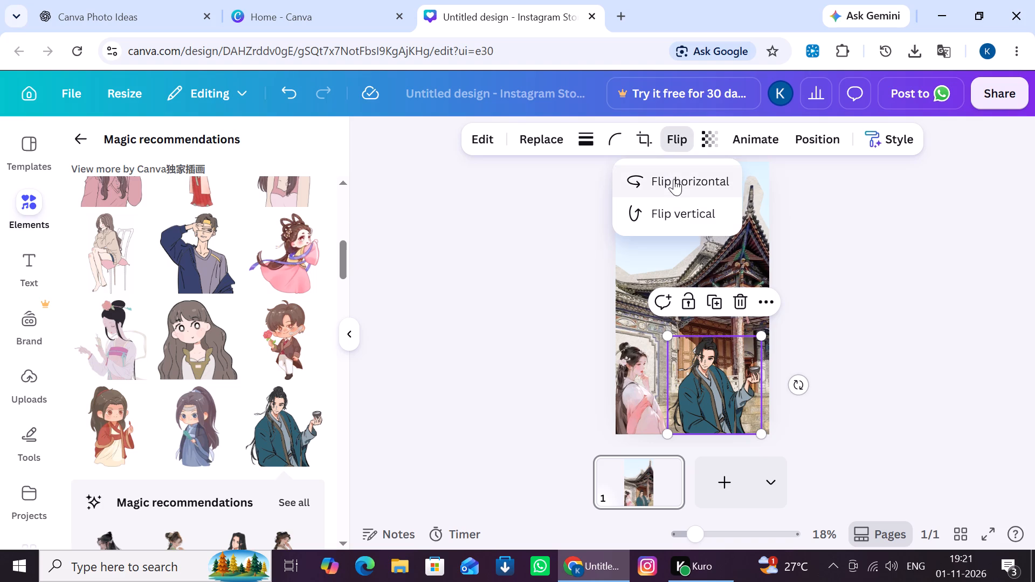
left_click(674, 179)
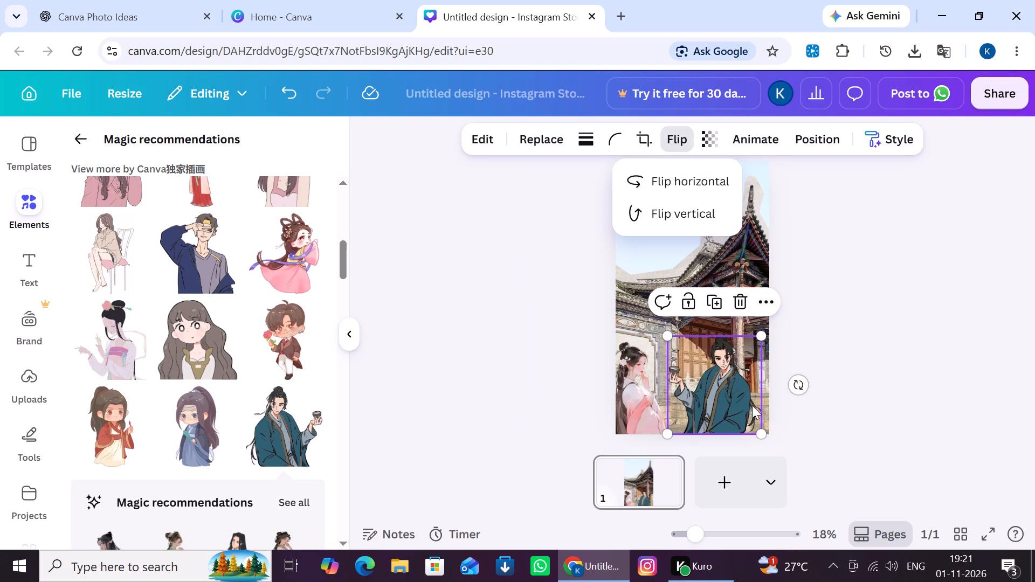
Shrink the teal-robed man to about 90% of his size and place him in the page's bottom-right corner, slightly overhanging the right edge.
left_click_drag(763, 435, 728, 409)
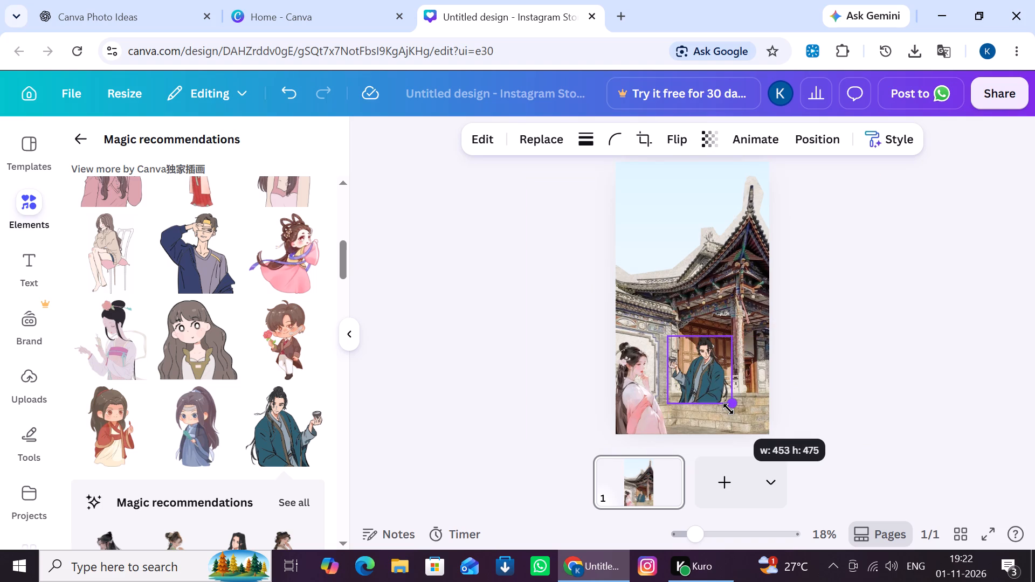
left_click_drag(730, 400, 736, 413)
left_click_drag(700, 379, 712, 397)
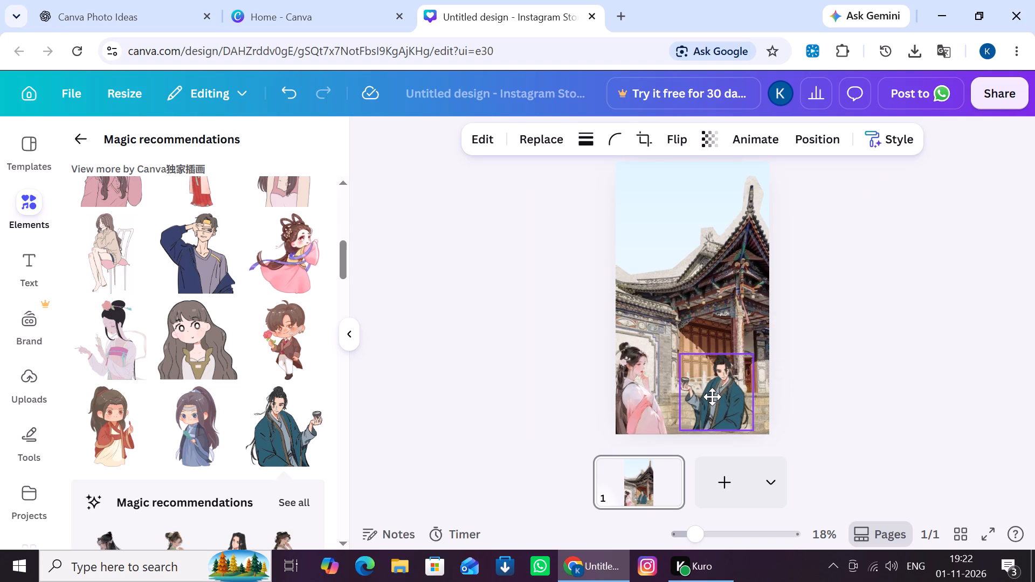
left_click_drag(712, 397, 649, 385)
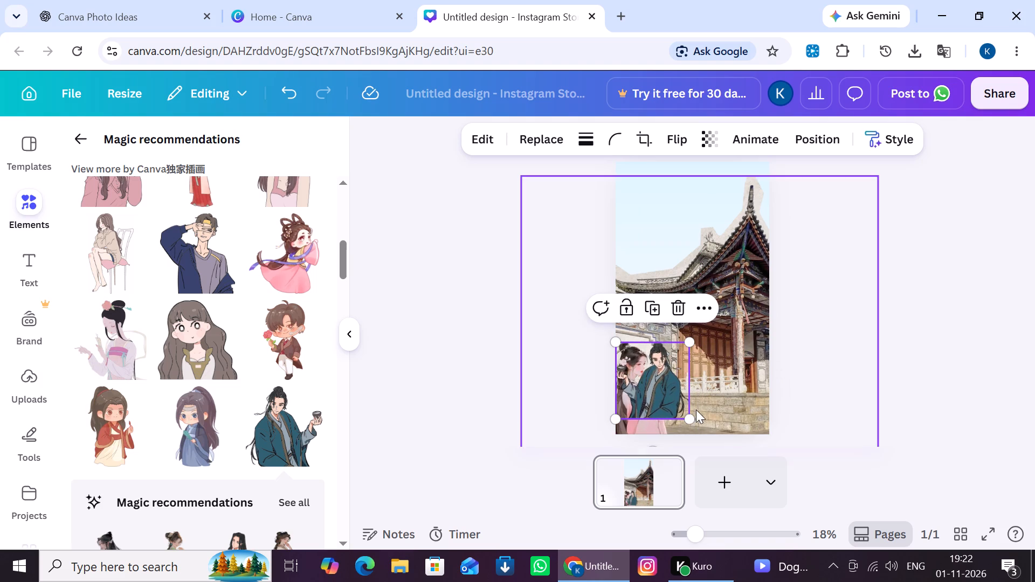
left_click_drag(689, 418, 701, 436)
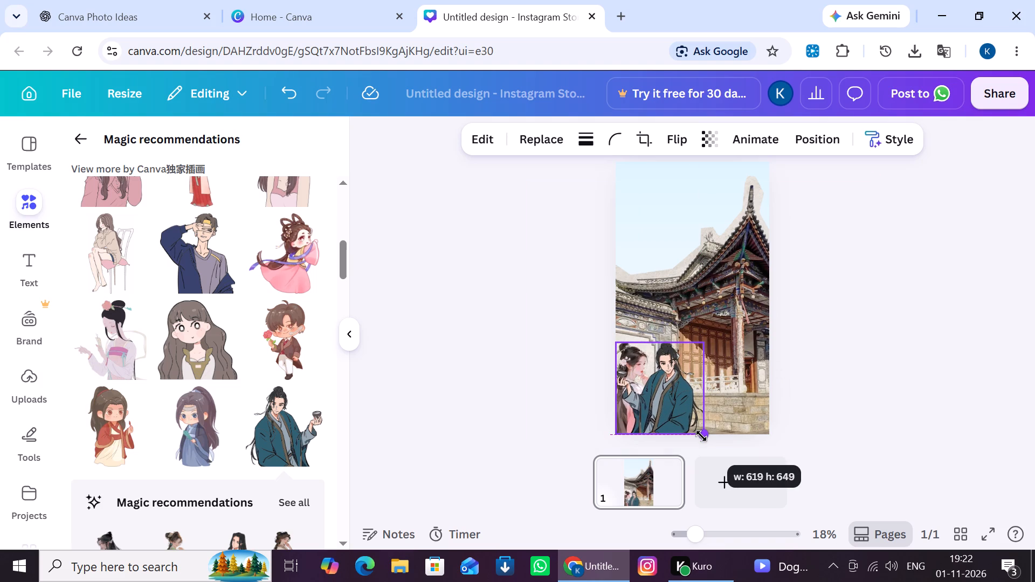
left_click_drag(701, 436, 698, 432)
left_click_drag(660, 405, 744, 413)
Browse all Magic recommendations for the teal-robed man and add the dark branch with red blossoms and falling petals.
scroll(263, 371, "down", 3)
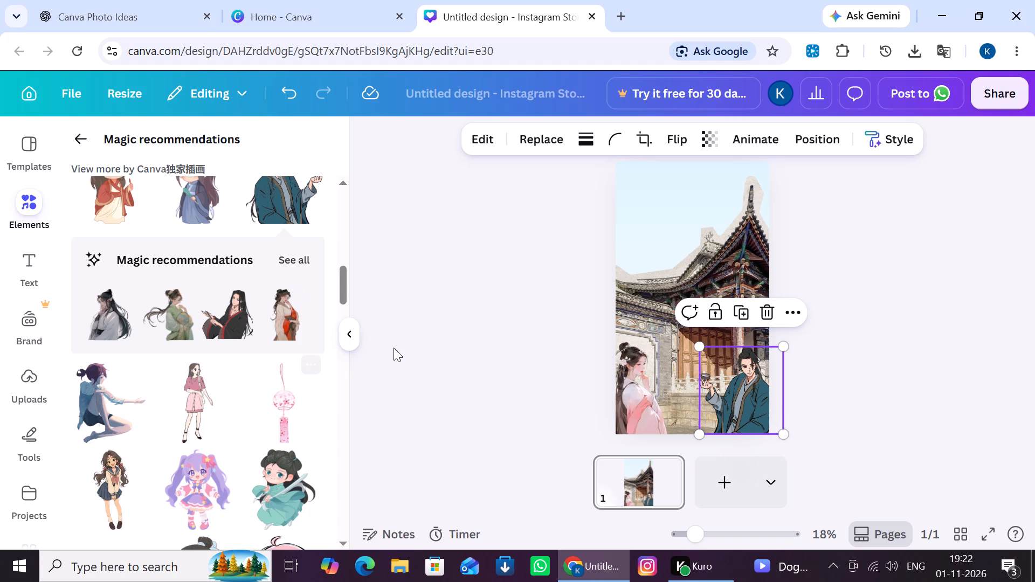
scroll(382, 370, "down", 2)
left_click(289, 261)
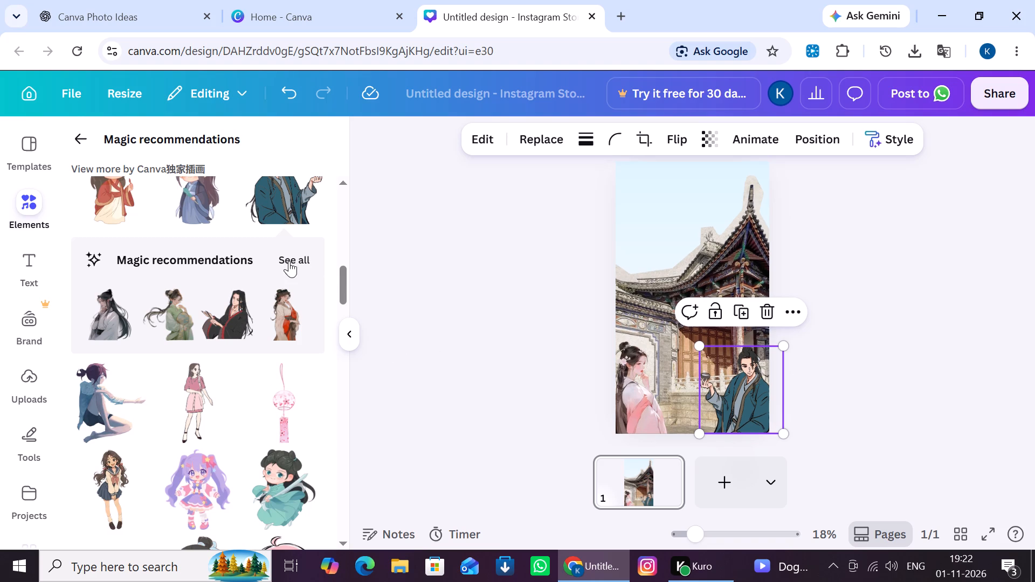
scroll(266, 318, "down", 1)
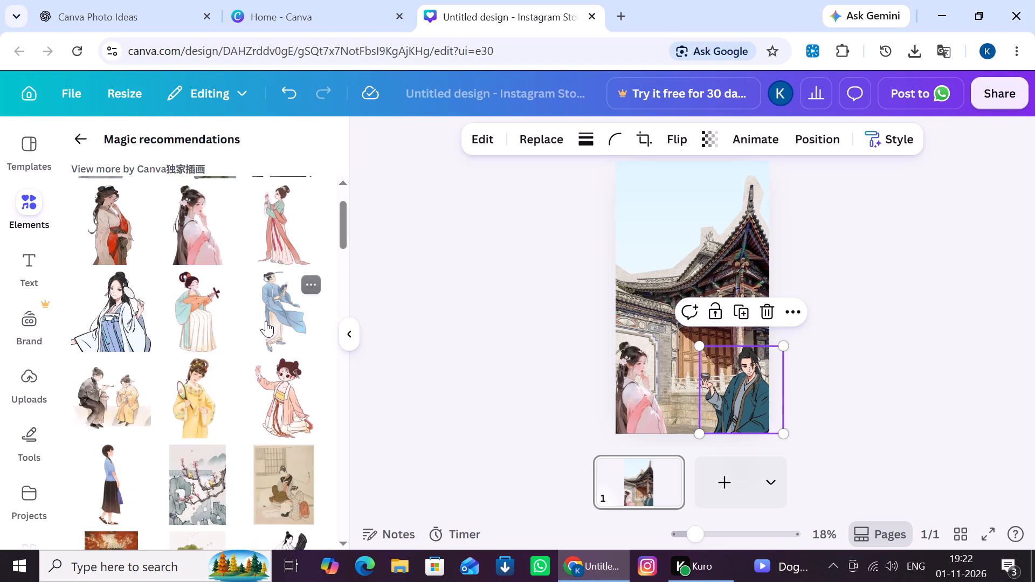
scroll(266, 321, "down", 7)
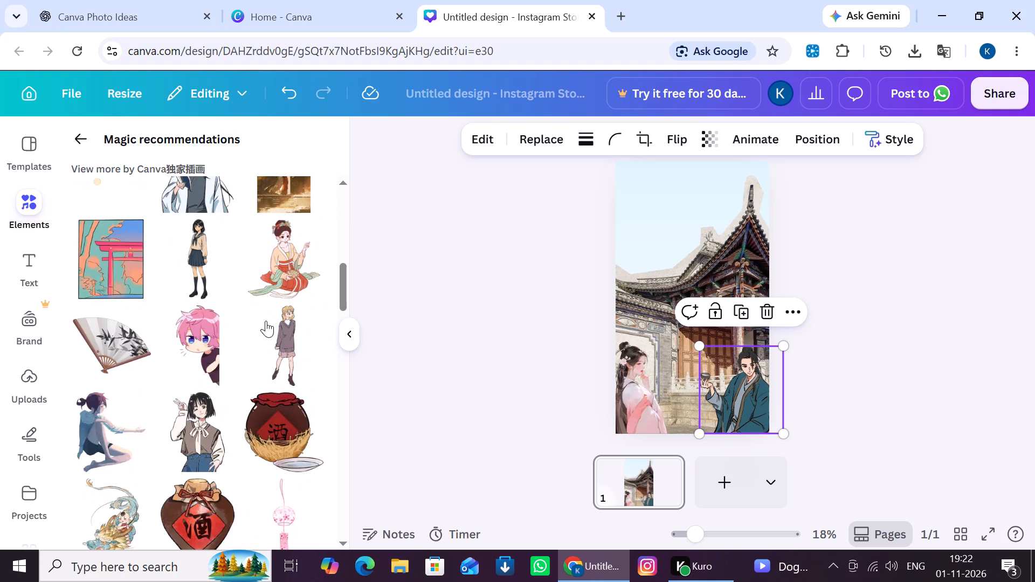
scroll(266, 321, "down", 5)
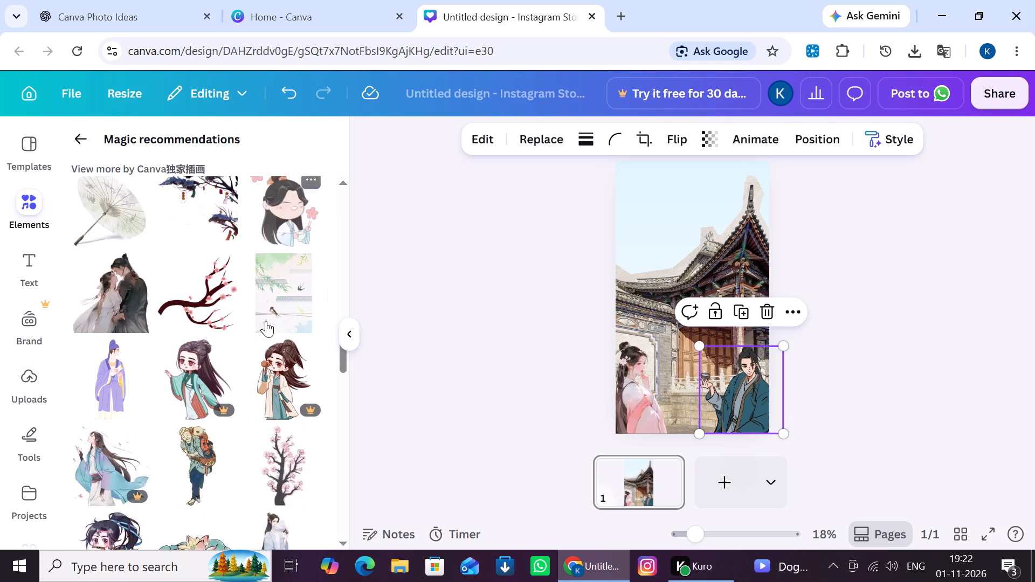
scroll(266, 321, "down", 3)
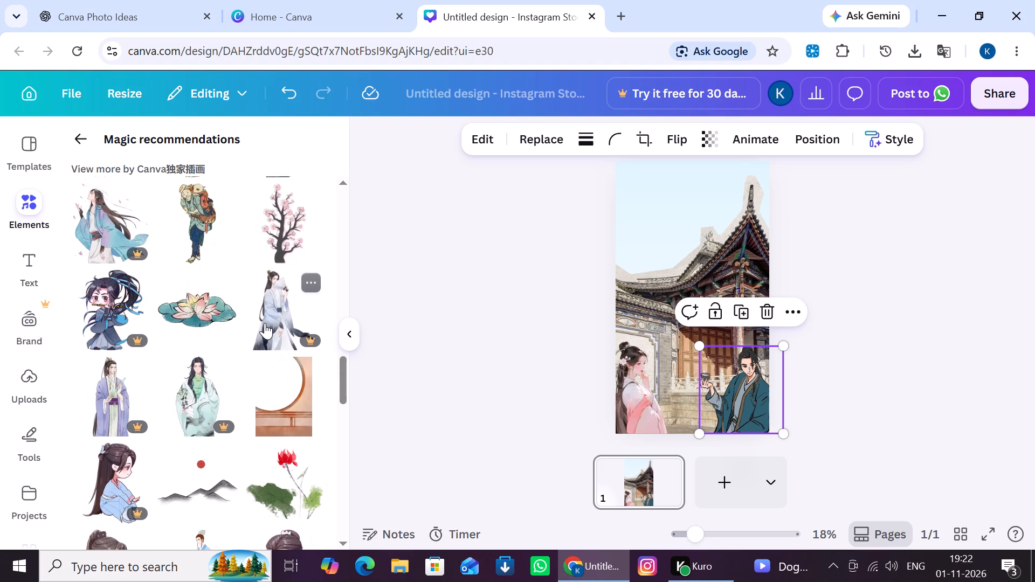
scroll(265, 323, "down", 4)
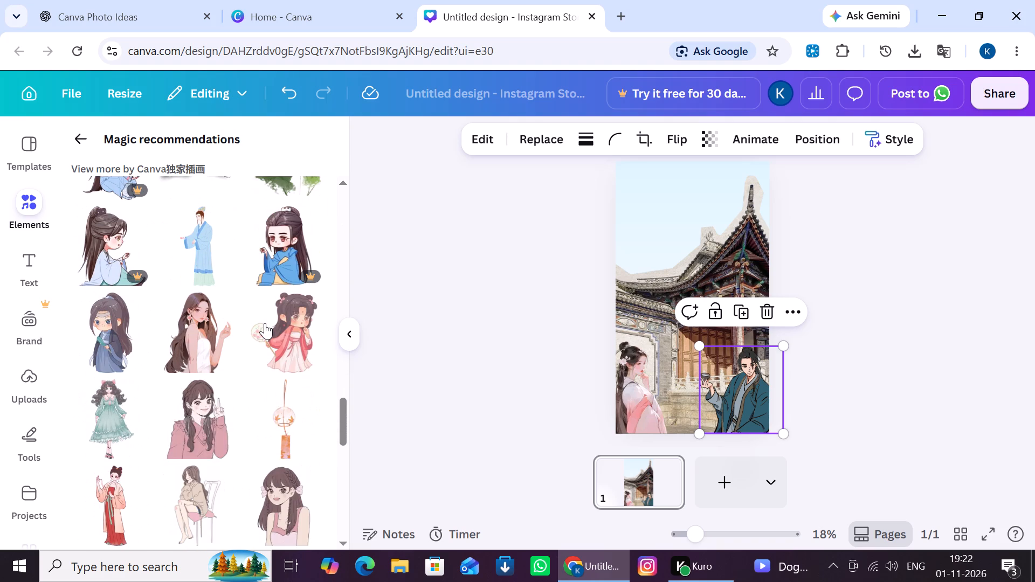
scroll(265, 323, "down", 4)
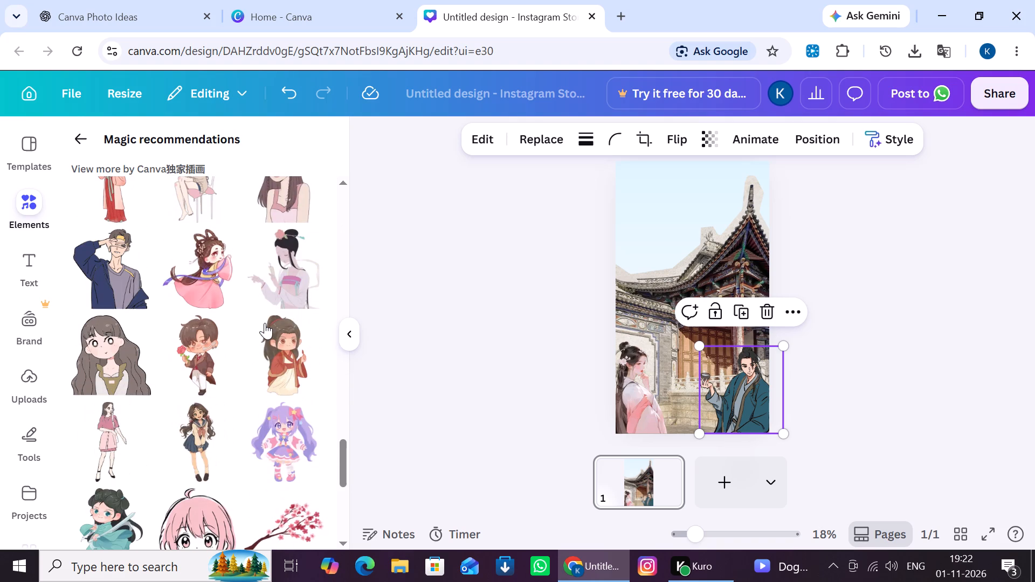
scroll(265, 323, "down", 4)
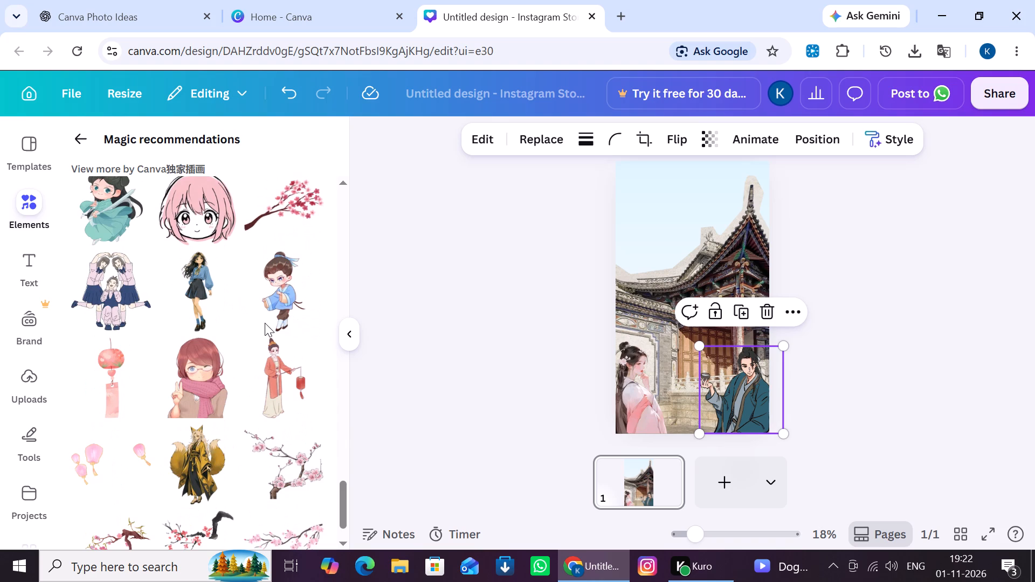
scroll(265, 323, "down", 4)
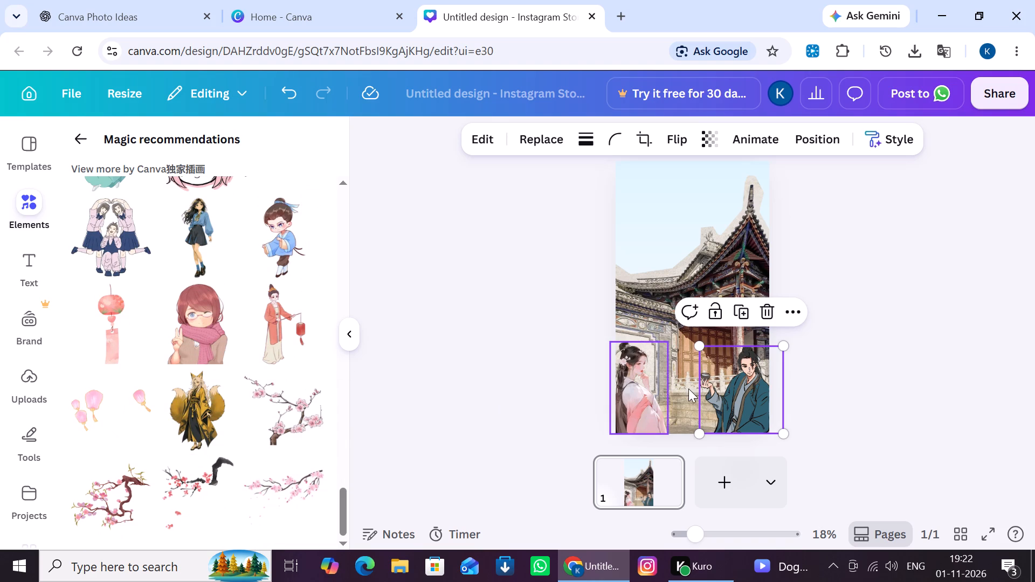
left_click(177, 494)
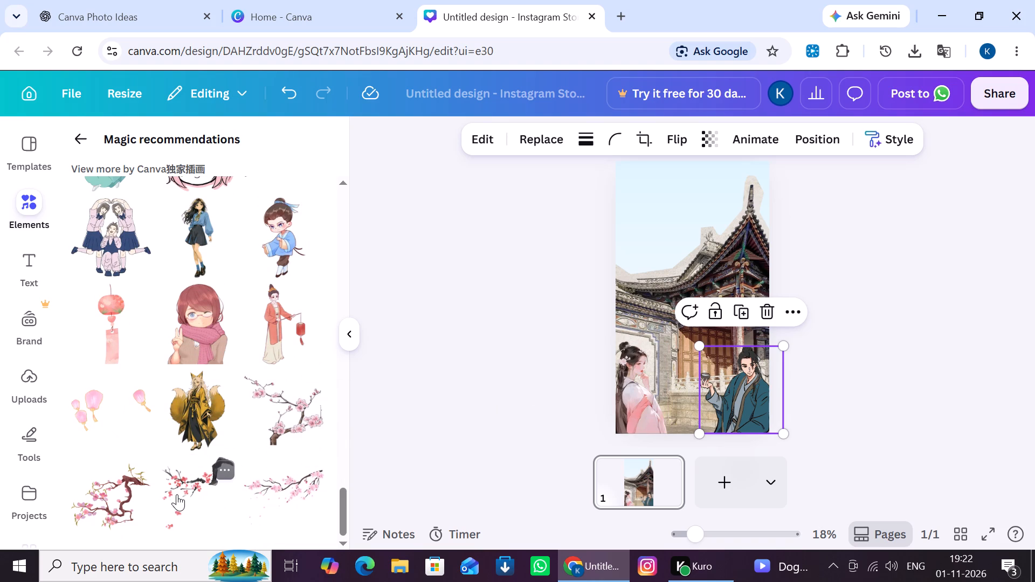
Flip the red blossom branch horizontally and place it at the page's left edge, just above and over the woman in pink.
left_click_drag(679, 285, 705, 261)
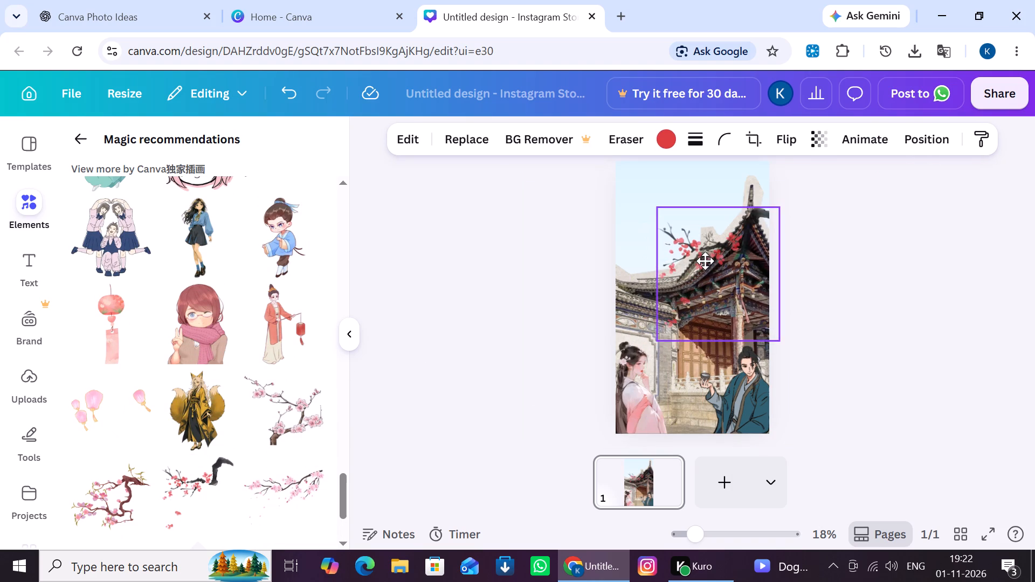
left_click_drag(705, 261, 724, 320)
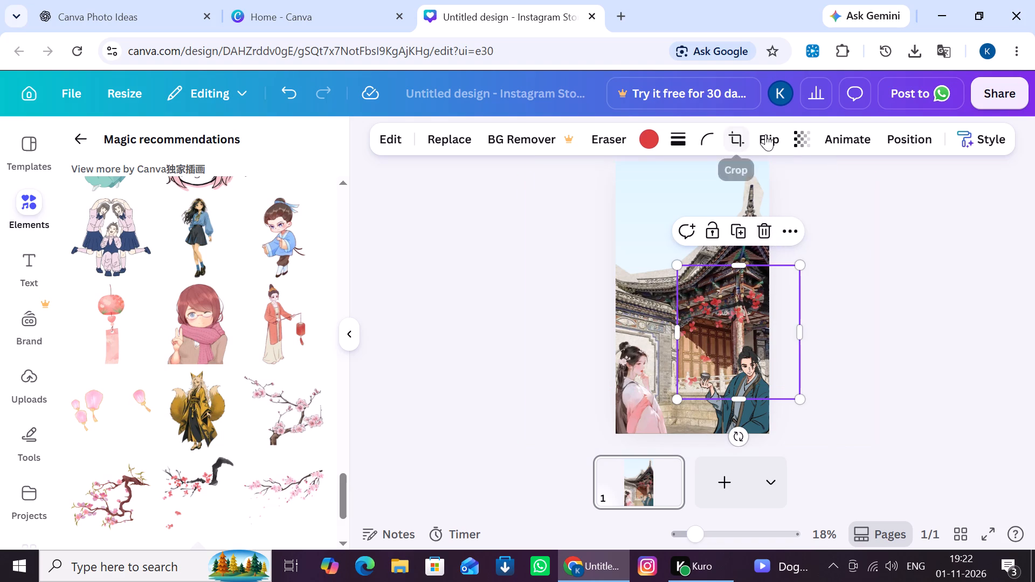
left_click(771, 141)
left_click(756, 182)
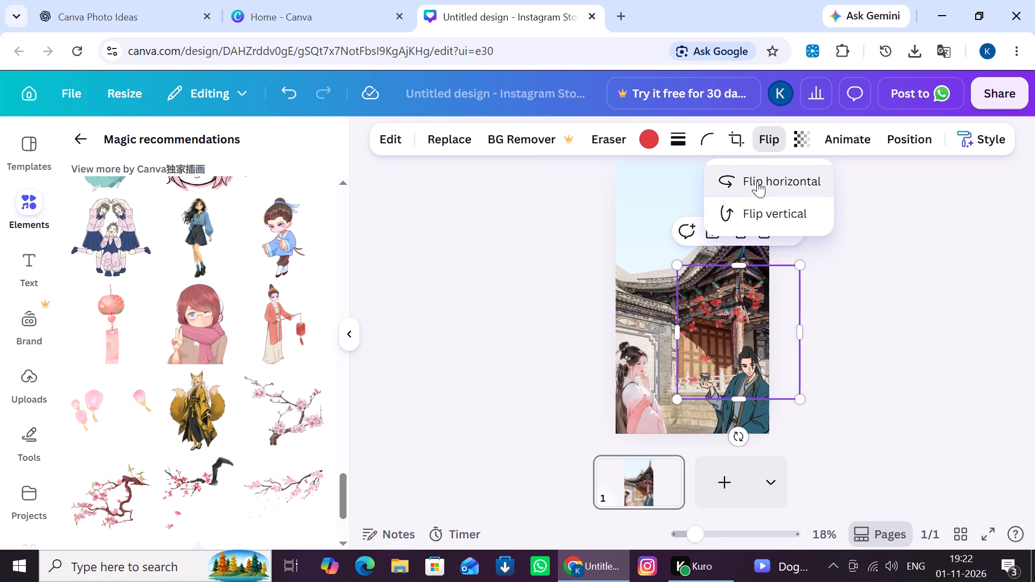
left_click_drag(762, 312, 665, 308)
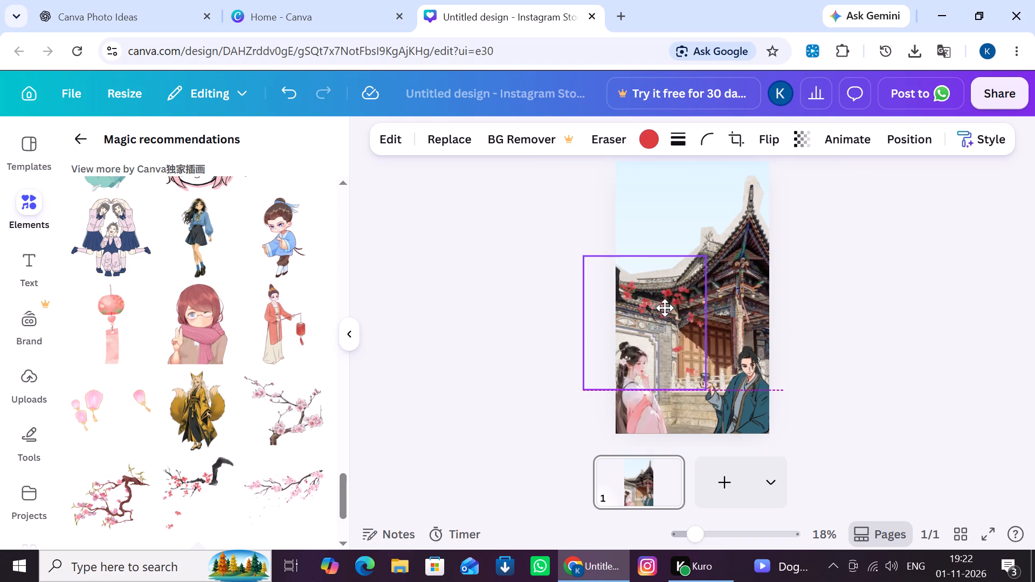
left_click_drag(665, 308, 644, 320)
left_click(537, 332)
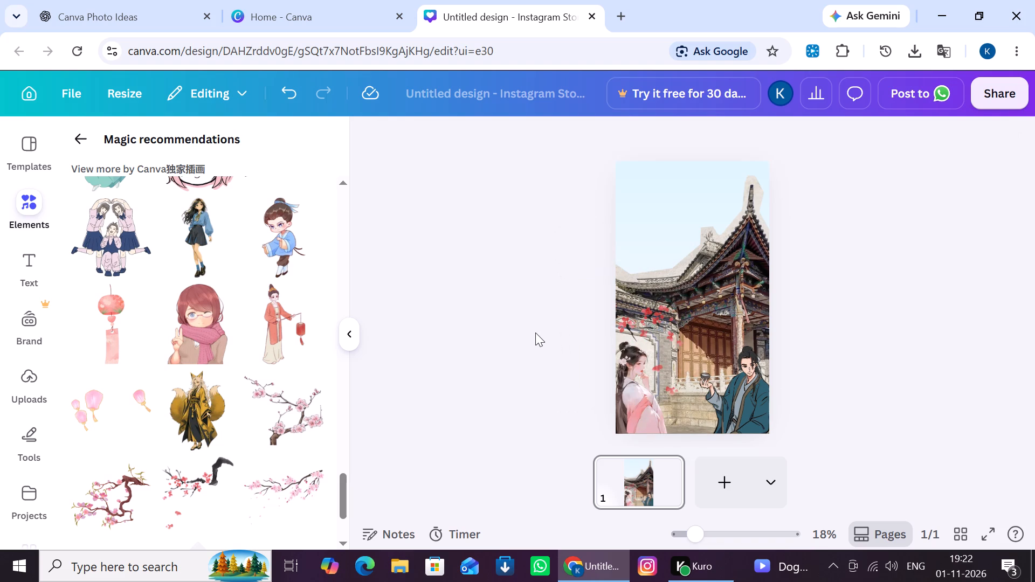
Browse all Magic recommendations for the blossom branch and add the pink floral wind chime.
scroll(257, 404, "down", 3)
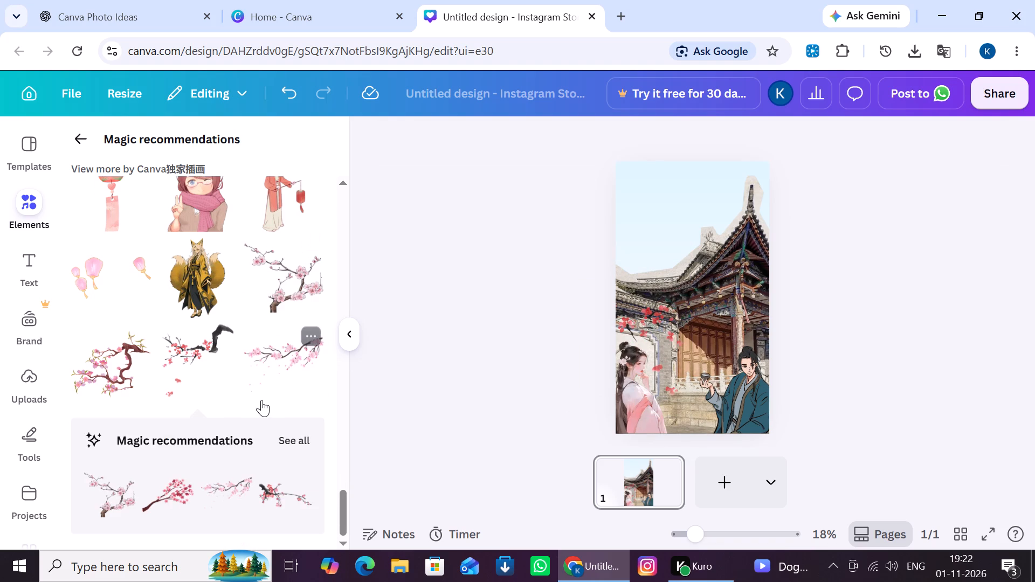
scroll(291, 366, "down", 3)
left_click(300, 445)
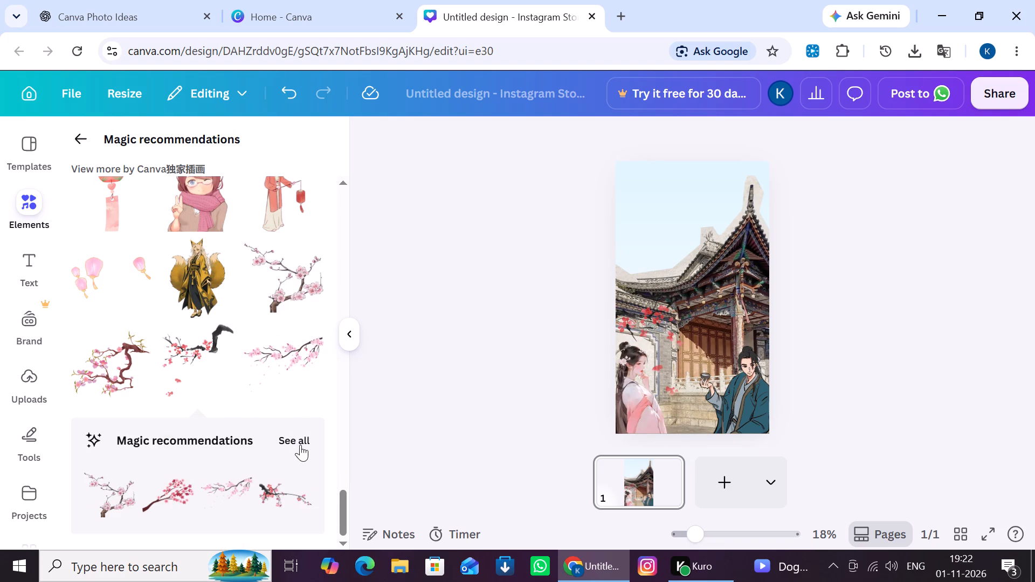
scroll(300, 445, "down", 2)
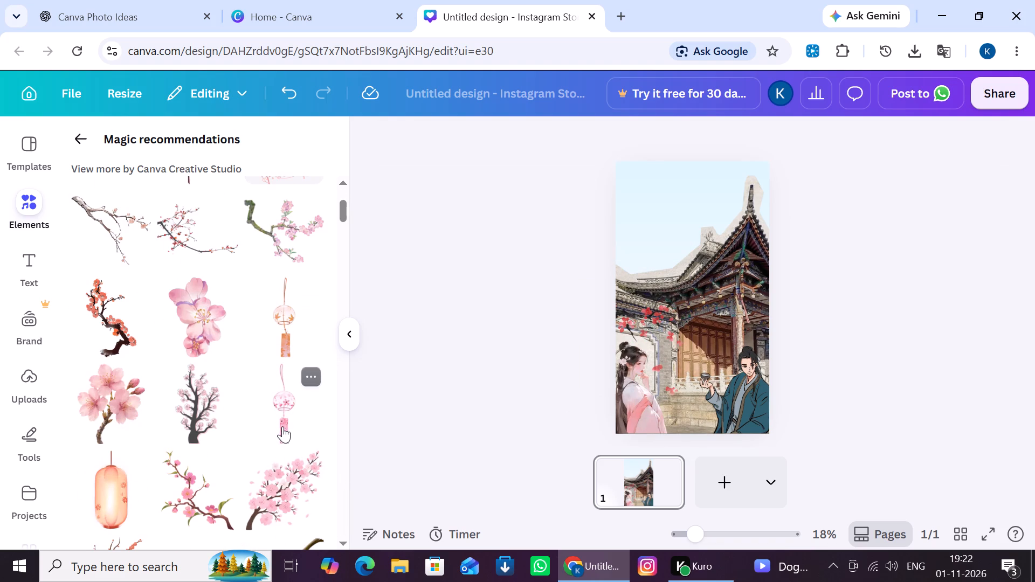
left_click(285, 418)
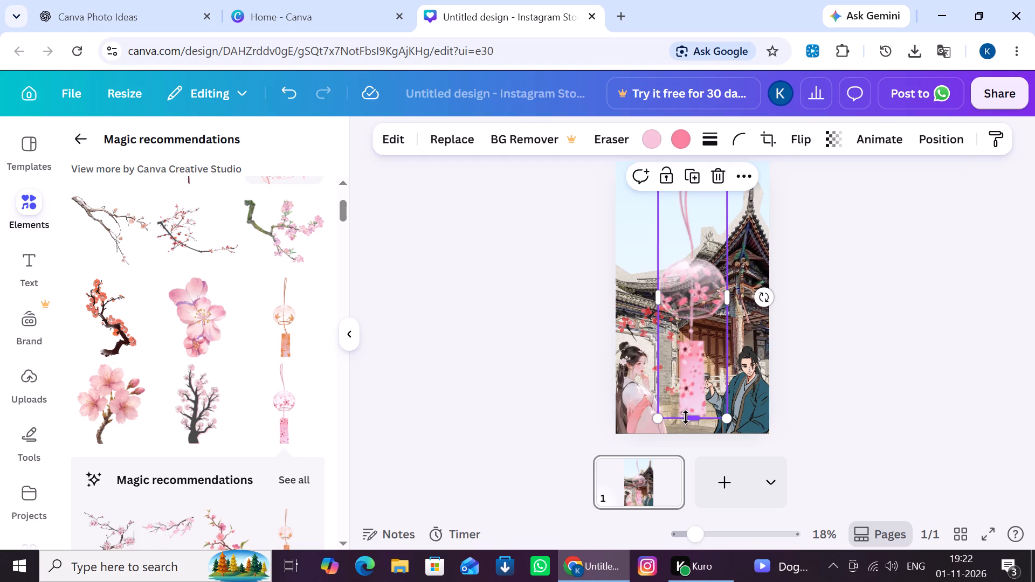
Shrink the pink wind chime to slightly over half its inserted size and place it near the page's centre, in front of the building.
left_click_drag(725, 419, 670, 390)
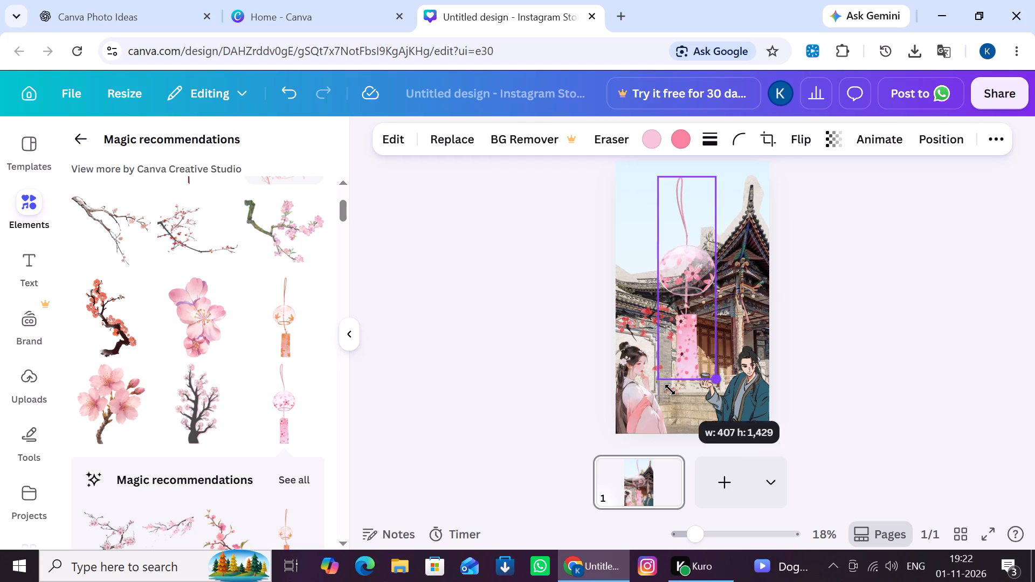
left_click_drag(670, 390, 586, 348)
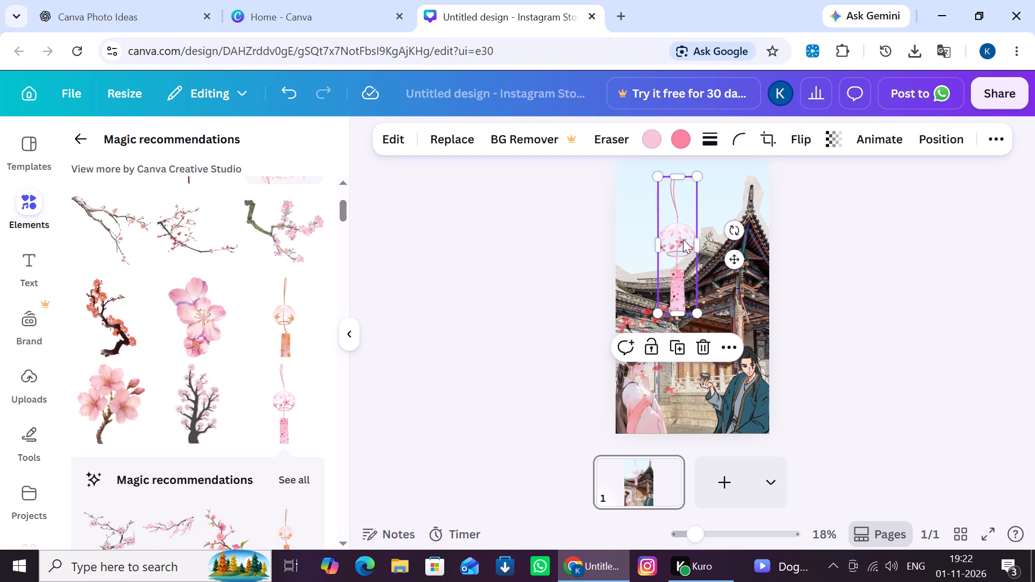
left_click_drag(683, 239, 699, 299)
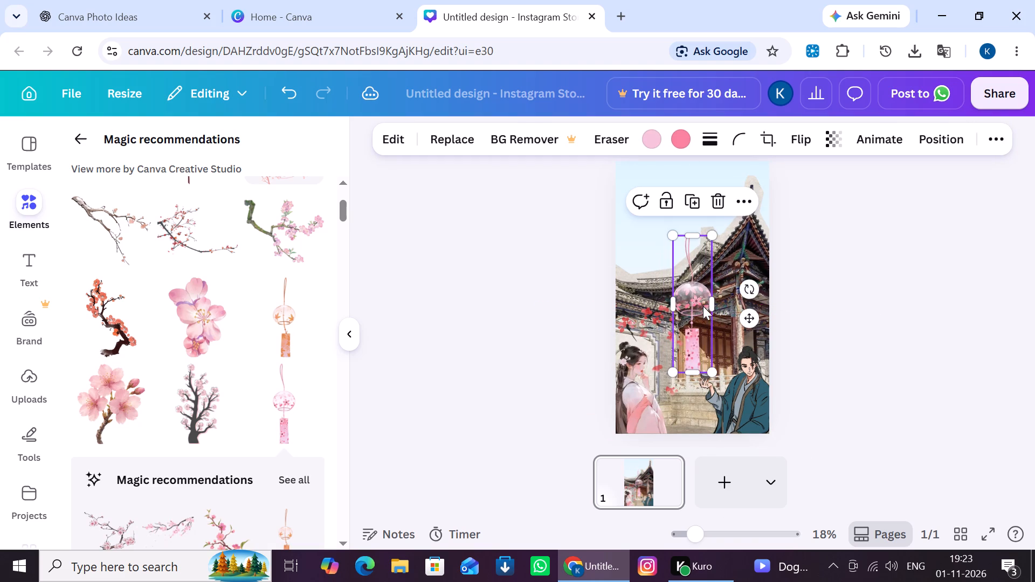
Delete the teal-robed man from the page.
left_click(741, 407)
left_click(763, 315)
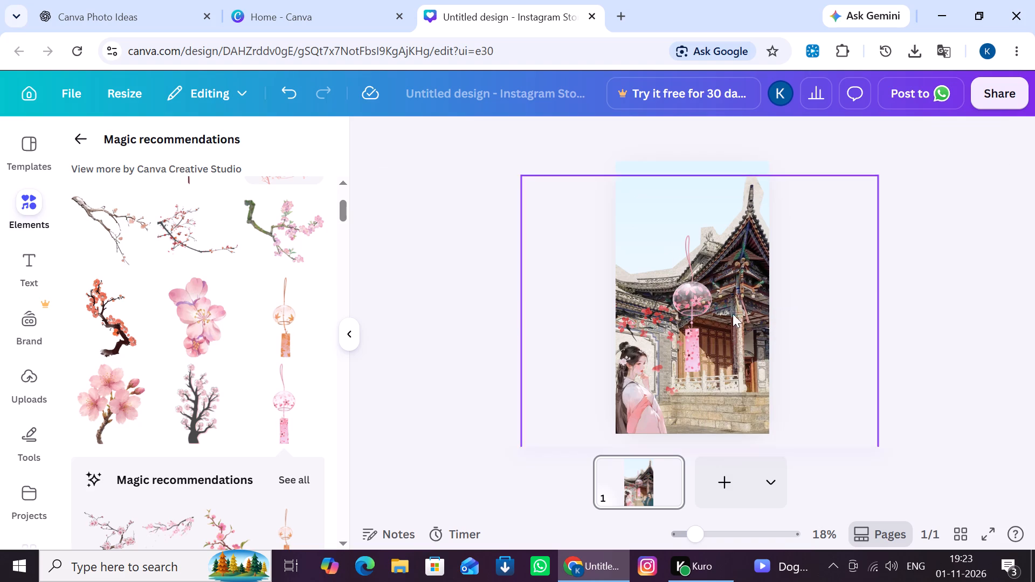
Browse further through the Magic recommendations and add the vertical black calligraphy graphic 書き初め.
scroll(244, 412, "down", 5)
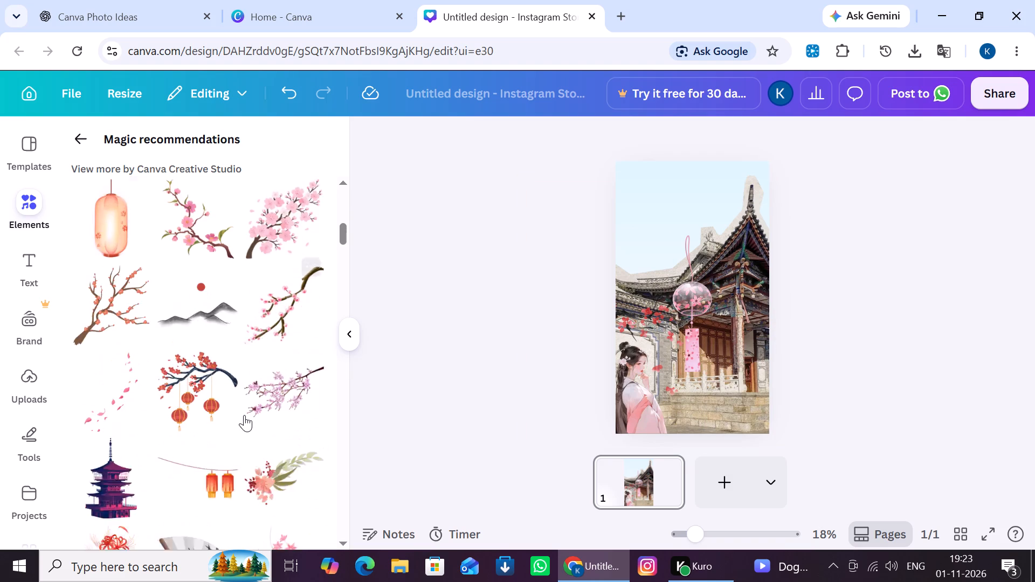
scroll(244, 415, "down", 3)
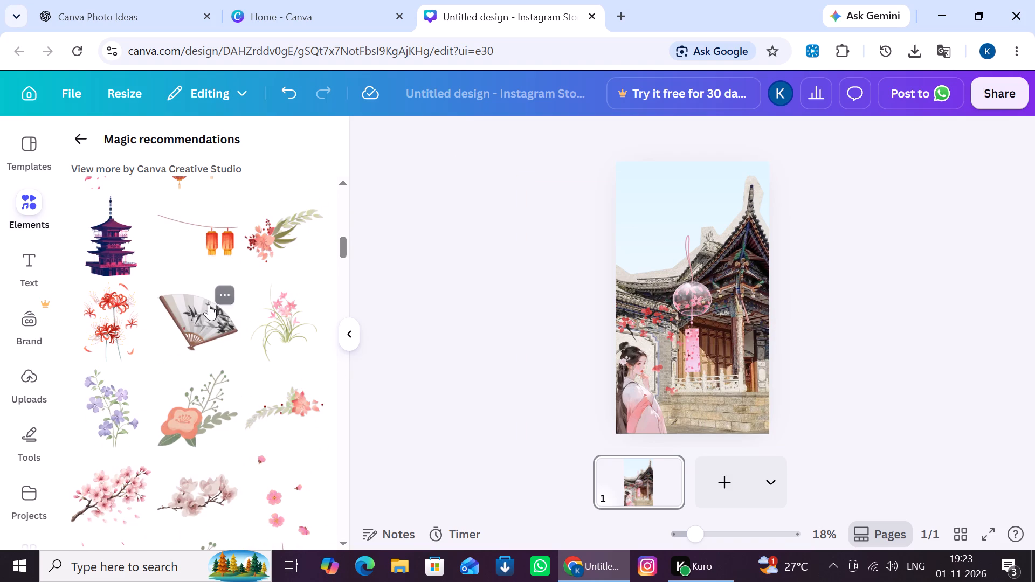
scroll(210, 307, "down", 6)
left_click(282, 212)
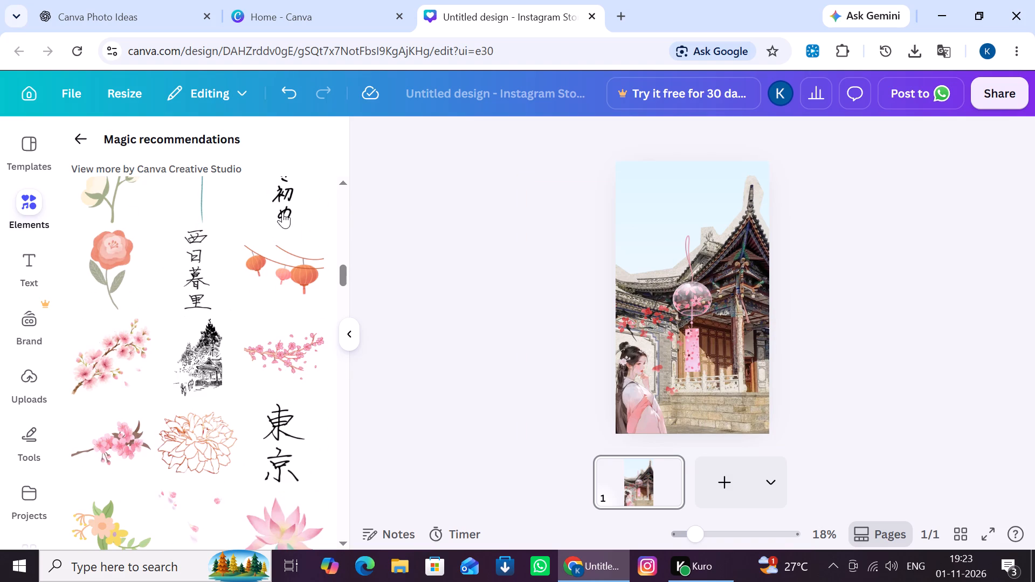
Shrink the 書き初め calligraphy to slightly under 90% of its inserted size and place it in the page's bottom-right corner.
left_click_drag(691, 331, 742, 444)
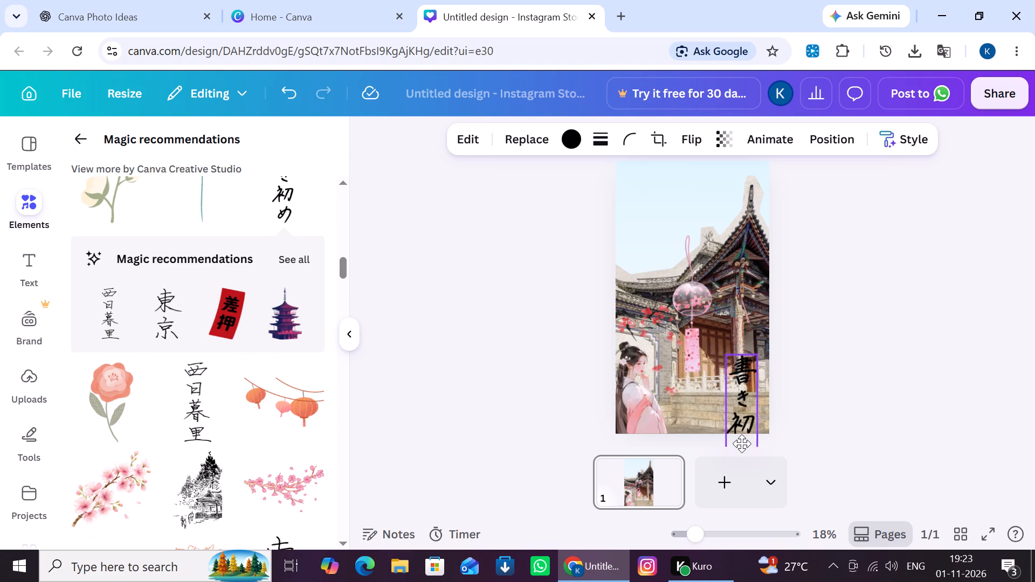
left_click_drag(742, 444, 746, 413)
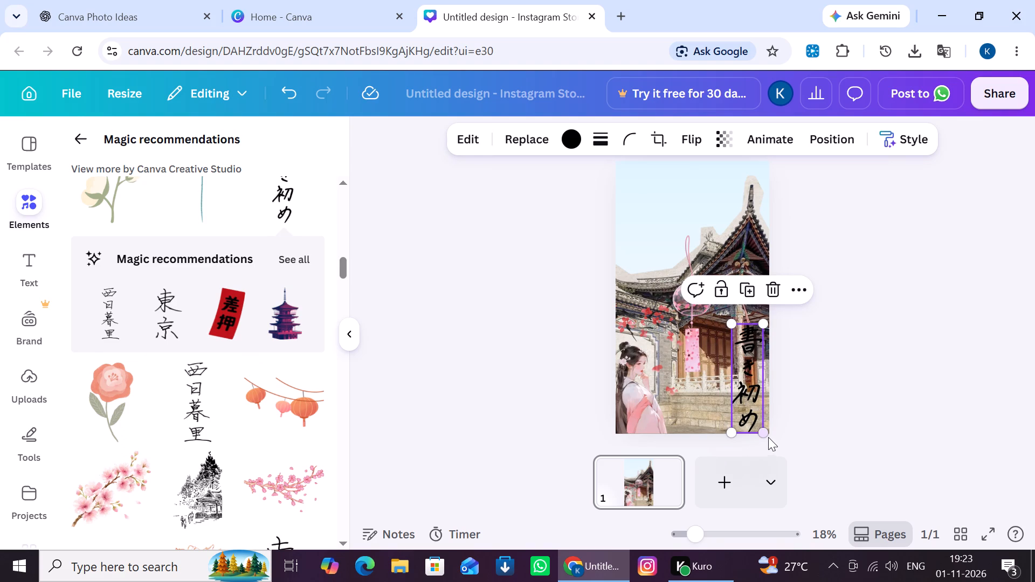
left_click_drag(765, 434, 742, 424)
left_click_drag(741, 389, 741, 393)
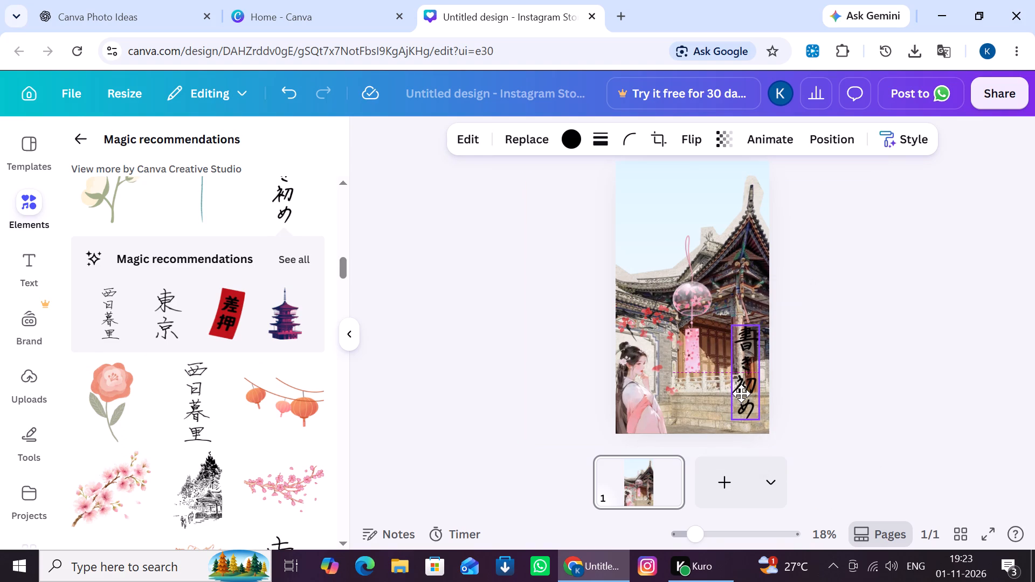
left_click_drag(741, 393, 741, 395)
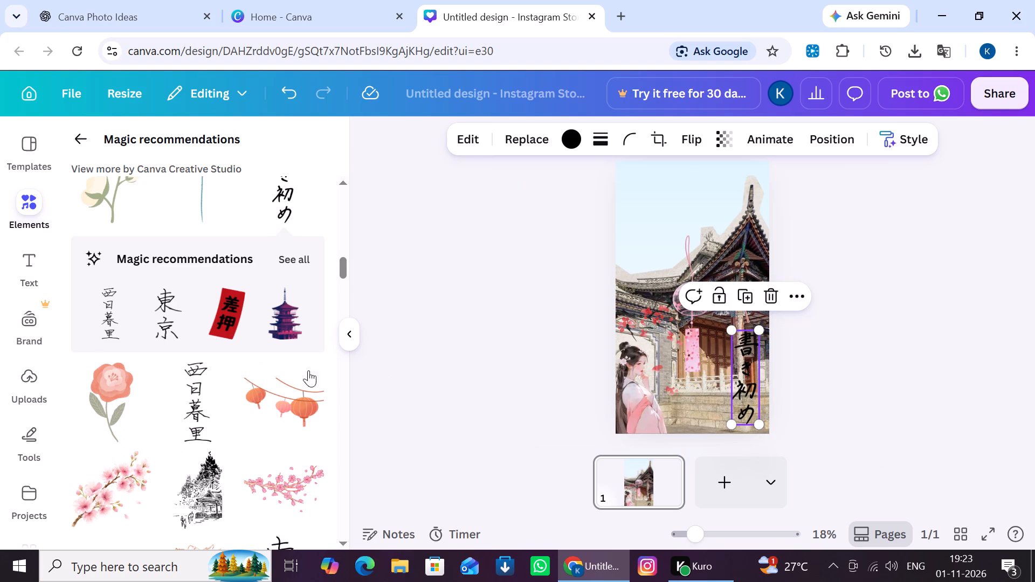
Browse further through the Magic recommendations and add the long-haired man in grey robes to the page.
scroll(204, 431, "down", 5)
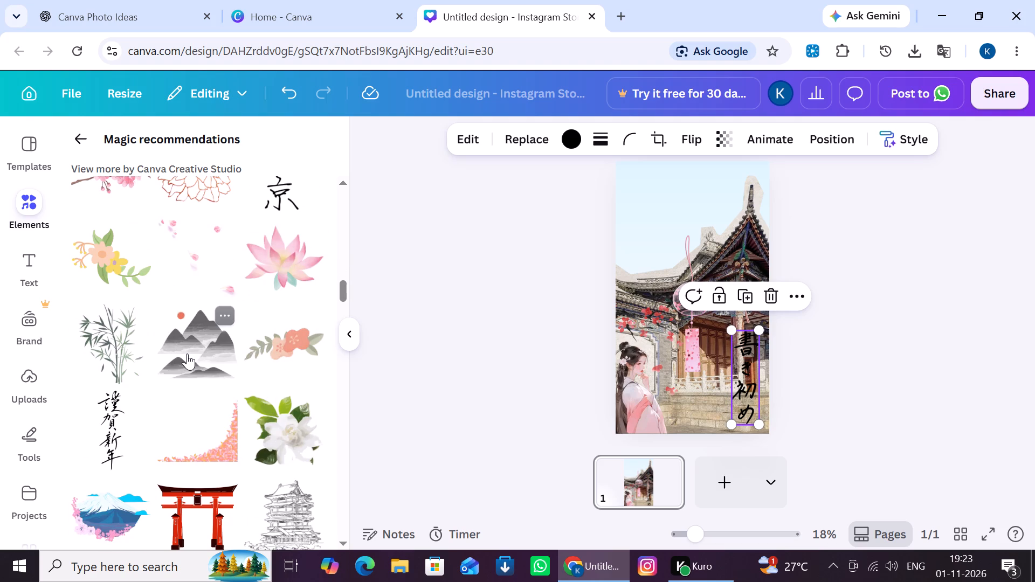
scroll(187, 354, "down", 3)
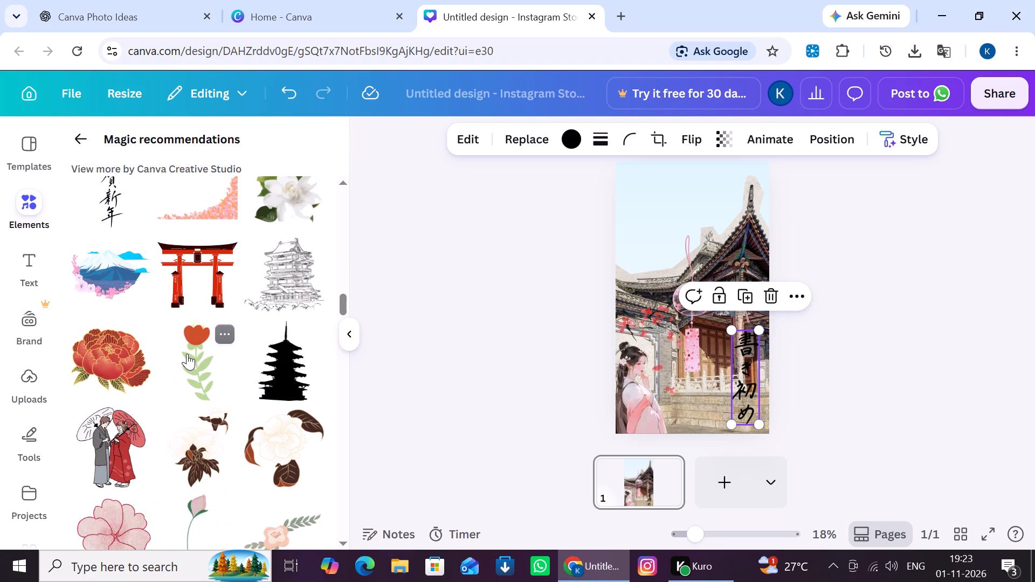
scroll(187, 354, "down", 2)
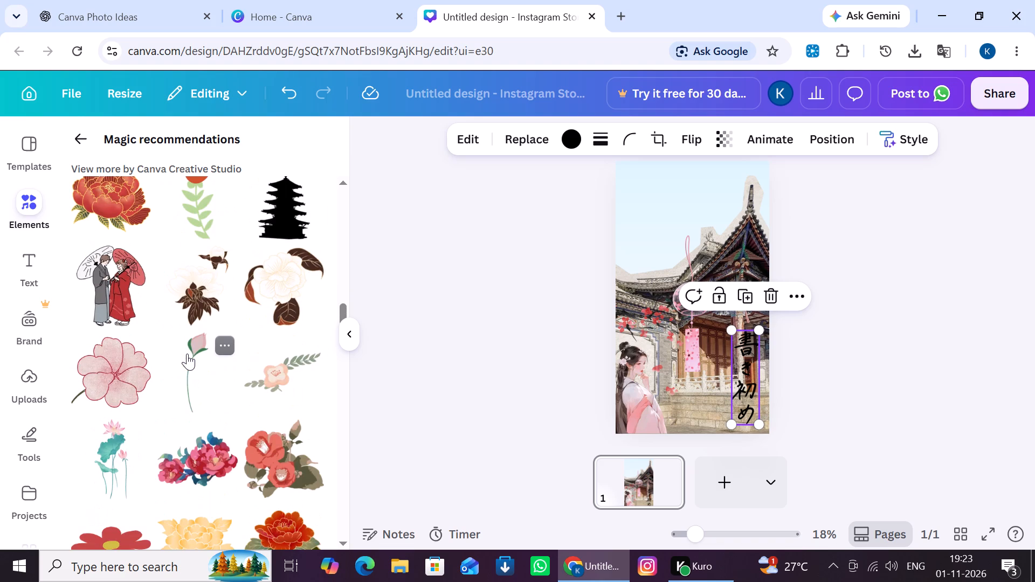
scroll(187, 354, "down", 3)
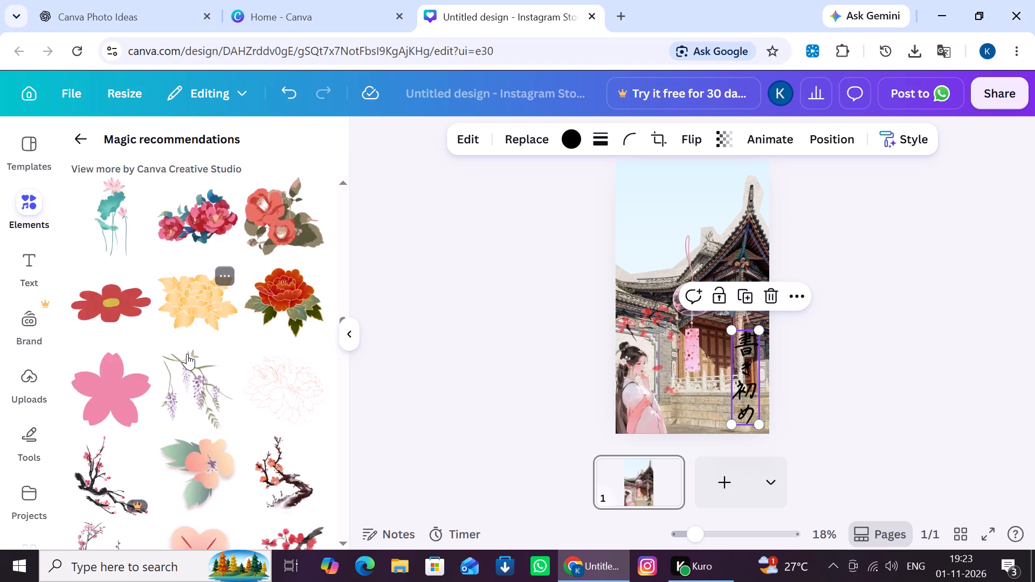
scroll(187, 354, "down", 4)
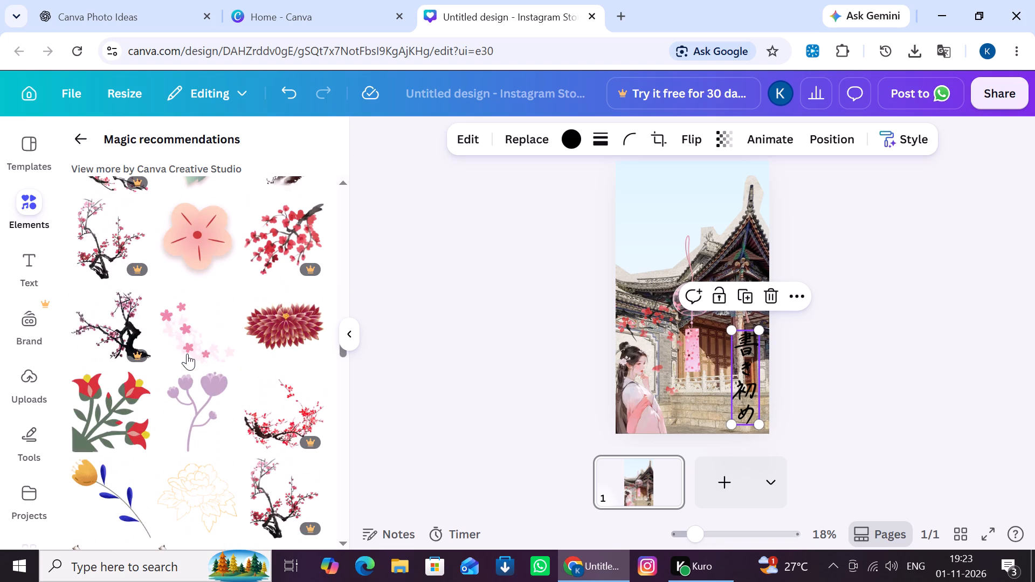
scroll(187, 354, "down", 2)
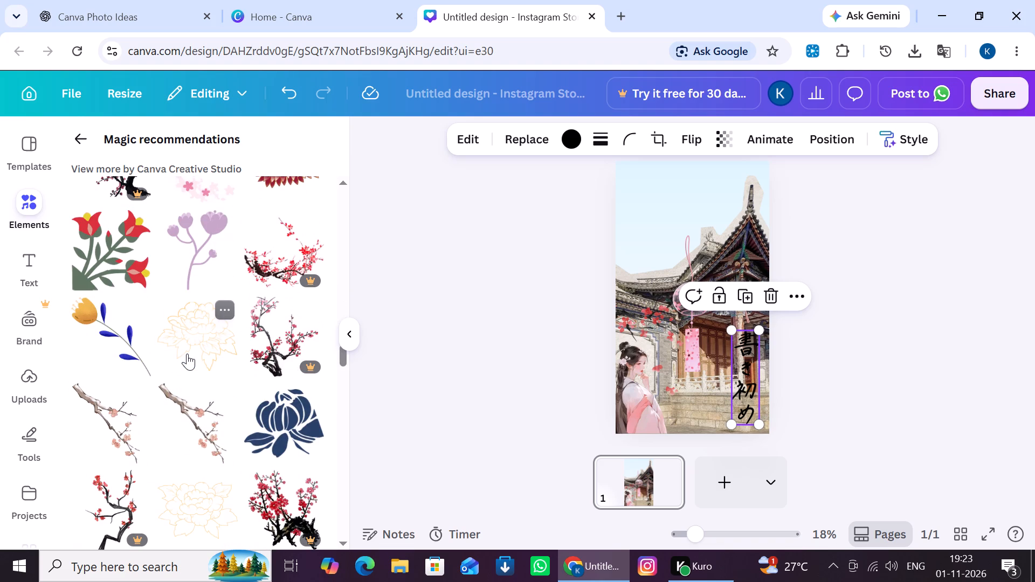
scroll(187, 354, "down", 2)
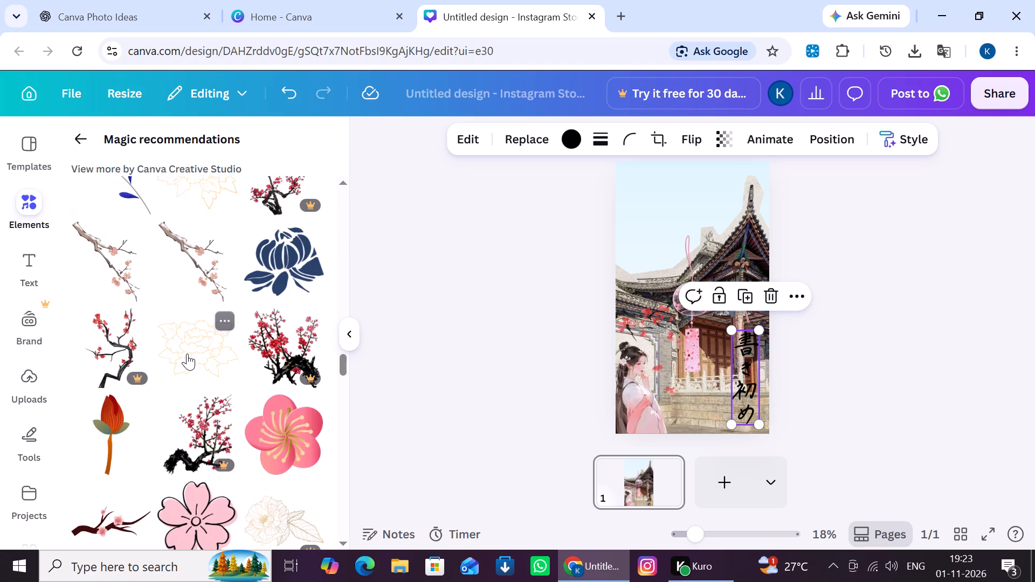
scroll(187, 354, "down", 1)
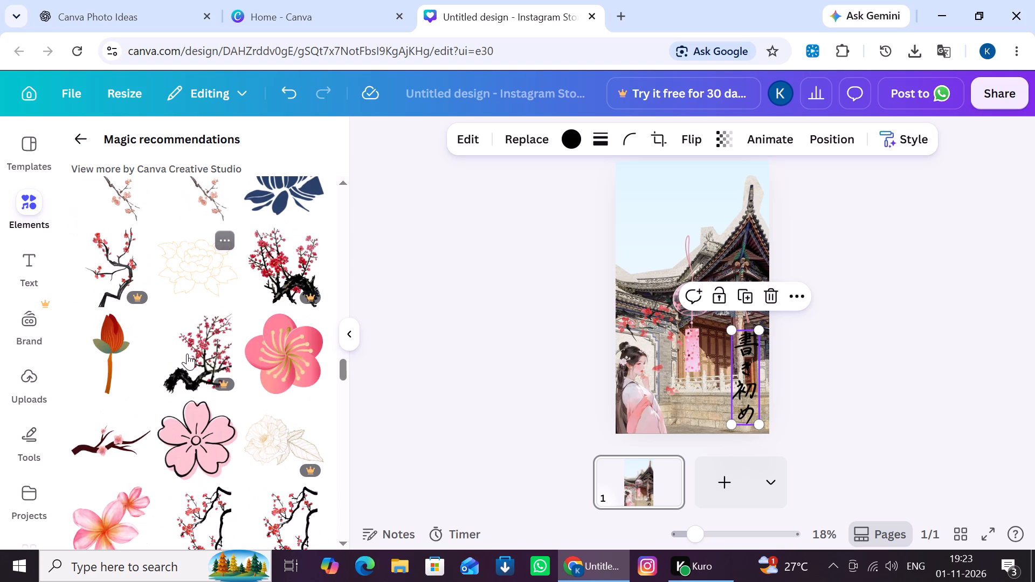
scroll(187, 354, "down", 2)
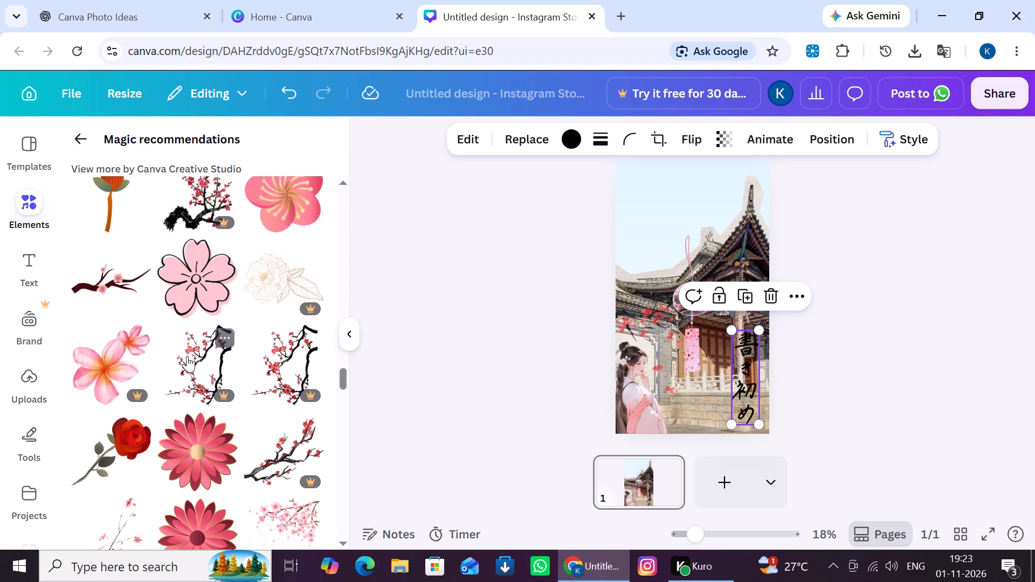
scroll(188, 359, "down", 2)
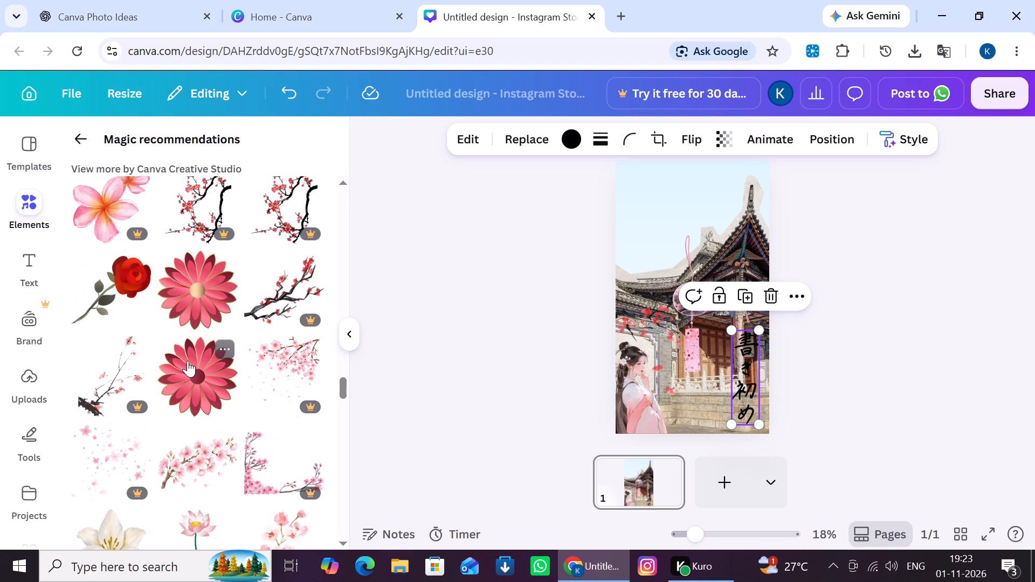
scroll(188, 361, "down", 3)
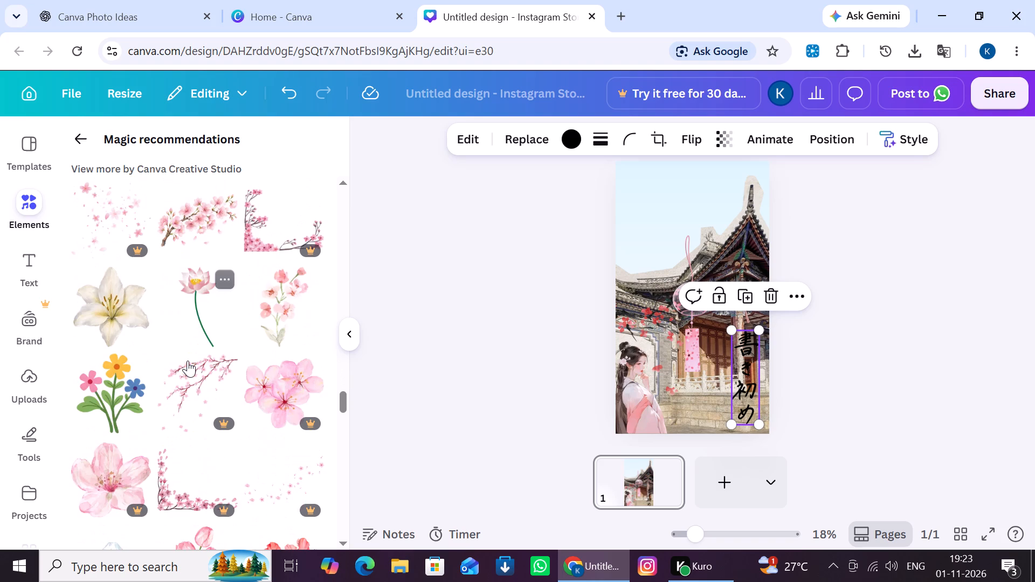
scroll(188, 361, "down", 4)
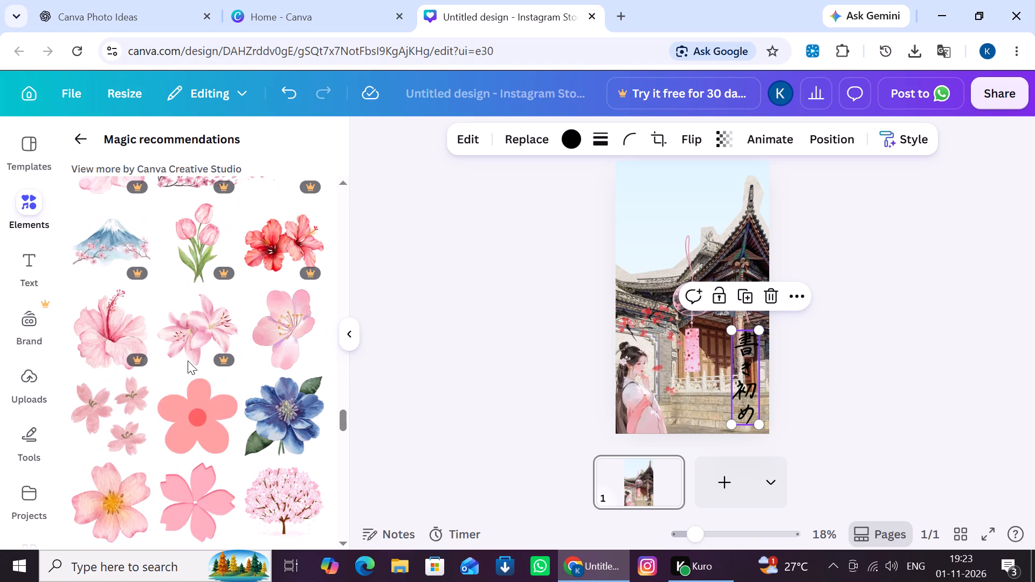
scroll(185, 390, "down", 2)
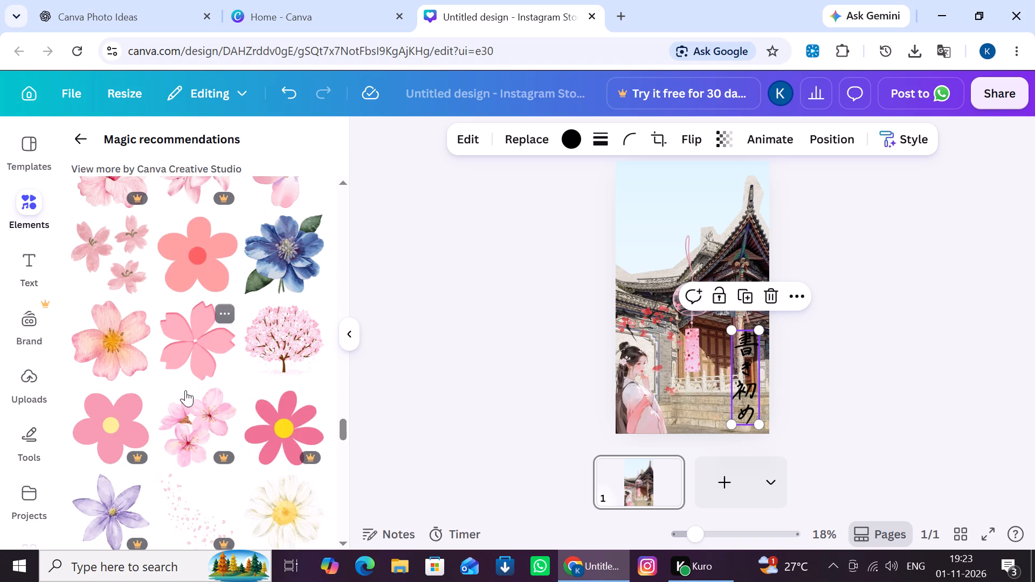
scroll(185, 390, "down", 4)
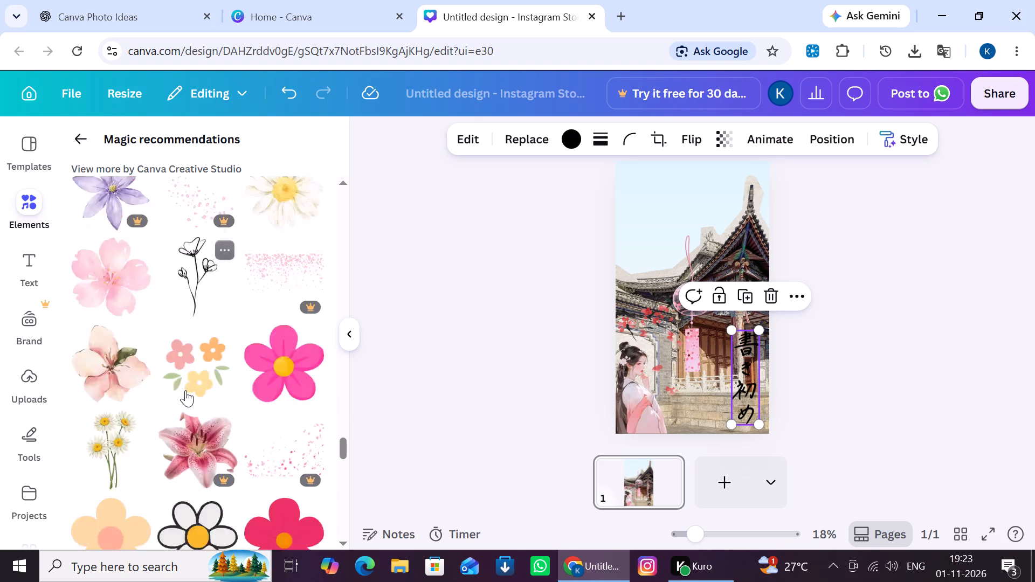
scroll(185, 390, "down", 4)
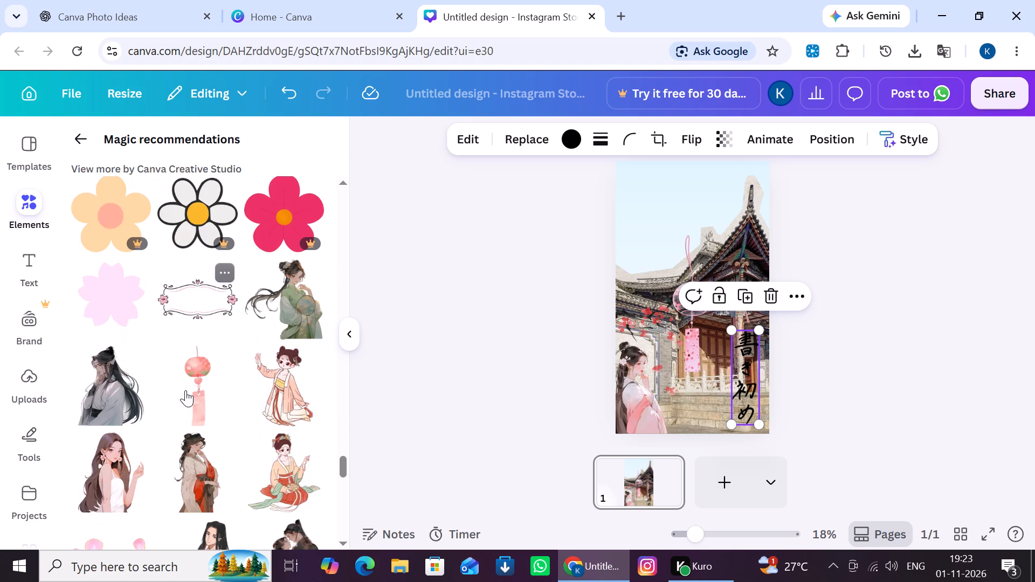
left_click(118, 389)
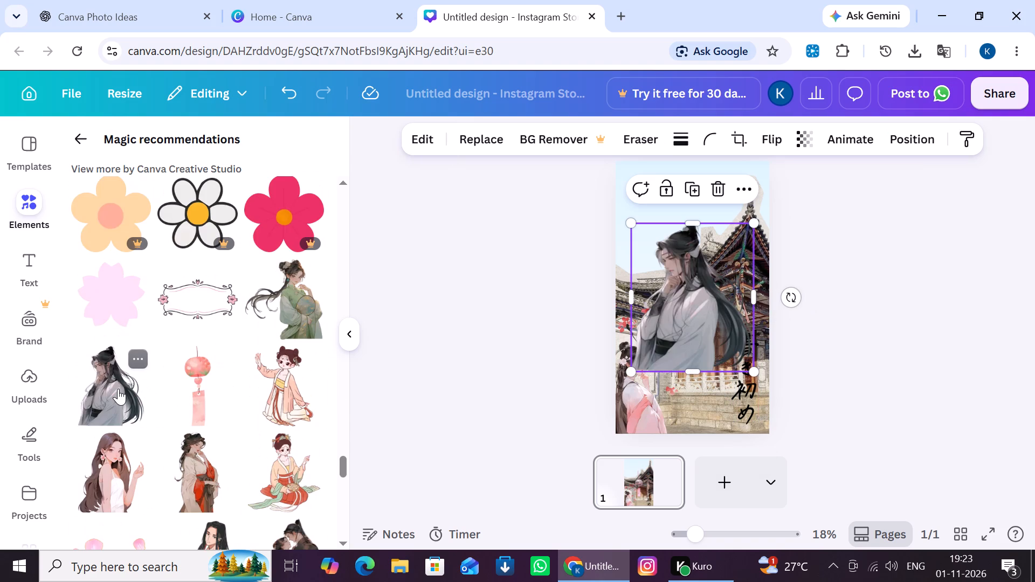
Send the grey-robed man backward three layers, behind the calligraphy, the wind chime and the red blossoms.
left_click(746, 190)
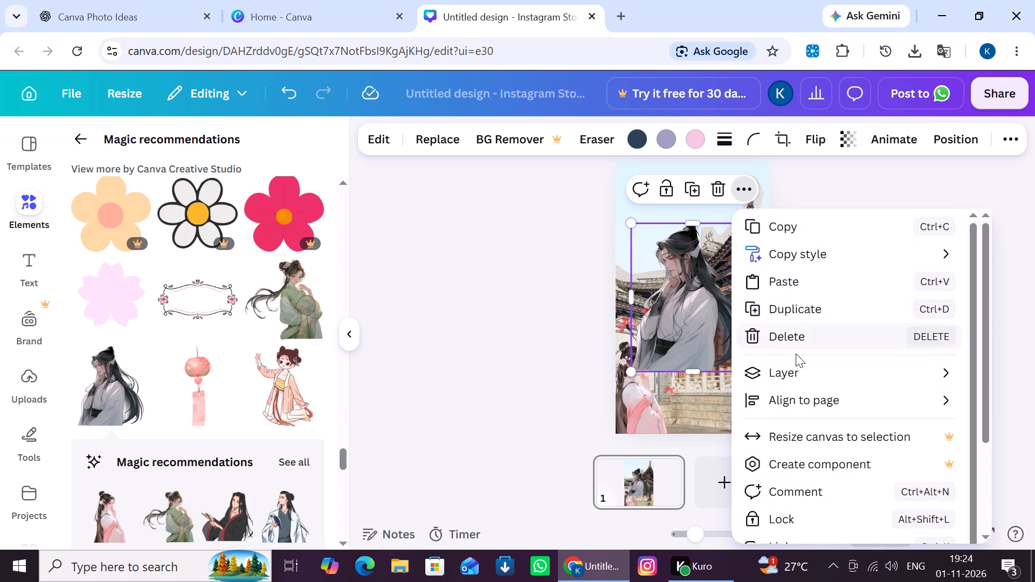
left_click(661, 429)
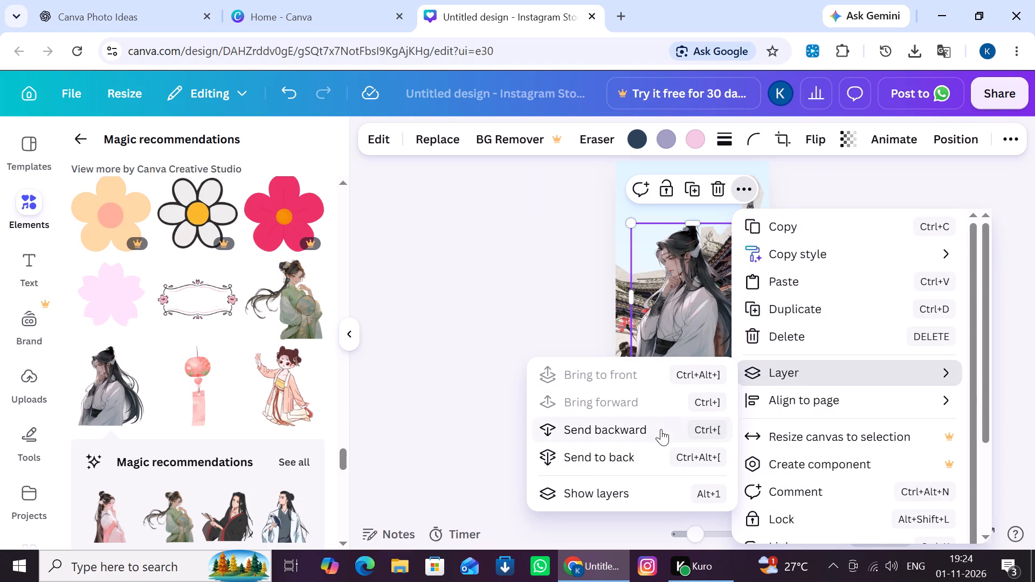
left_click(661, 429)
left_click(661, 429)
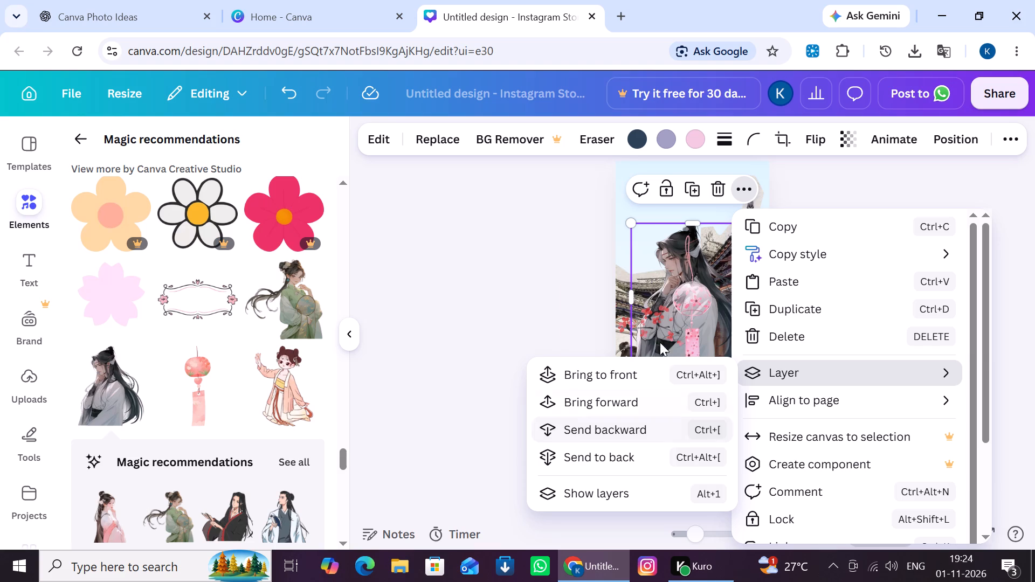
left_click(536, 272)
Shrink the grey-robed man to slightly over 70% of his inserted size and place him in the page's bottom-right corner, facing the woman.
left_click(707, 271)
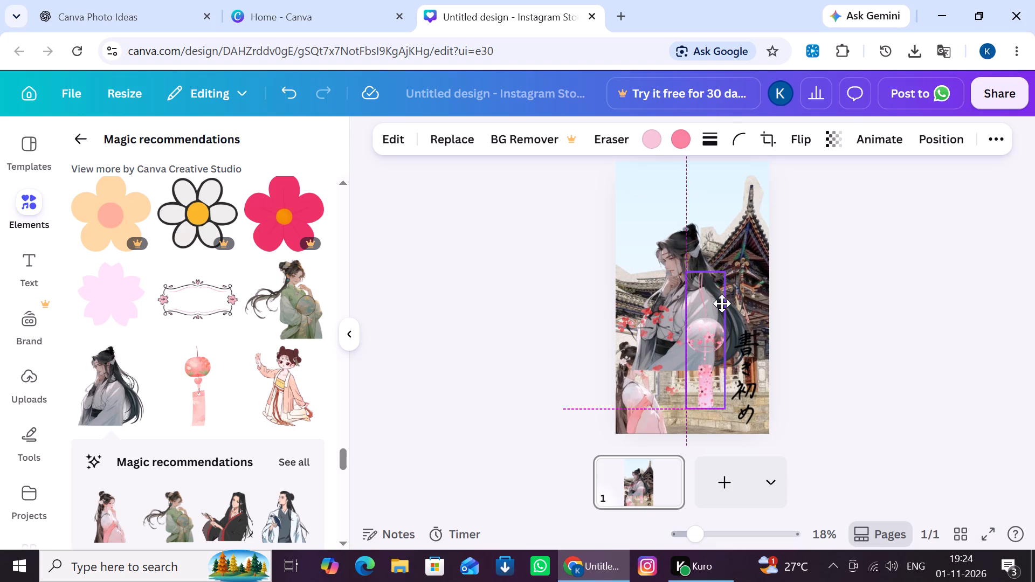
left_click(727, 301)
left_click_drag(727, 301, 757, 344)
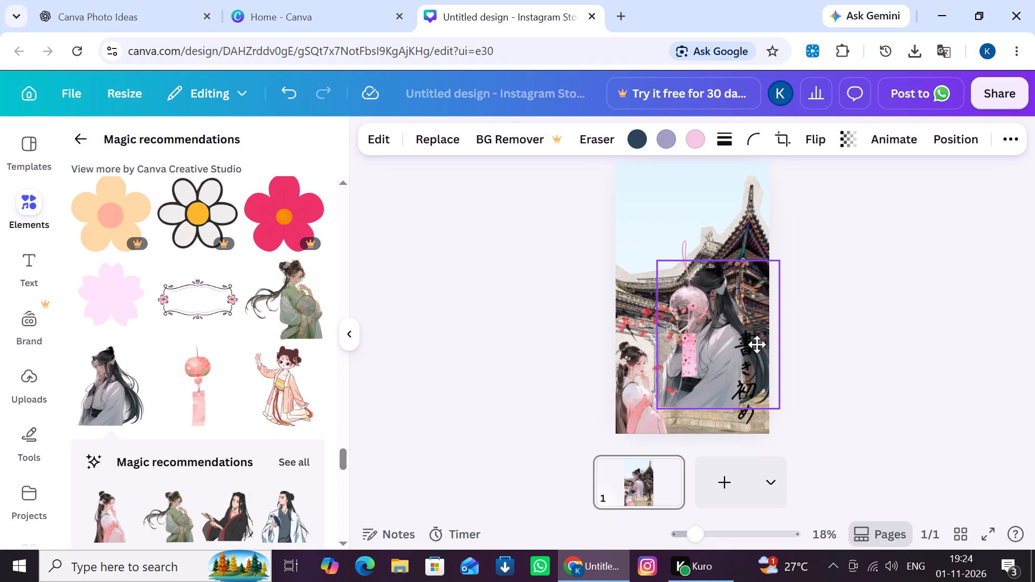
left_click_drag(757, 344, 761, 381)
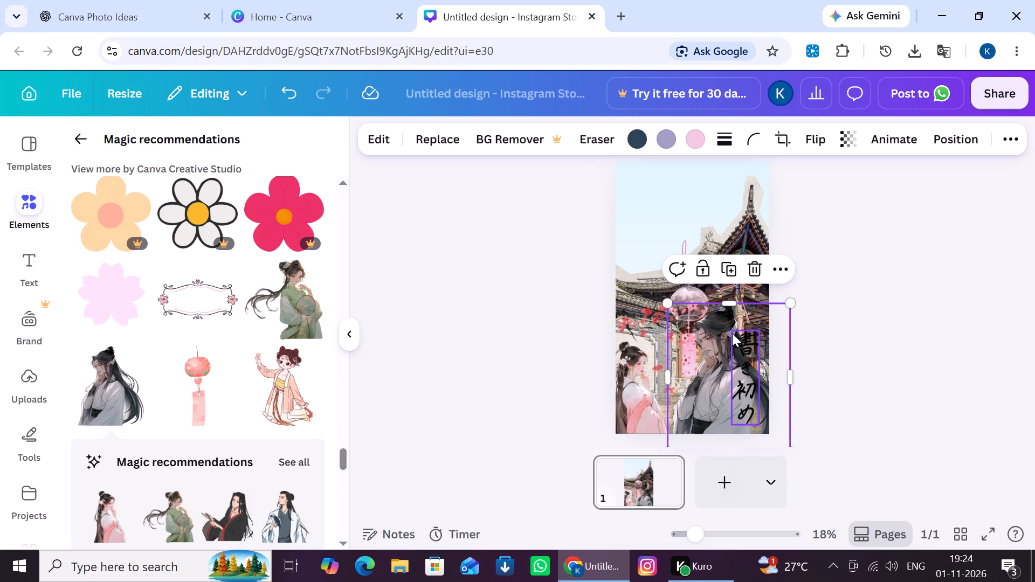
left_click_drag(791, 305, 791, 306)
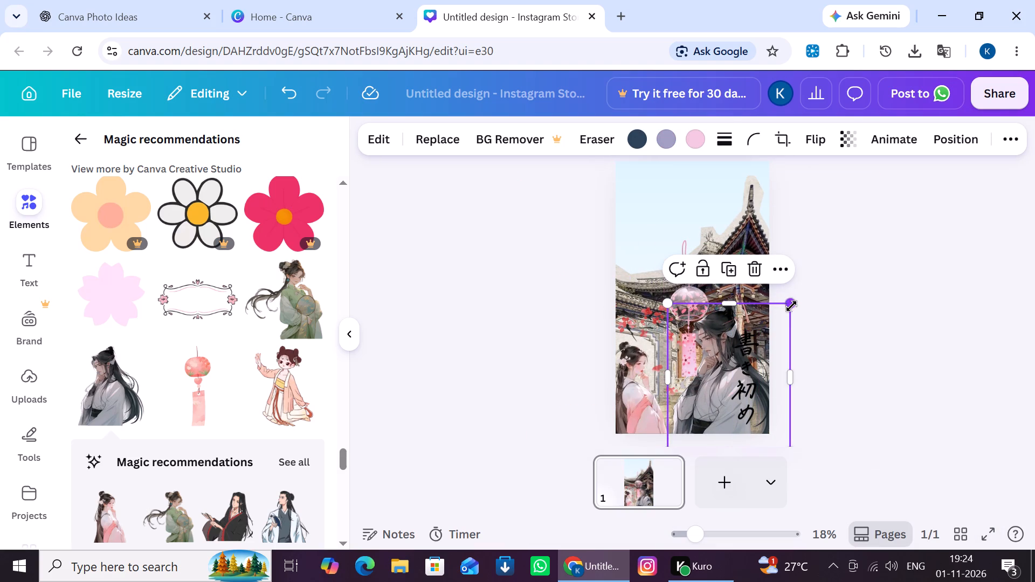
left_click_drag(791, 306, 728, 323)
left_click_drag(714, 386, 733, 371)
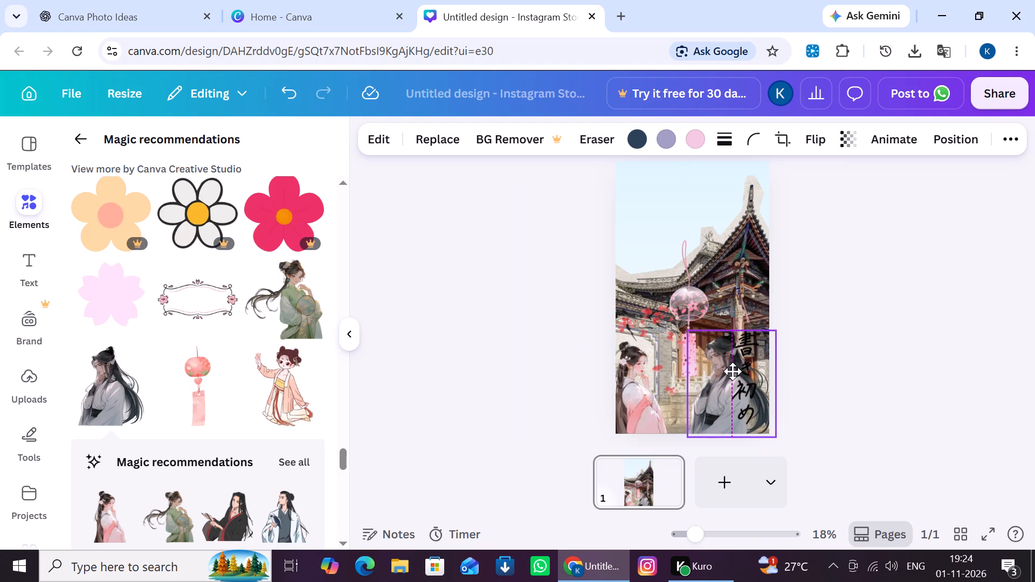
left_click_drag(733, 371, 738, 371)
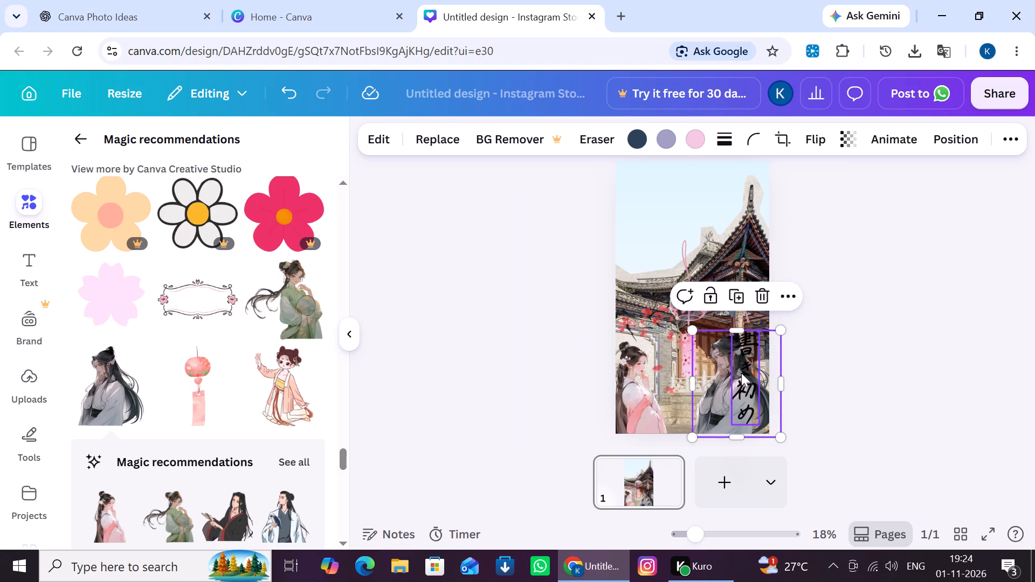
Shrink the 書き初め calligraphy to slightly over half its size and place it at the page's bottom, between the woman and the man.
left_click_drag(742, 373, 639, 241)
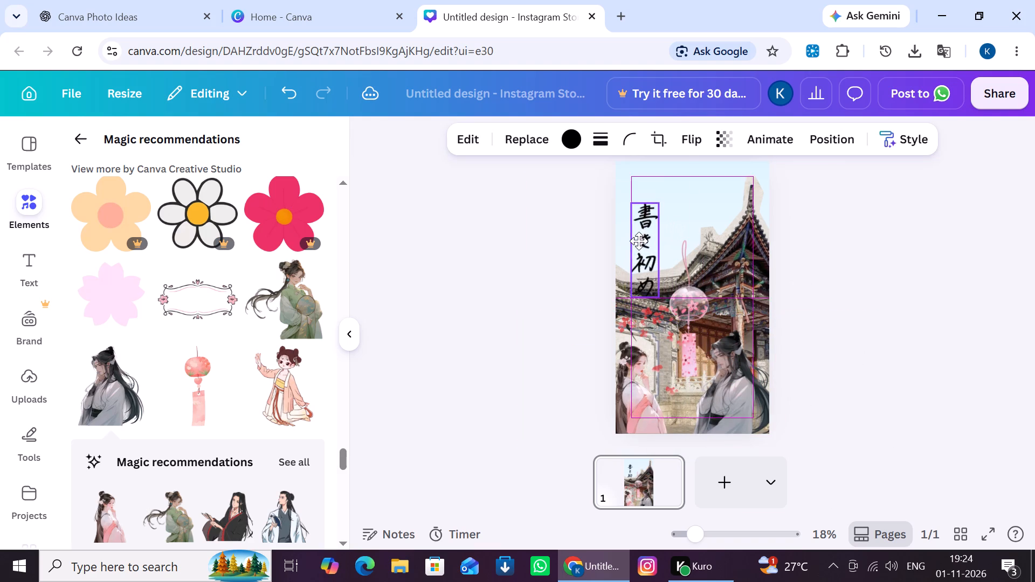
left_click_drag(639, 241, 639, 240)
left_click_drag(657, 288, 612, 260)
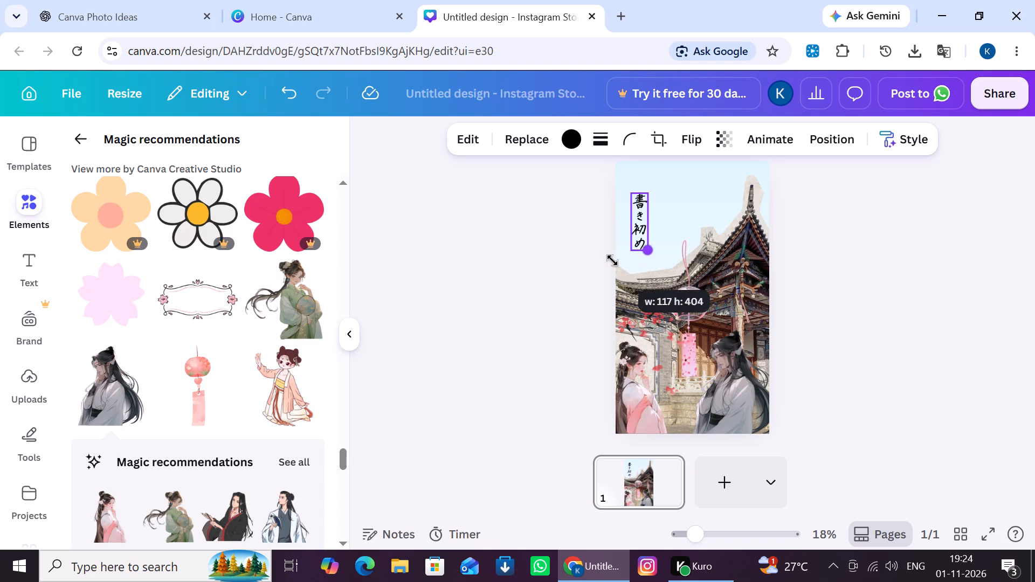
left_click_drag(612, 260, 602, 259)
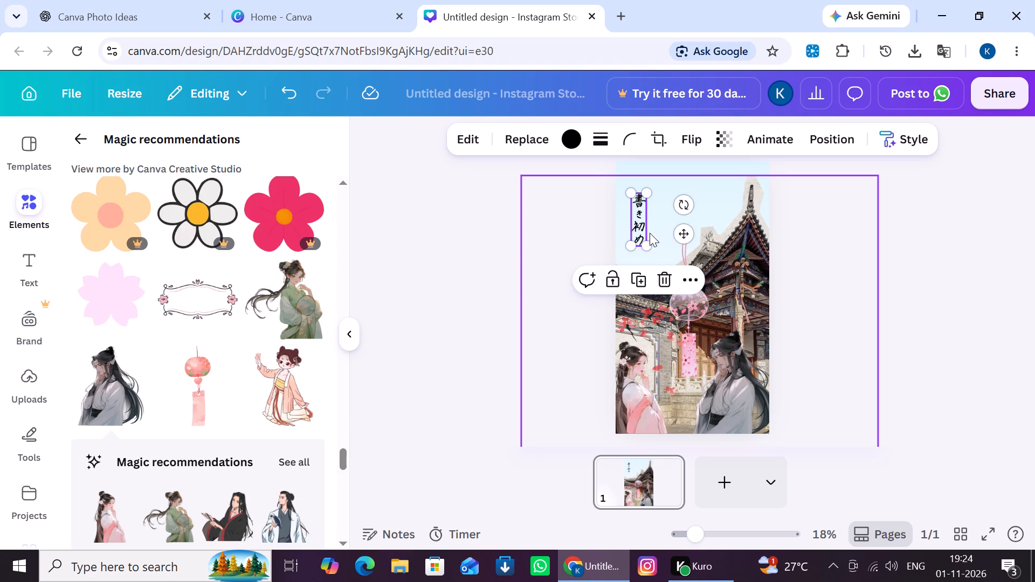
left_click_drag(684, 235, 695, 341)
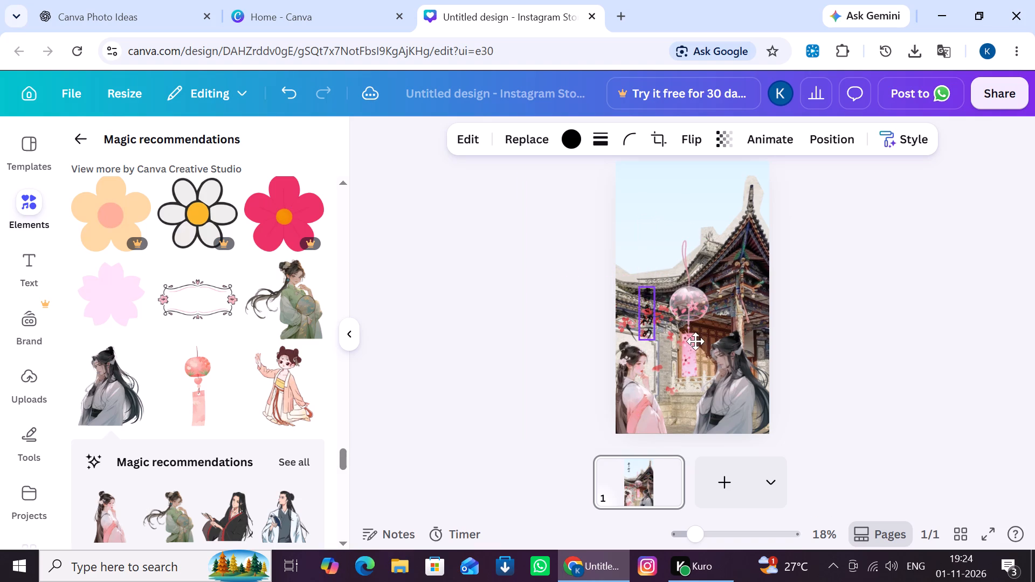
left_click_drag(695, 341, 716, 421)
left_click(540, 382)
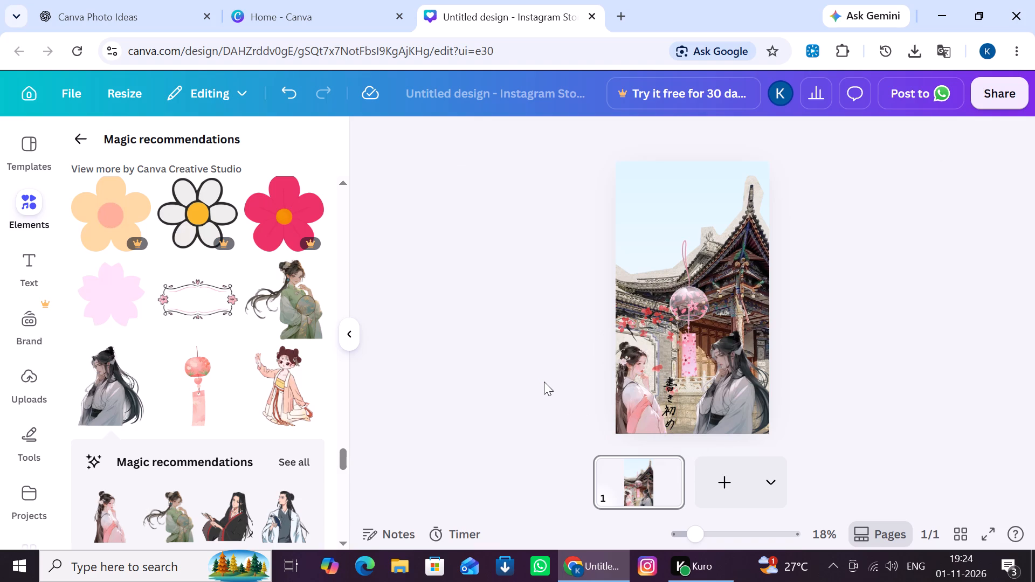
Look through the remaining character graphics in the Magic recommendations, and return to the element search.
scroll(189, 361, "down", 4)
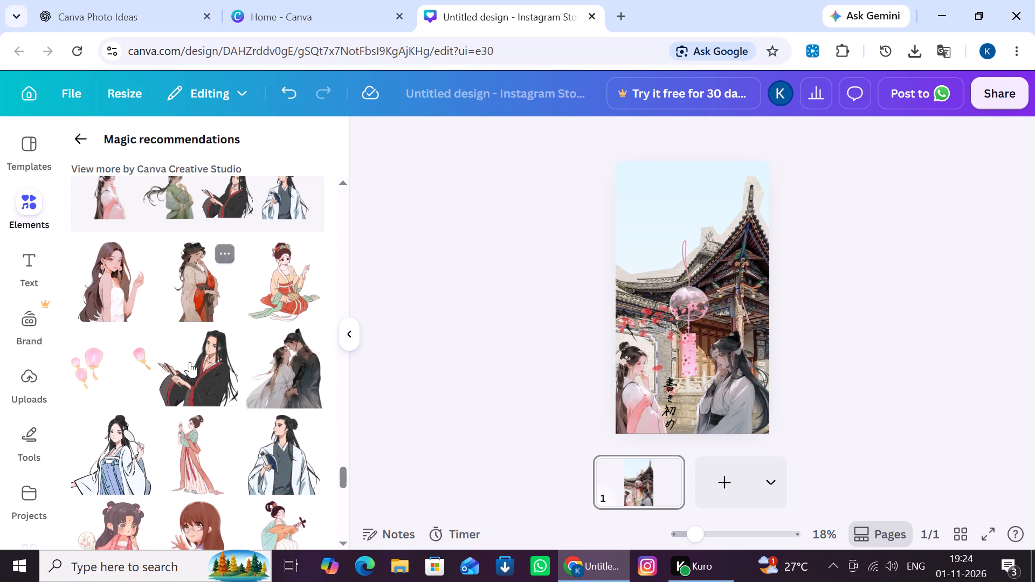
scroll(190, 362, "down", 5)
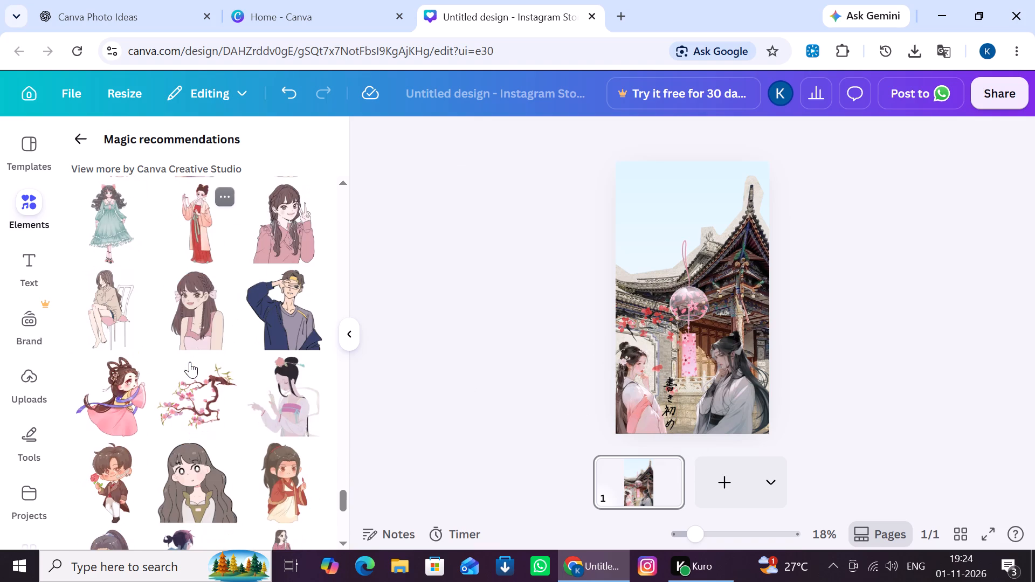
scroll(190, 362, "down", 5)
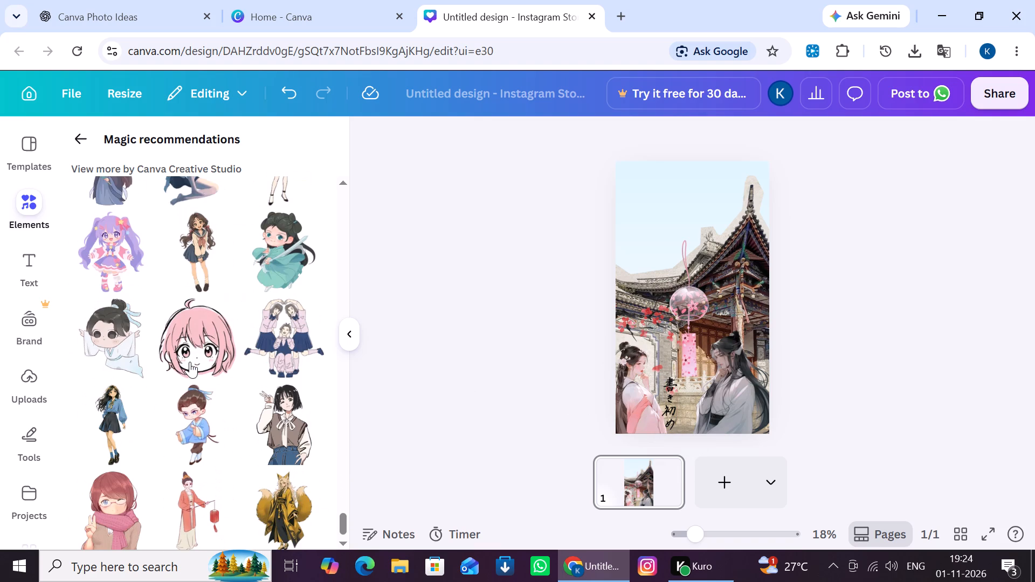
scroll(190, 362, "down", 4)
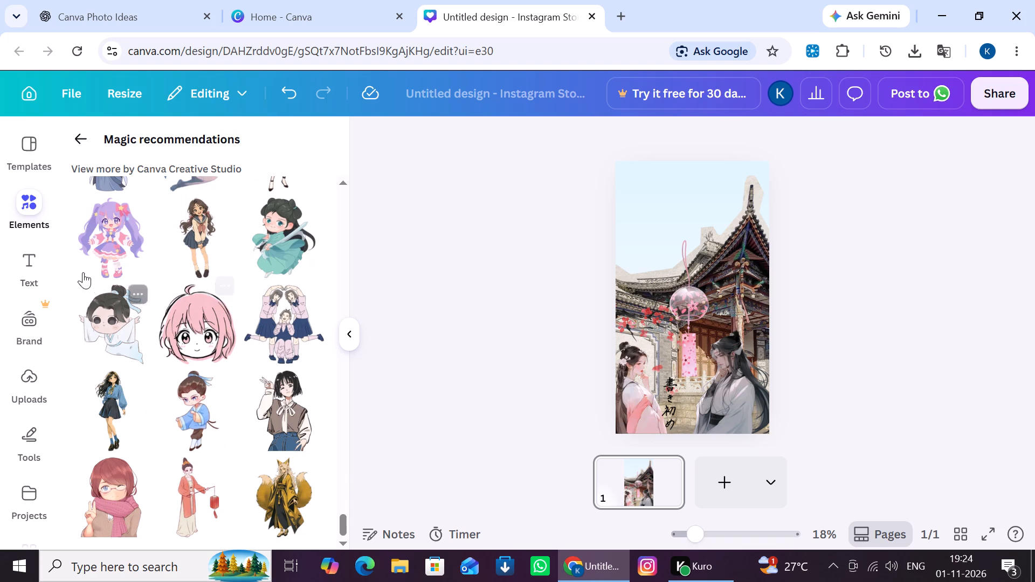
left_click(80, 149)
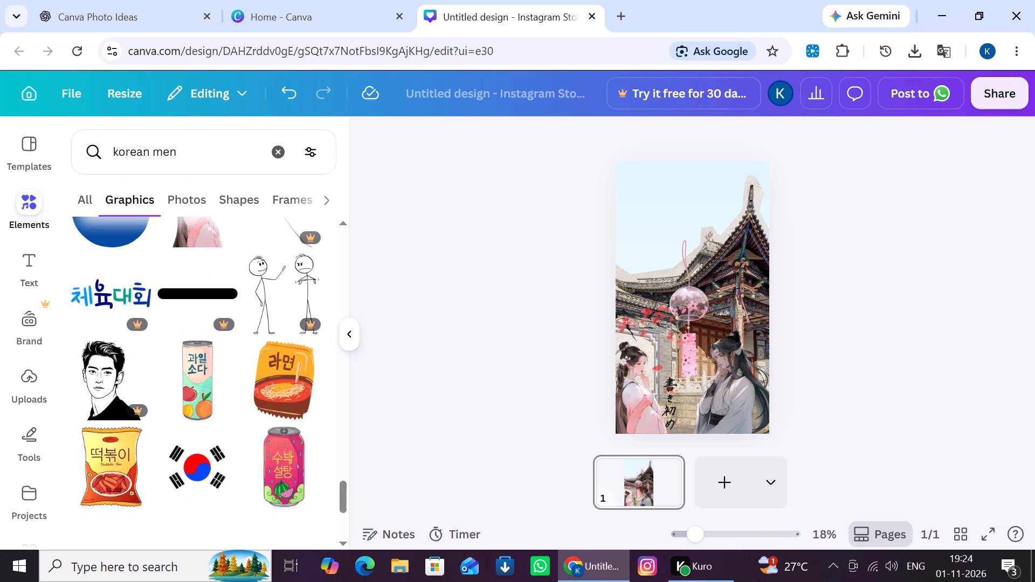
Replace the element search for korean men with a graphics search for moon.
left_click_drag(199, 164, 79, 178)
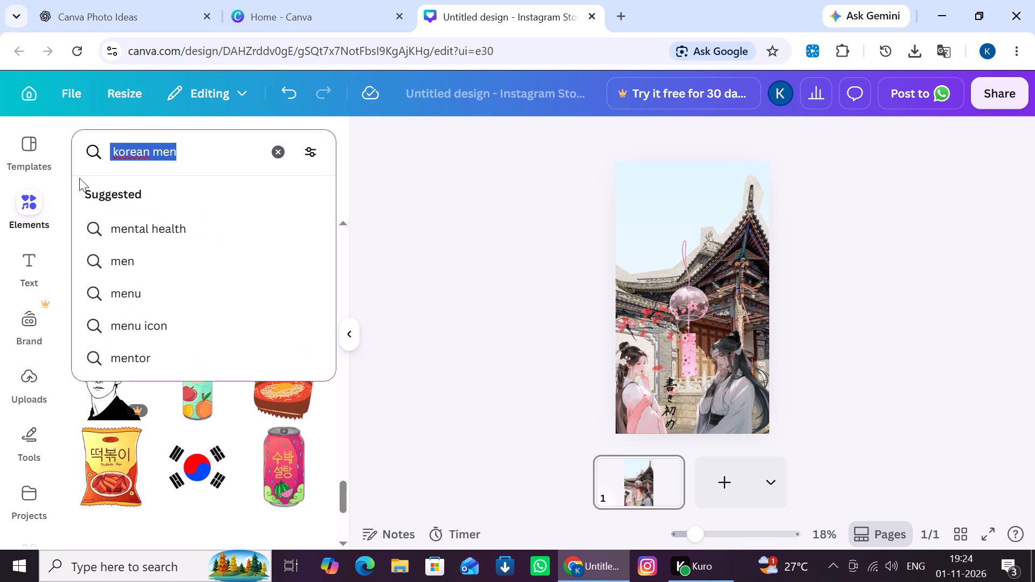
key("BackSpace")
key("BackSpace")
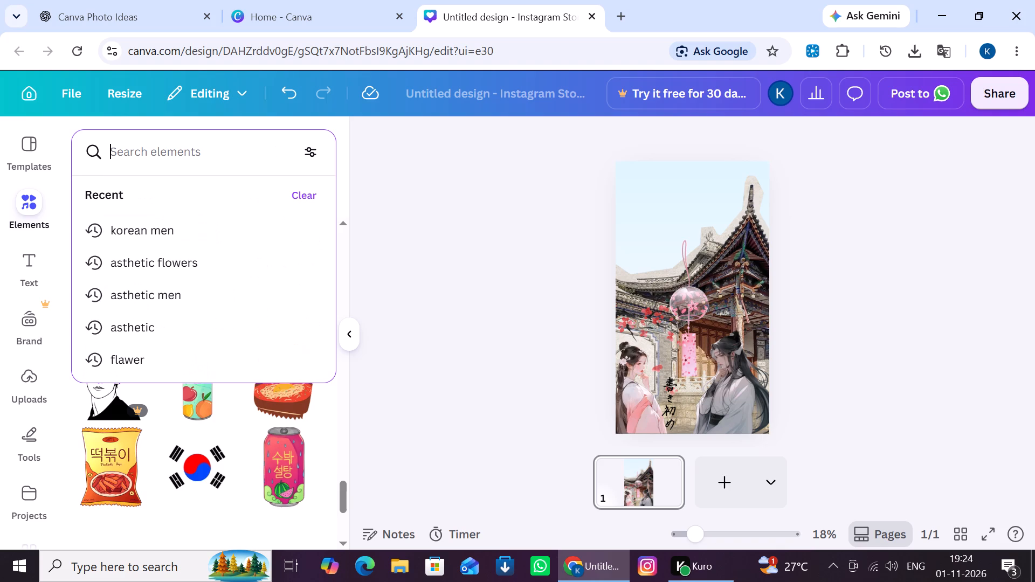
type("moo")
left_click(106, 236)
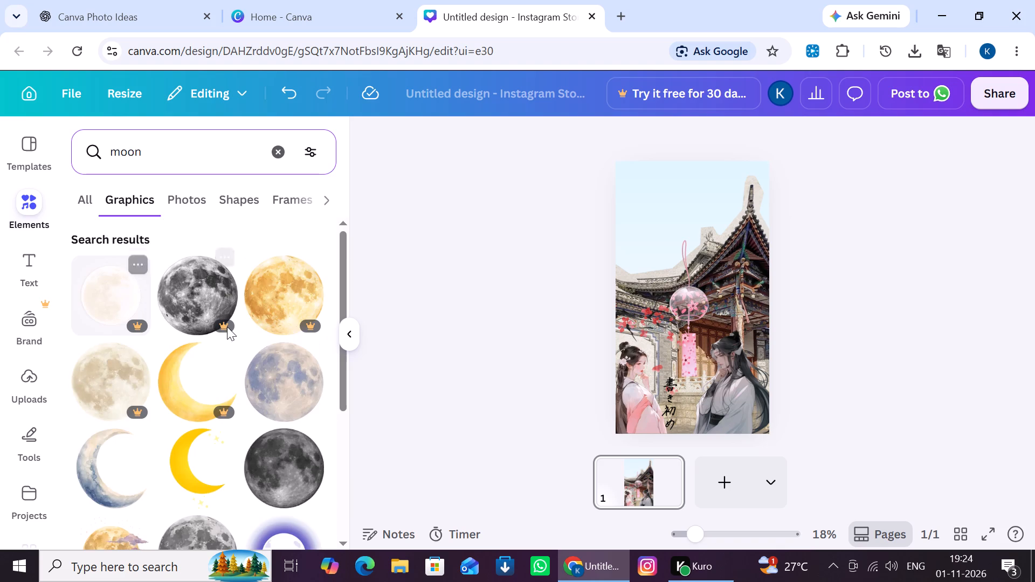
Look through the moon graphics for one that suits the poster's pale sky, and return to the first results.
scroll(229, 416, "down", 3)
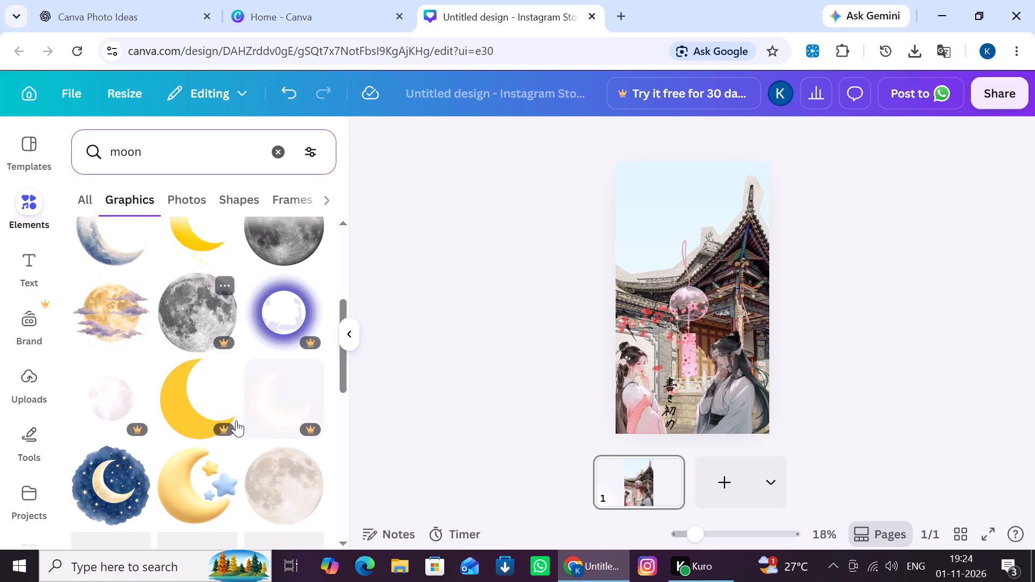
scroll(236, 420, "down", 1)
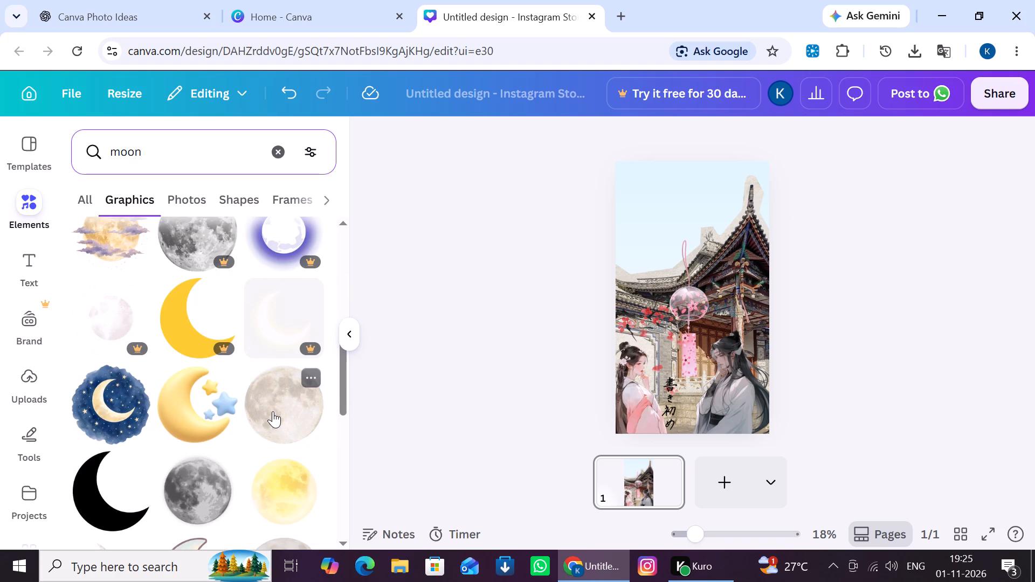
scroll(273, 411, "down", 5)
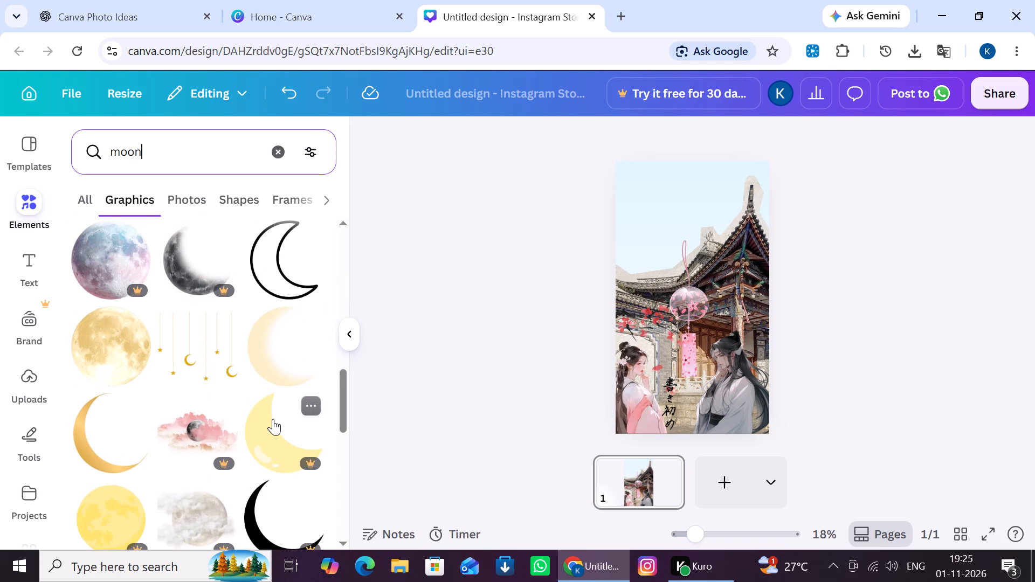
scroll(273, 421, "down", 4)
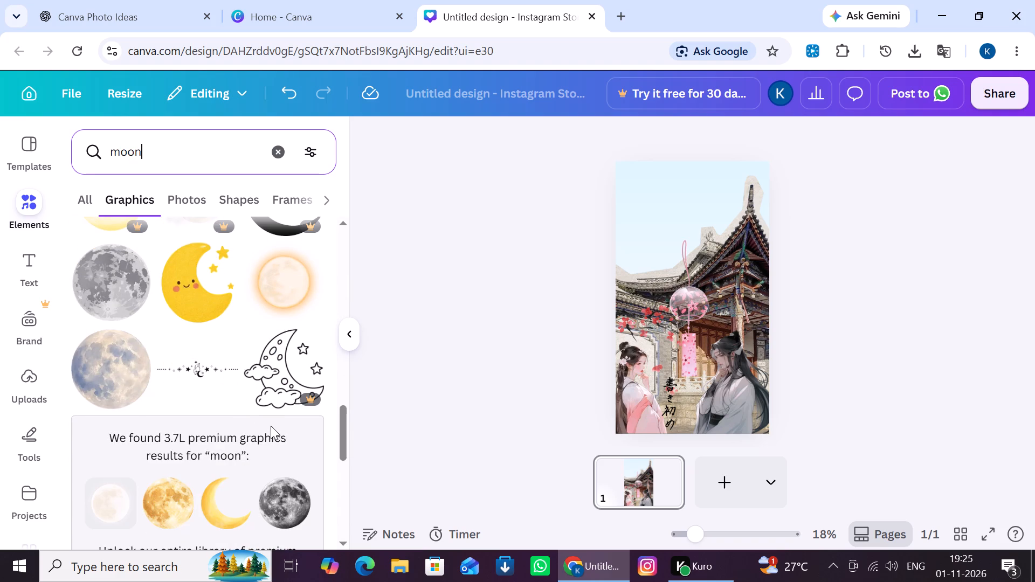
scroll(84, 294, "down", 1)
scroll(178, 325, "down", 4)
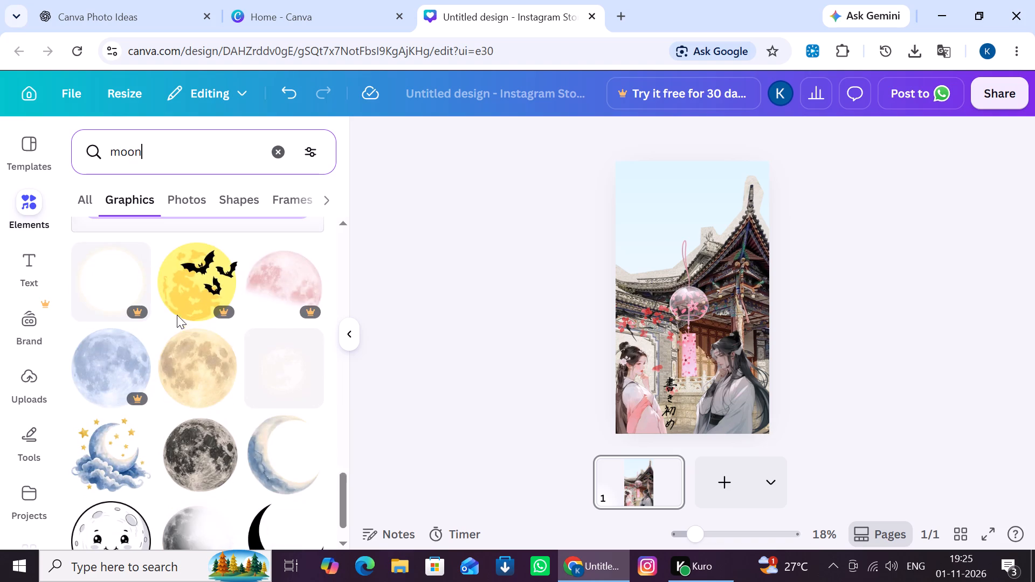
scroll(175, 318, "down", 1)
scroll(266, 360, "down", 2)
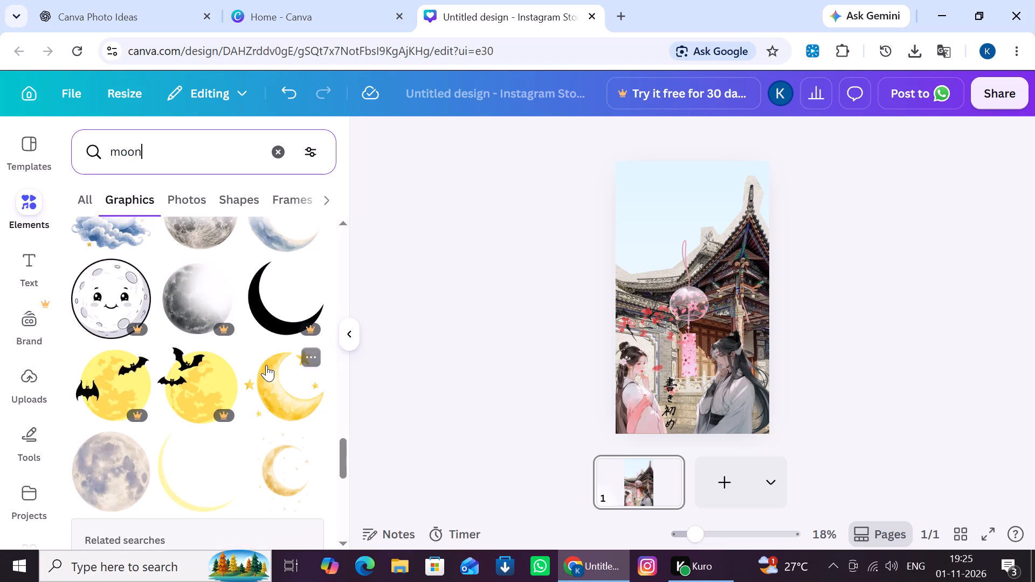
scroll(266, 365, "down", 4)
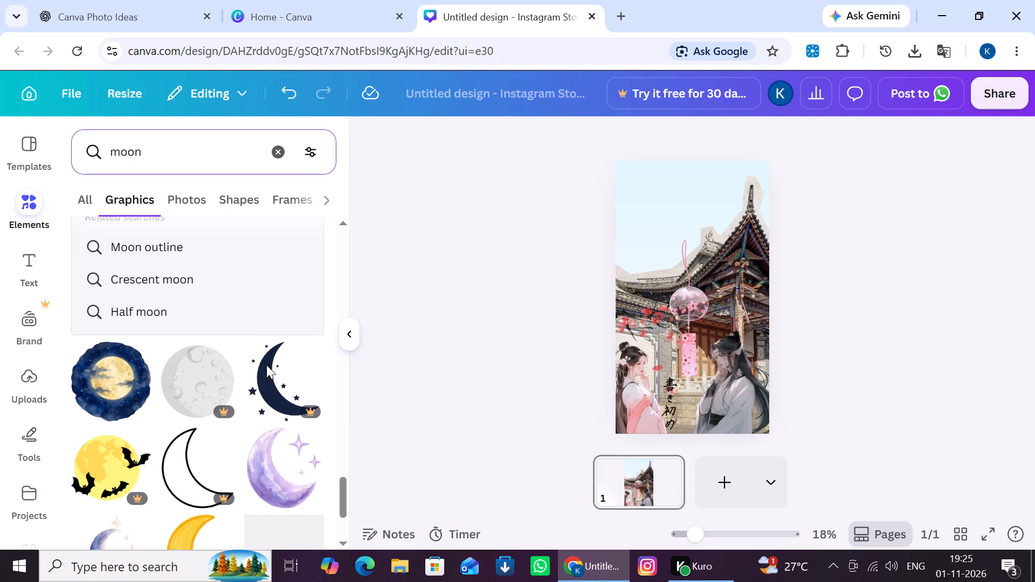
scroll(261, 368, "down", 4)
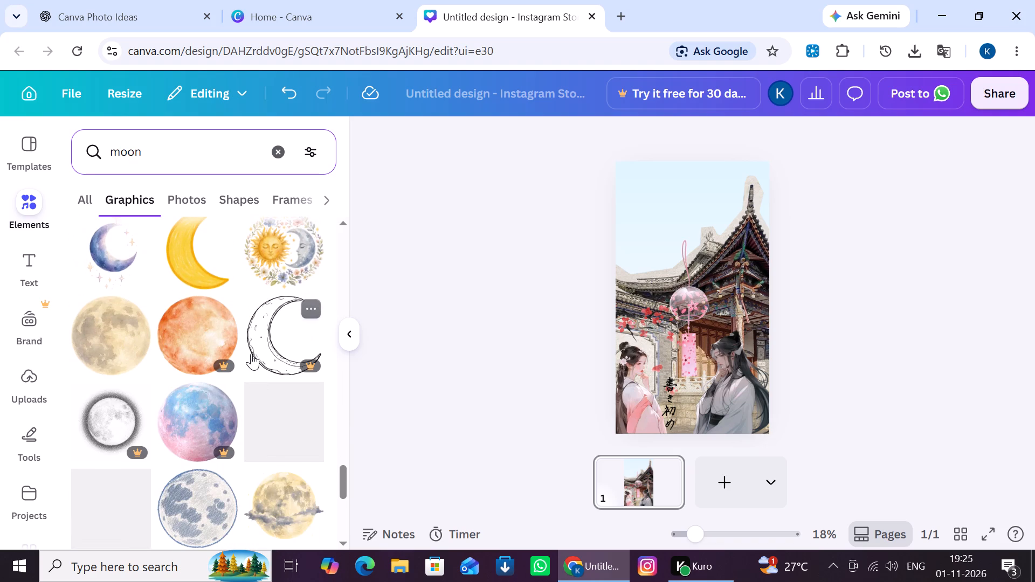
scroll(246, 339, "down", 2)
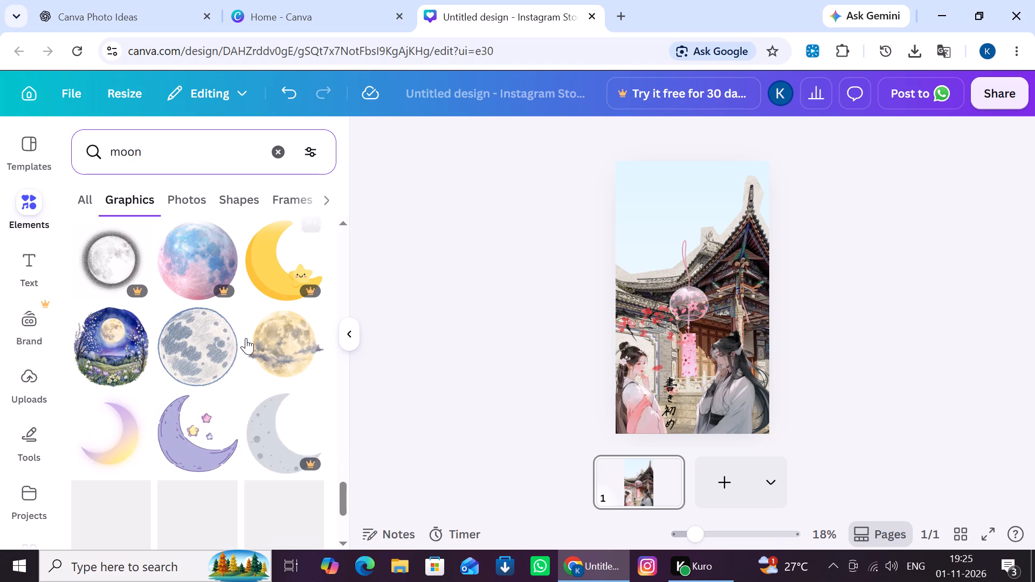
scroll(255, 341, "down", 1)
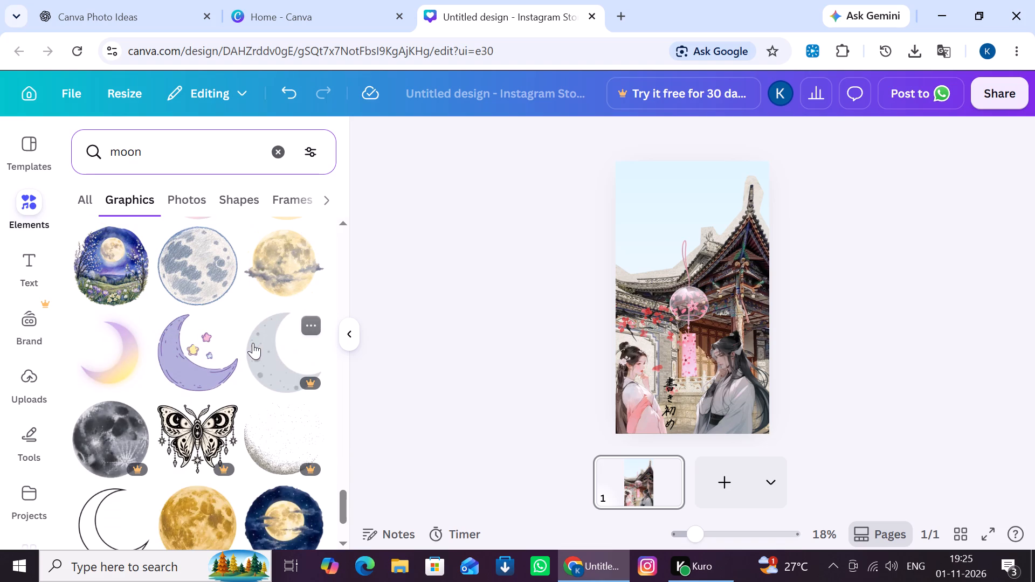
scroll(252, 343, "down", 1)
scroll(291, 441, "down", 1)
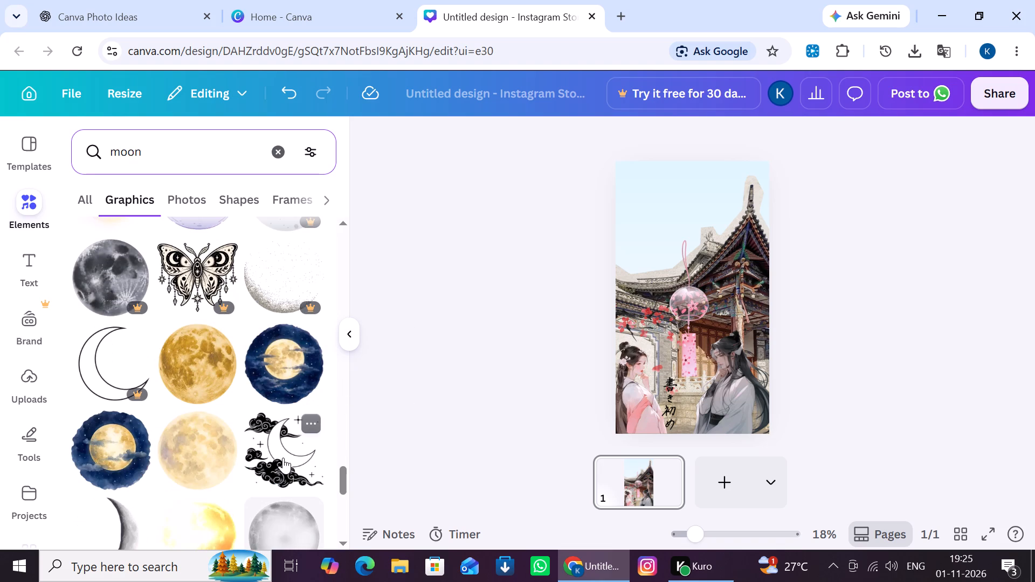
scroll(294, 442, "down", 2)
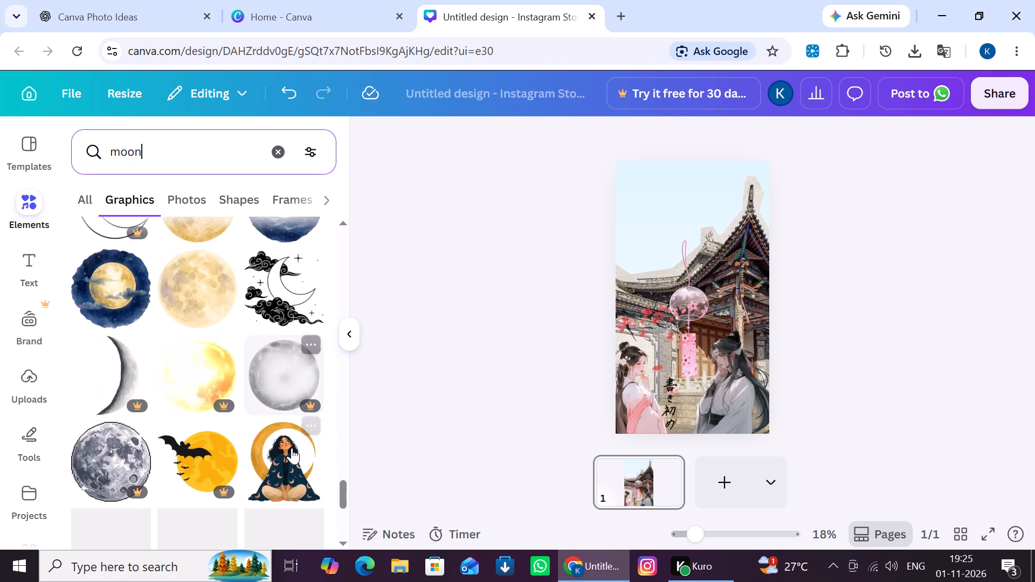
scroll(292, 448, "down", 4)
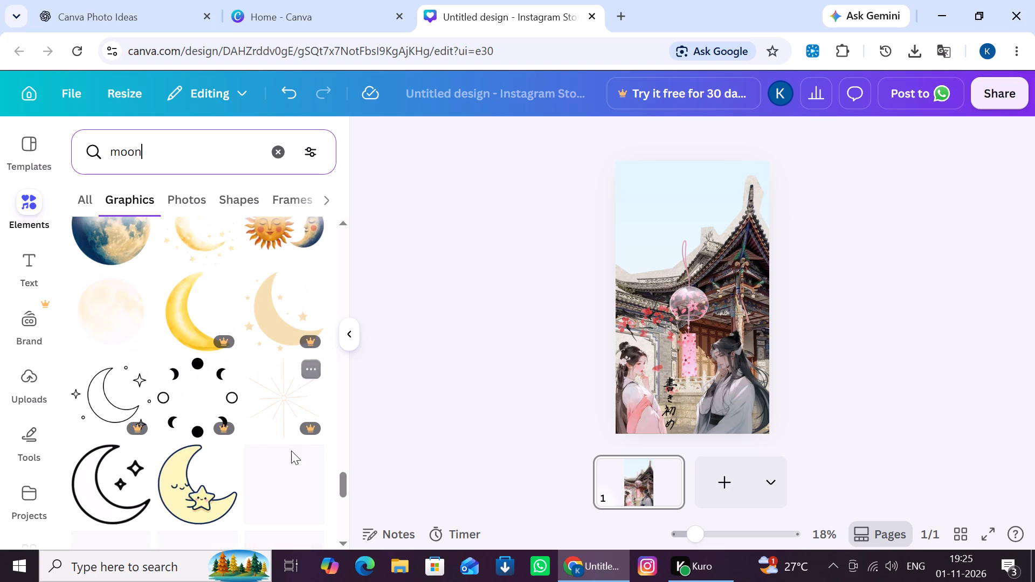
scroll(241, 484, "down", 3)
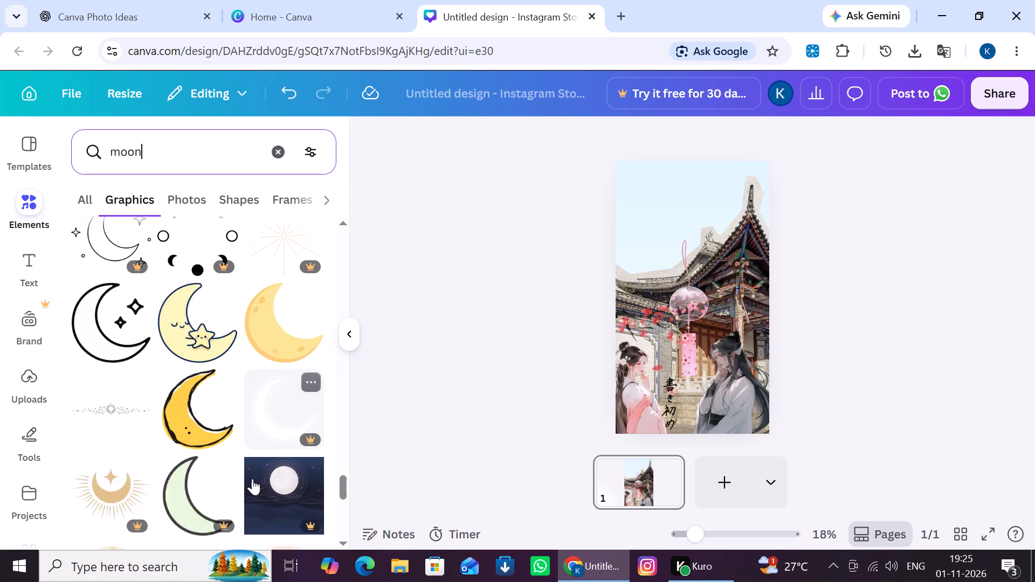
scroll(252, 479, "down", 4)
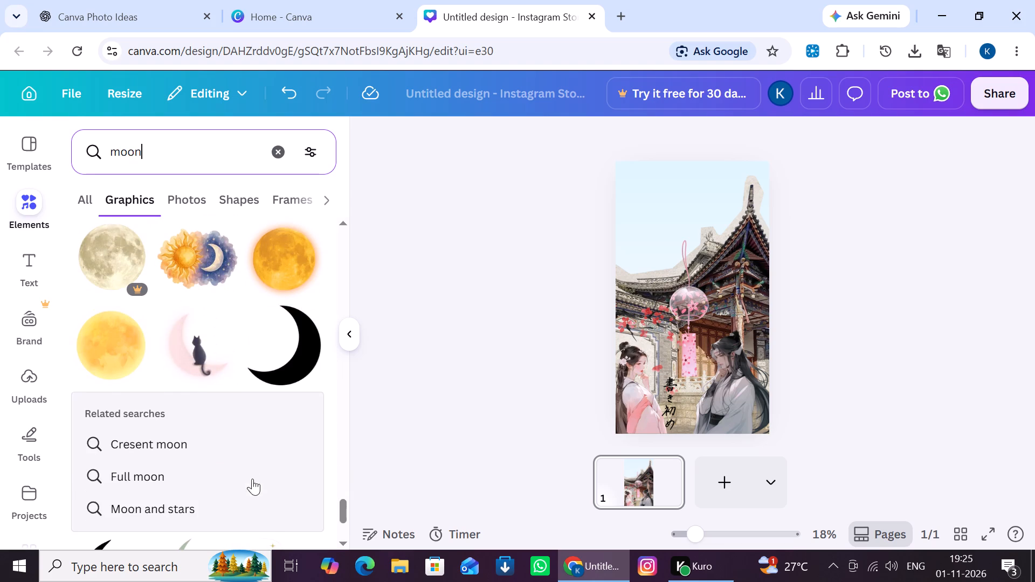
scroll(252, 479, "down", 1)
scroll(193, 339, "down", 1)
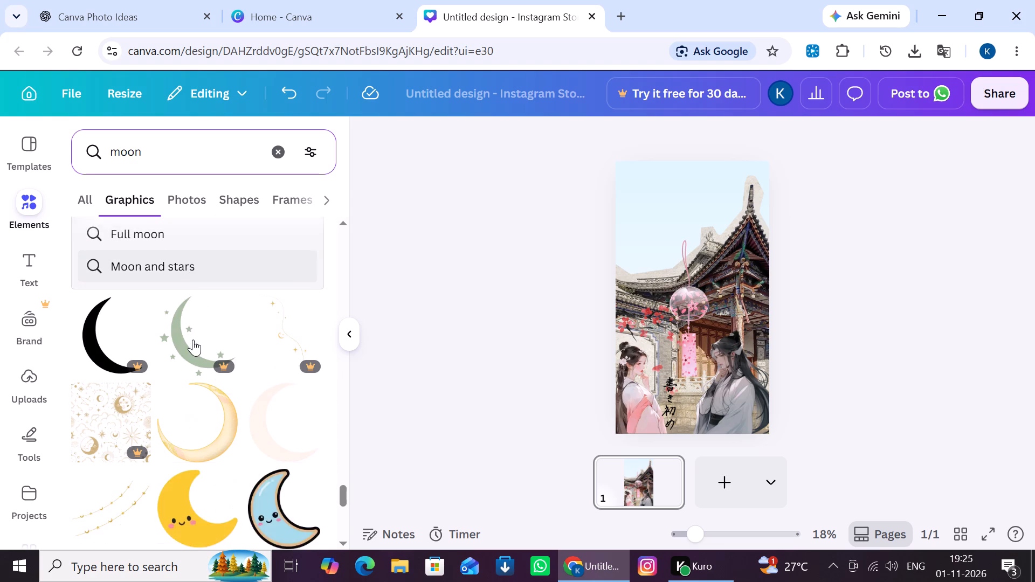
scroll(193, 339, "down", 7)
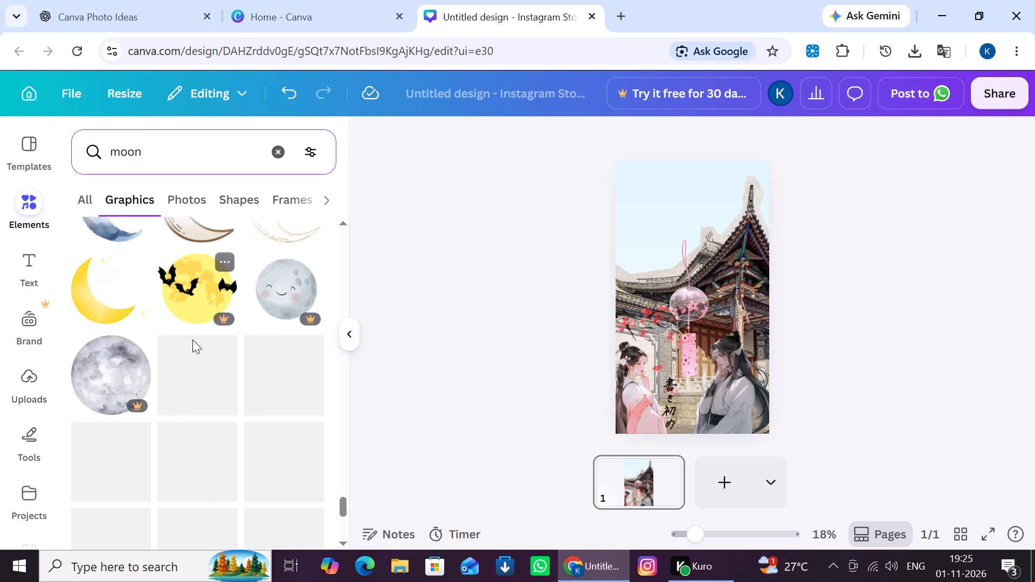
scroll(192, 339, "down", 4)
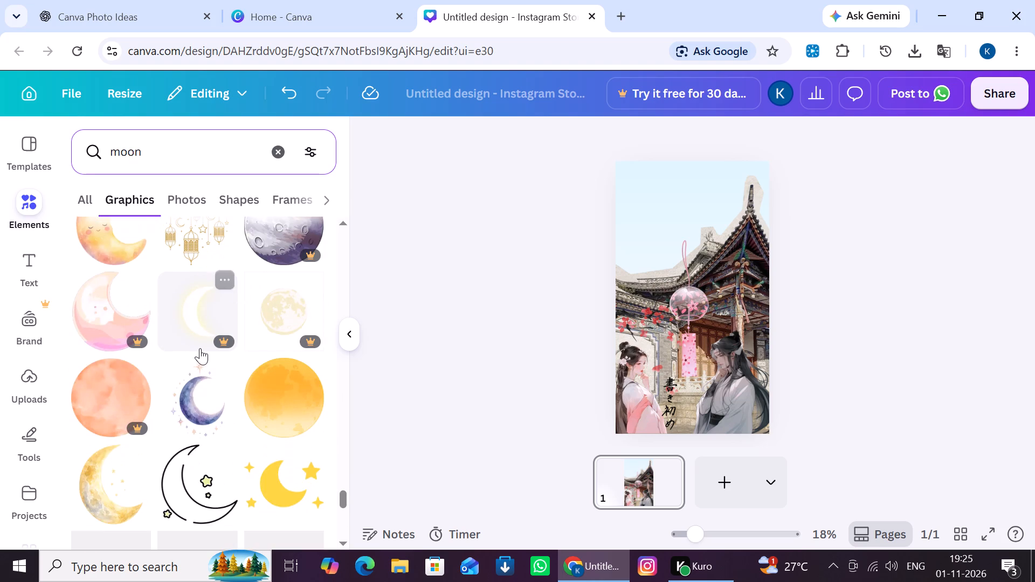
scroll(200, 348, "down", 3)
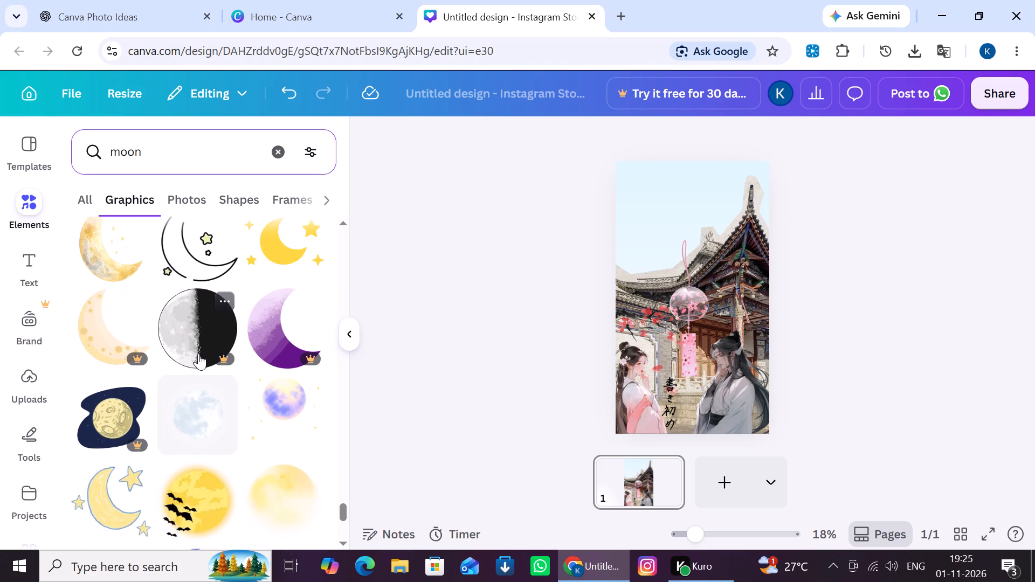
scroll(198, 354, "down", 4)
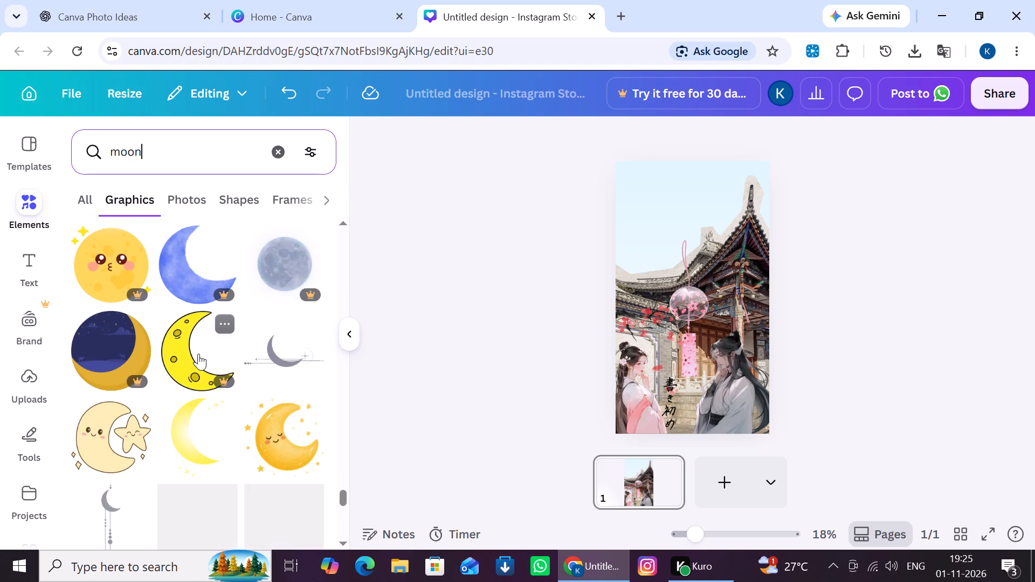
scroll(198, 354, "down", 5)
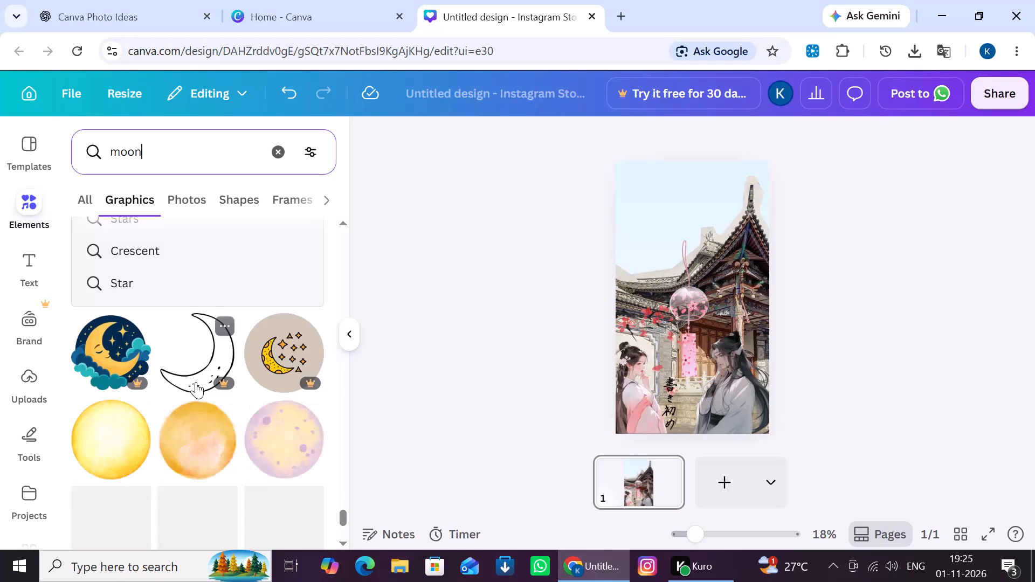
scroll(196, 383, "down", 3)
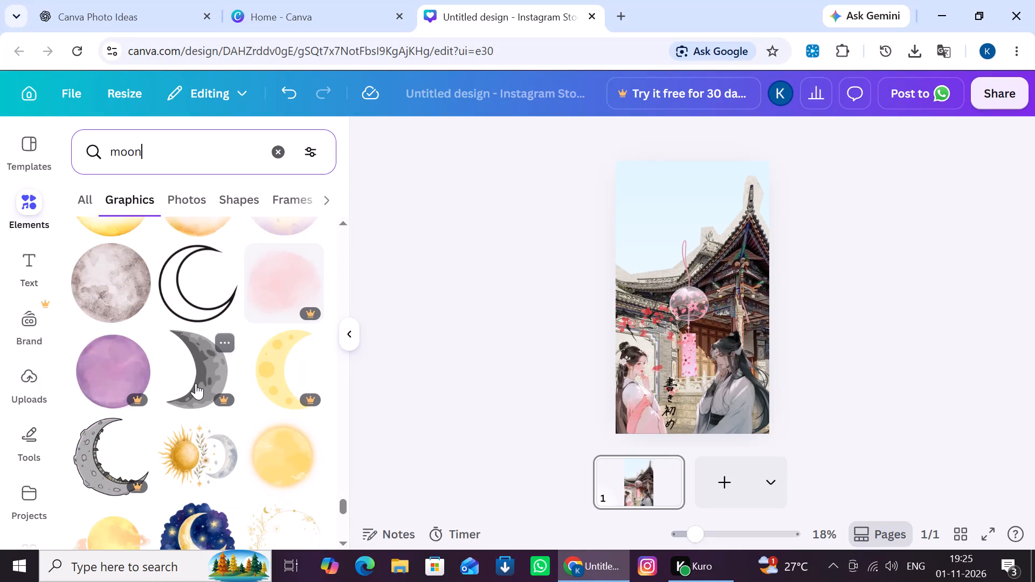
scroll(339, 508, "up", 2)
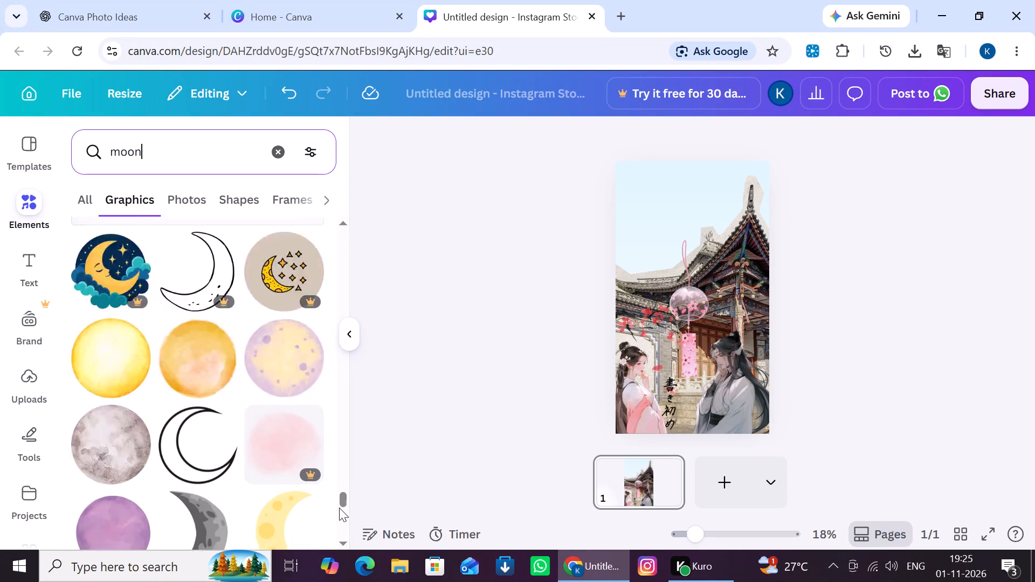
scroll(339, 508, "up", 12)
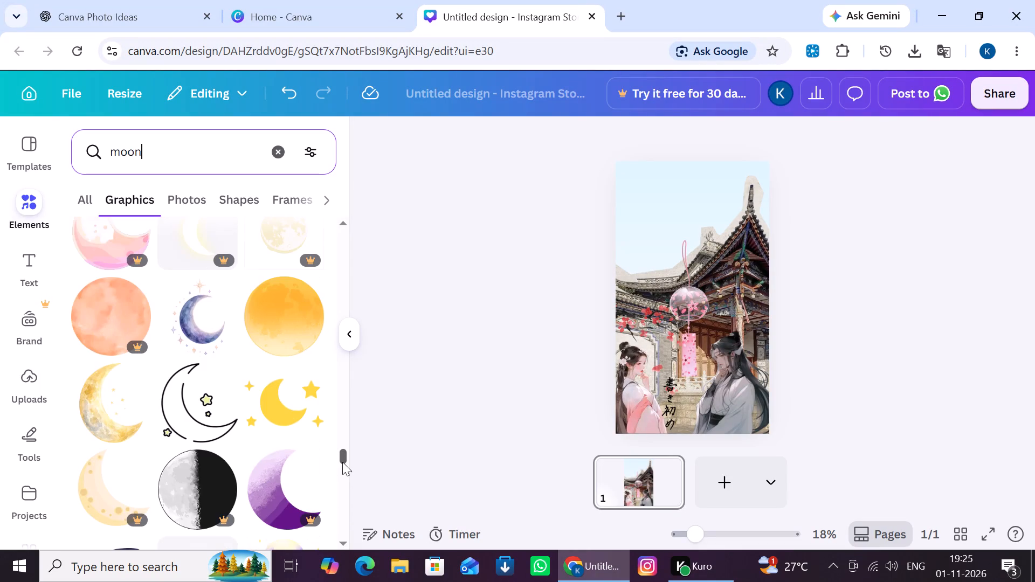
left_click_drag(344, 460, 355, 296)
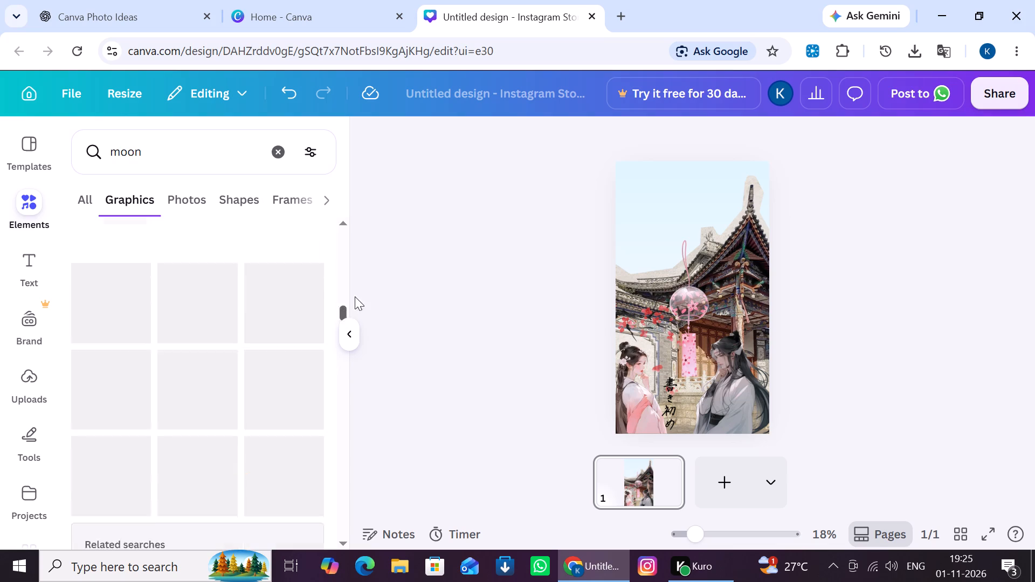
left_click_drag(355, 296, 395, 224)
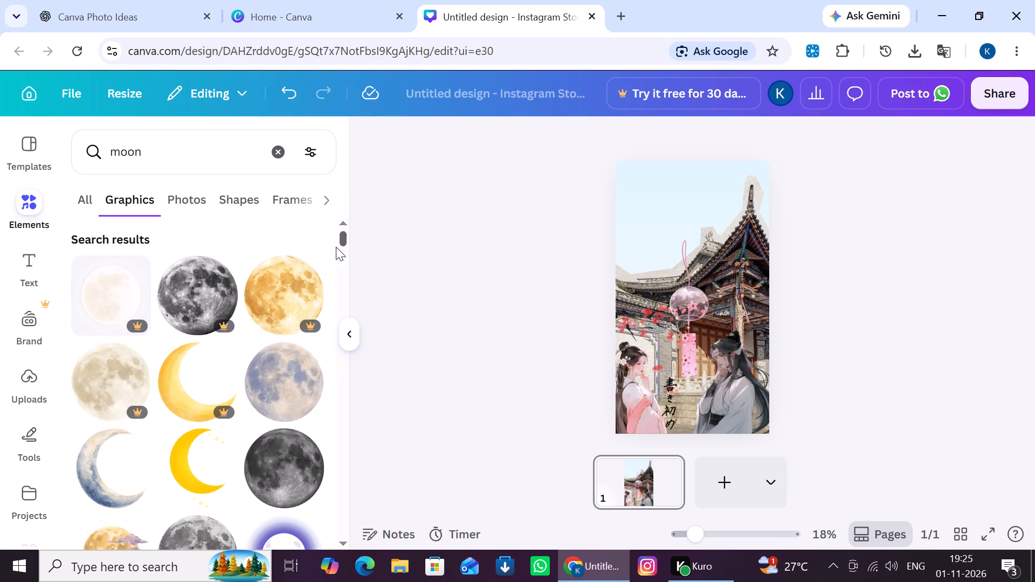
Add the pale beige full moon graphic from the moon results and shrink it to about one sixth of its inserted size.
scroll(189, 456, "down", 2)
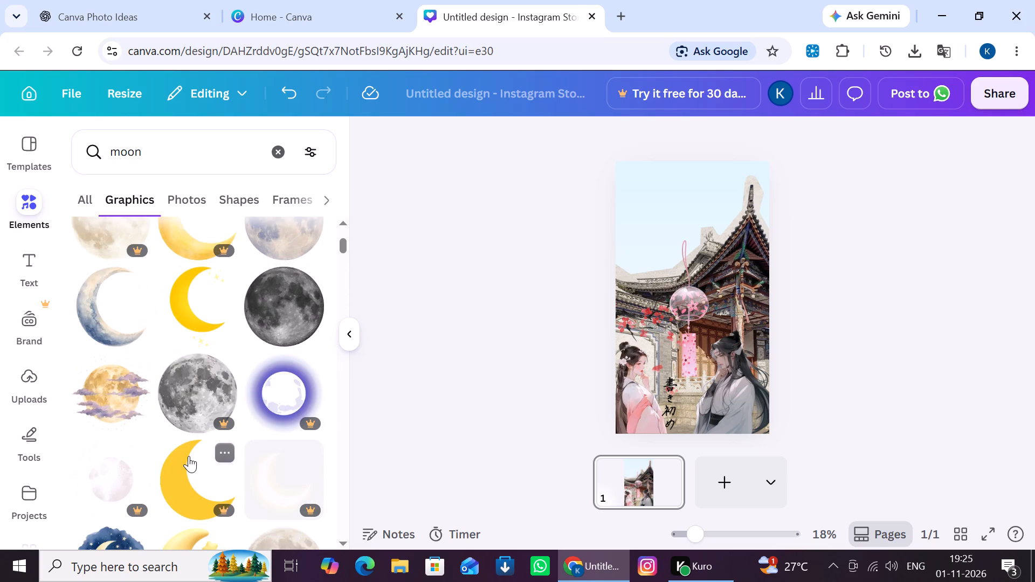
scroll(189, 456, "down", 3)
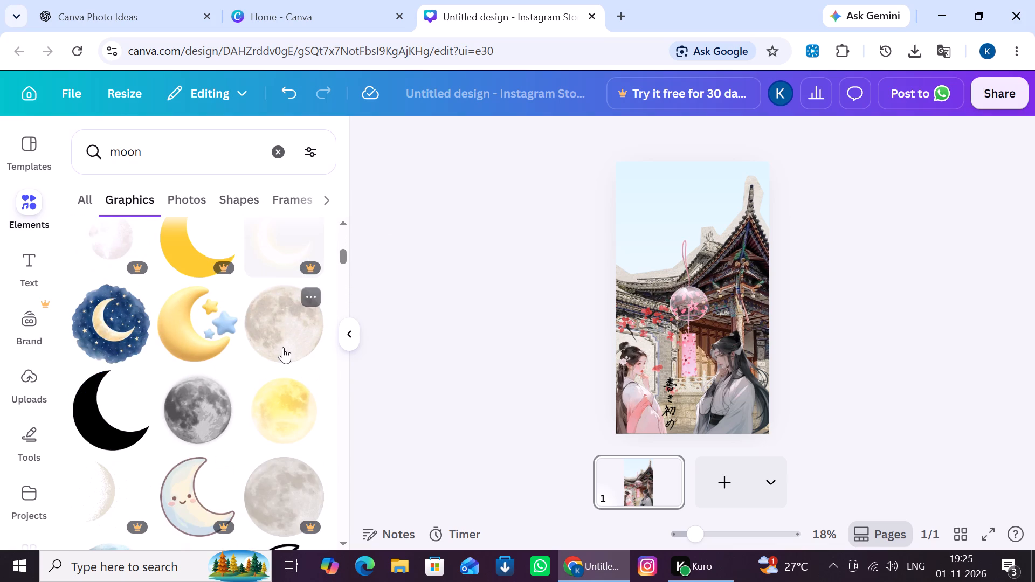
left_click(283, 347)
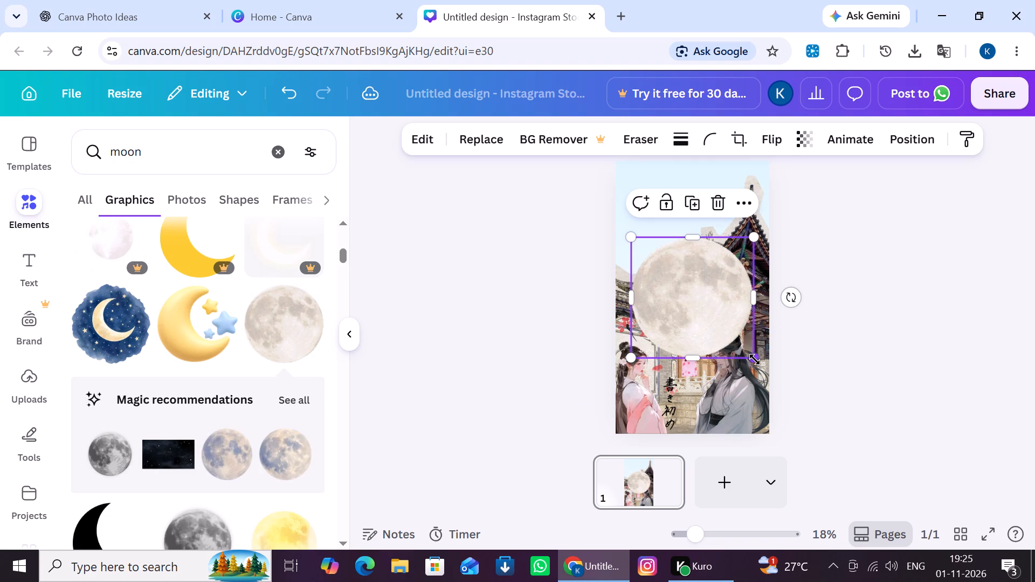
left_click_drag(755, 359, 608, 302)
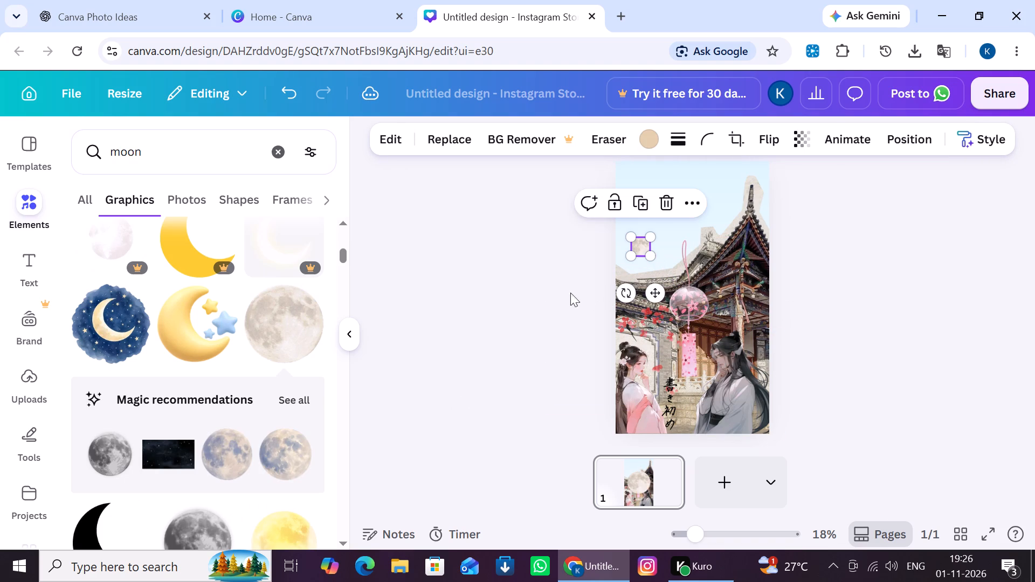
Move the small full moon into the open sky near the page's top-left corner.
scroll(516, 289, "up", 4)
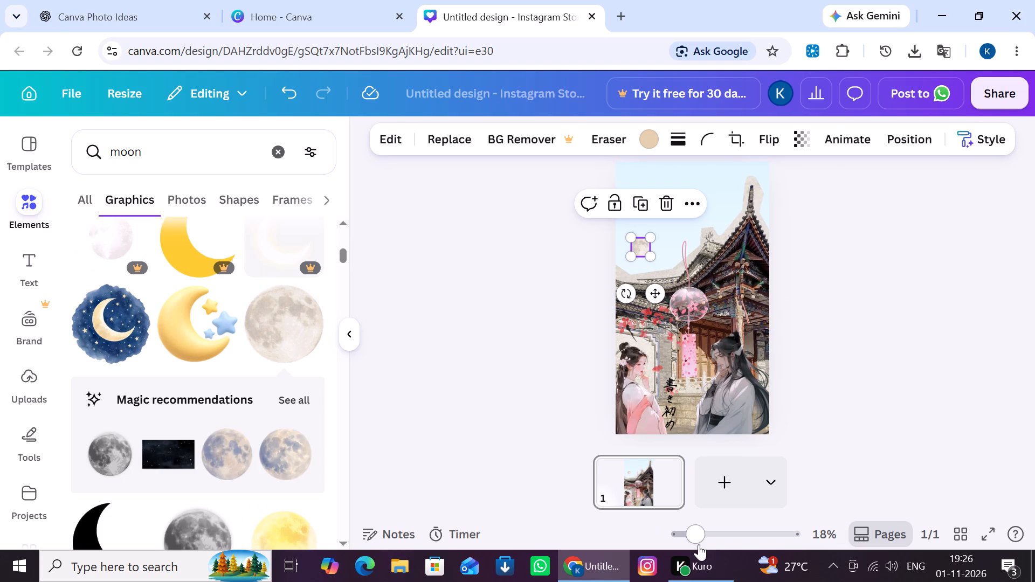
left_click_drag(699, 539, 727, 538)
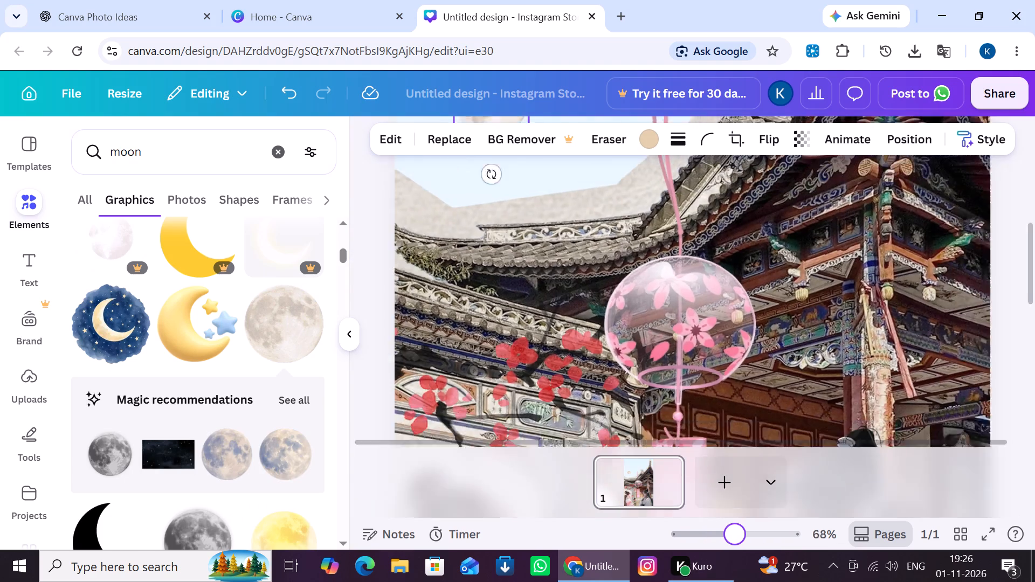
left_click_drag(727, 538, 725, 538)
scroll(615, 386, "up", 2)
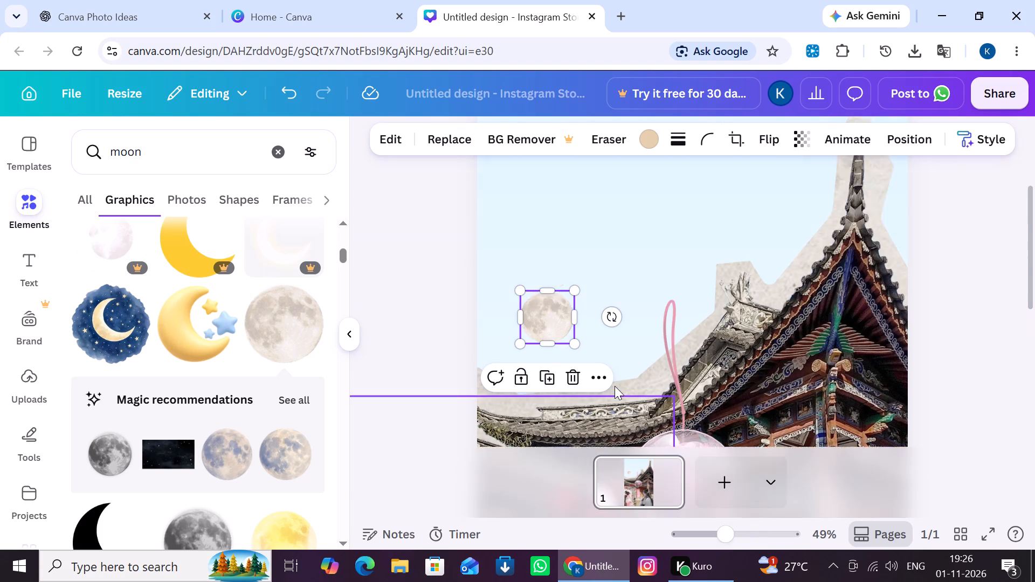
scroll(615, 386, "up", 1)
left_click_drag(548, 393, 575, 279)
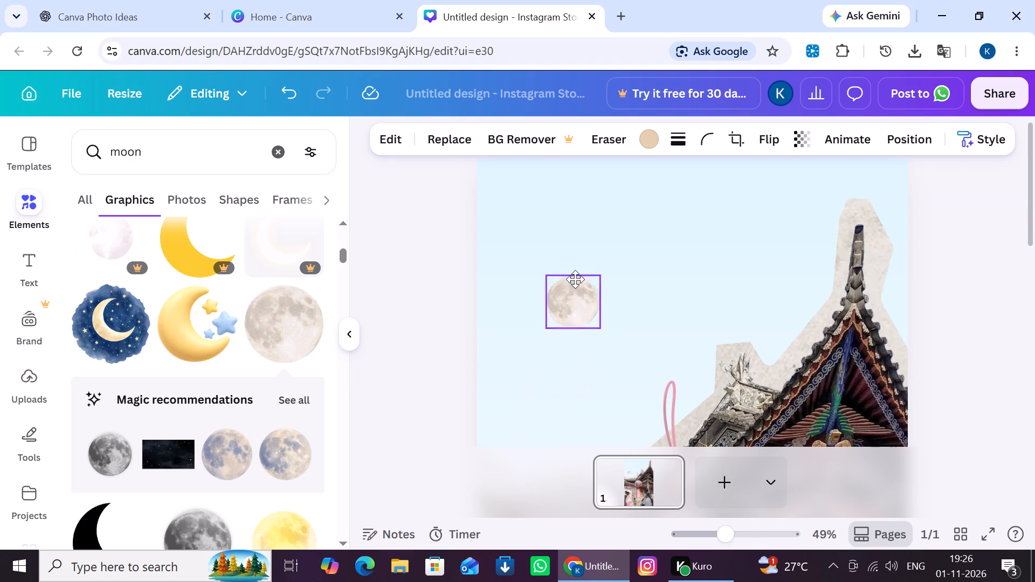
left_click_drag(575, 279, 556, 238)
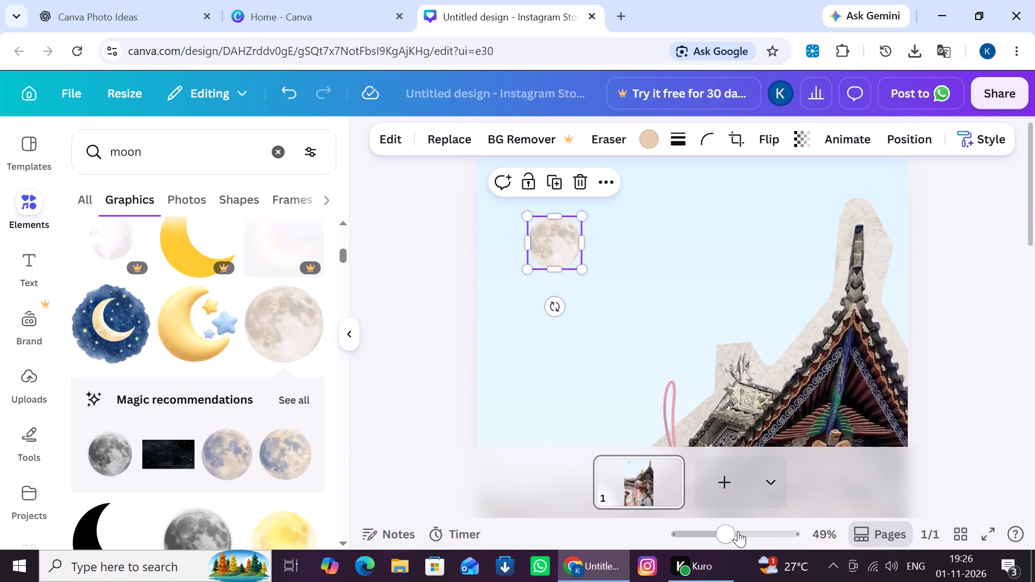
left_click(738, 531)
scroll(598, 378, "up", 1)
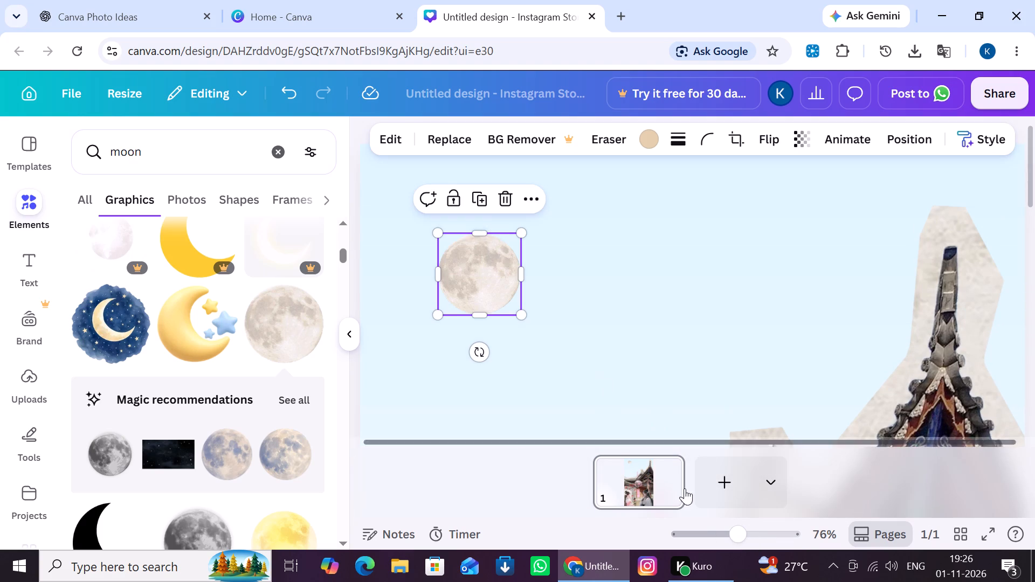
left_click_drag(484, 289, 448, 261)
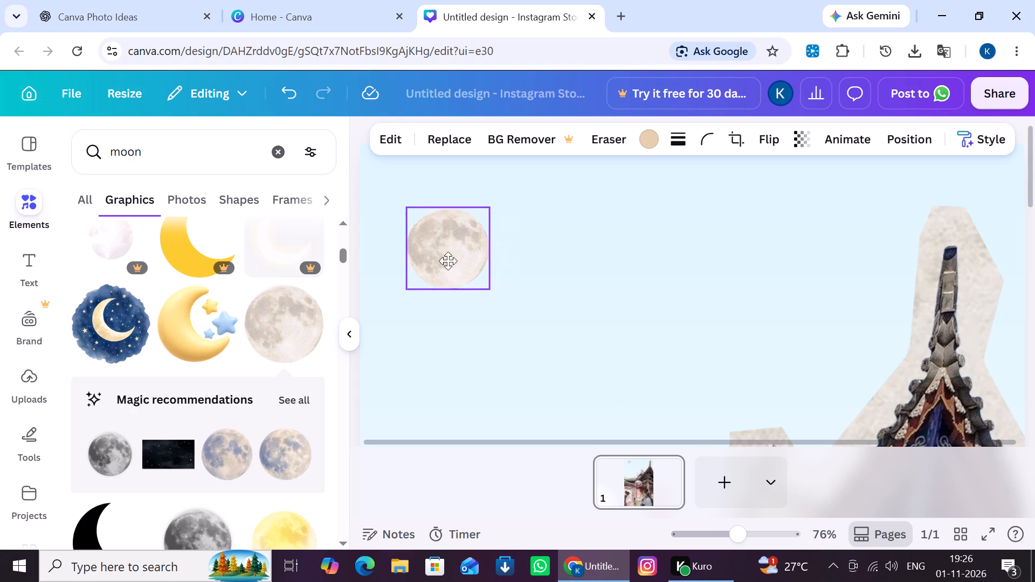
left_click_drag(448, 261, 447, 255)
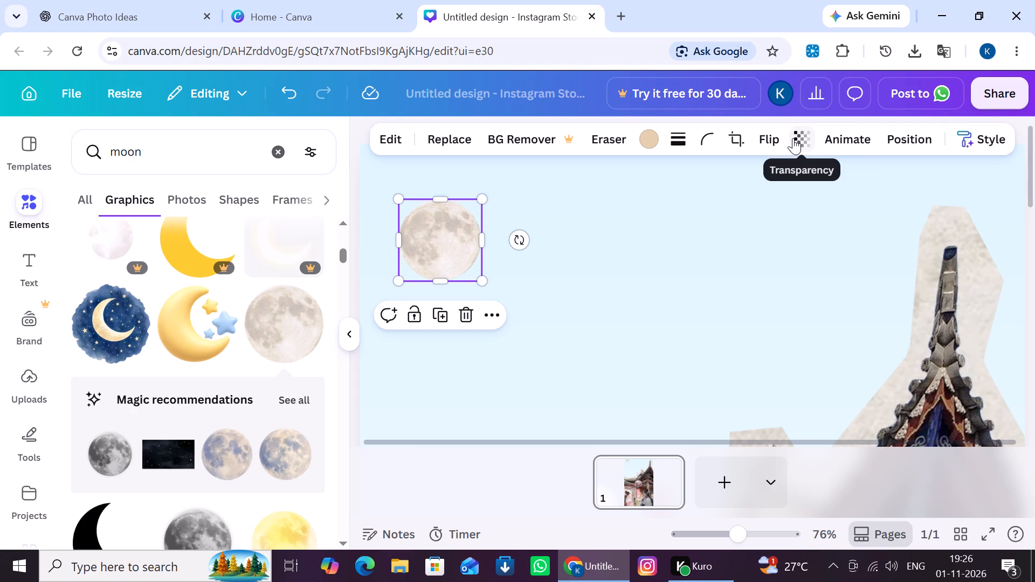
Set the moon's transparency to 69.
left_click(798, 139)
left_click(803, 209)
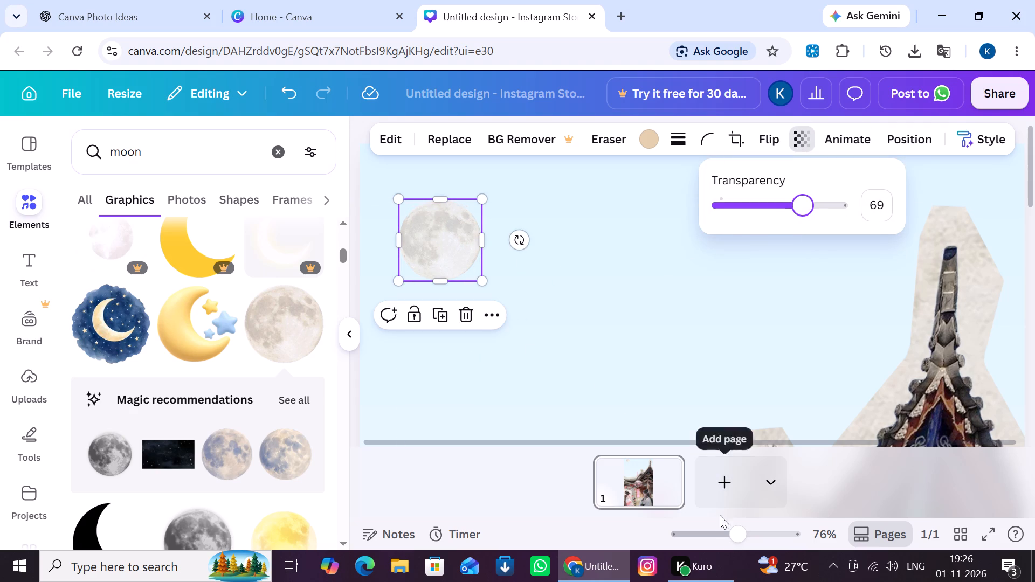
Examine the whole composition with the moon in place, finishing with the page fitted to the view.
left_click_drag(745, 535, 643, 530)
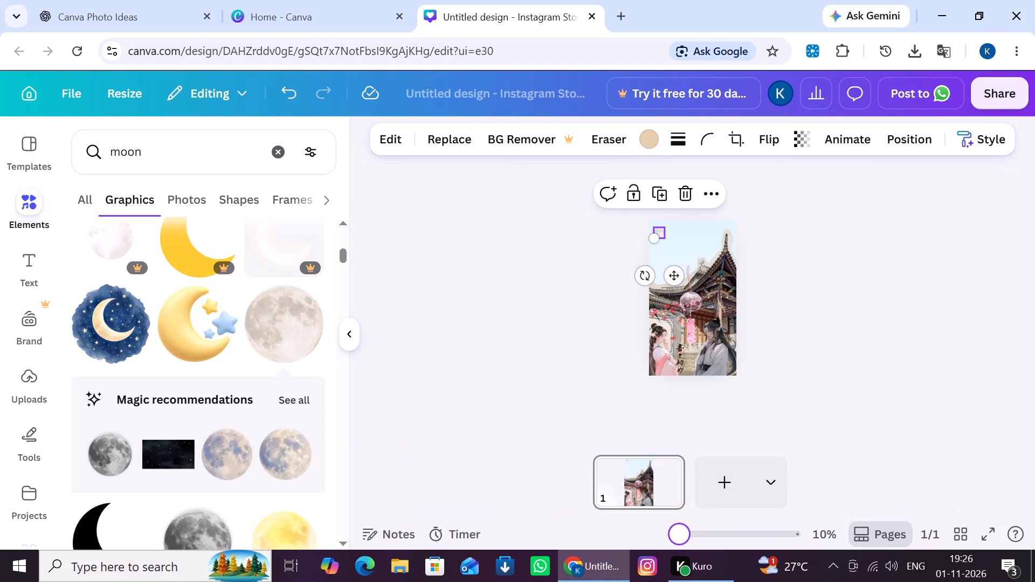
left_click_drag(643, 530, 643, 528)
left_click(578, 393)
scroll(620, 374, "up", 1)
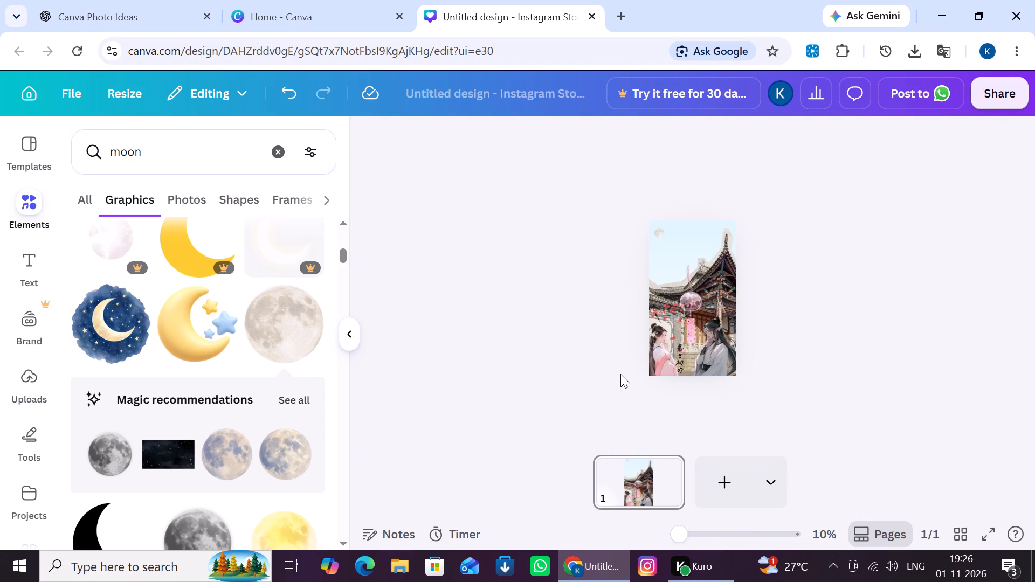
scroll(620, 374, "up", 1)
scroll(684, 535, "up", 1)
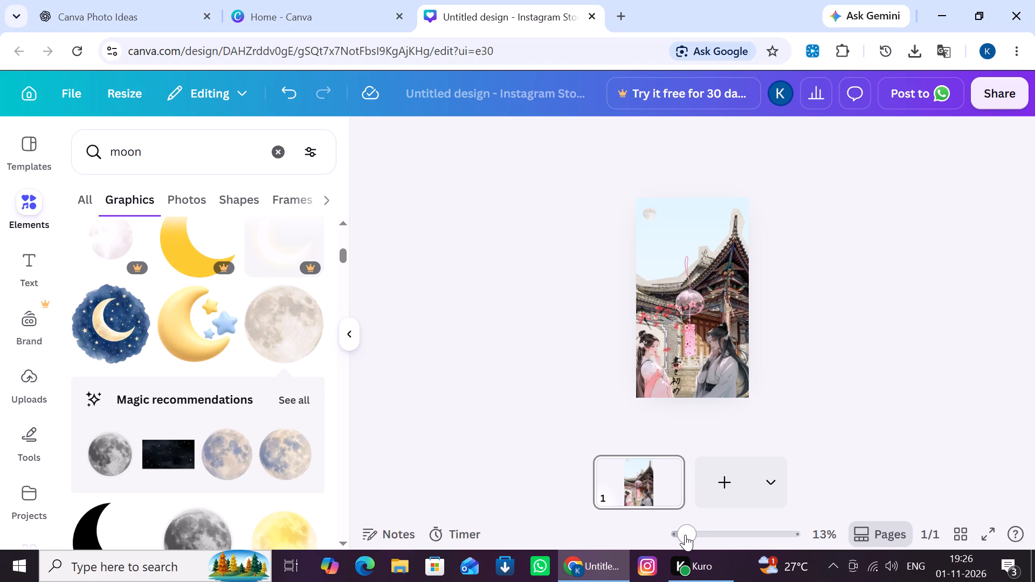
key("Right")
key("Right")
key("Right")
key("Right")
key("Left")
key("Up")
left_click(826, 535)
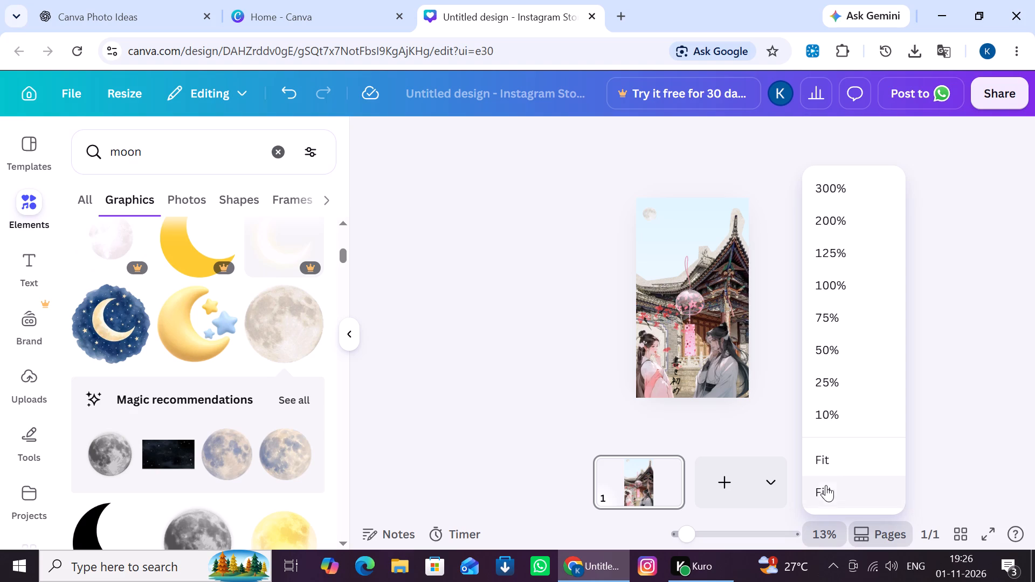
left_click(829, 465)
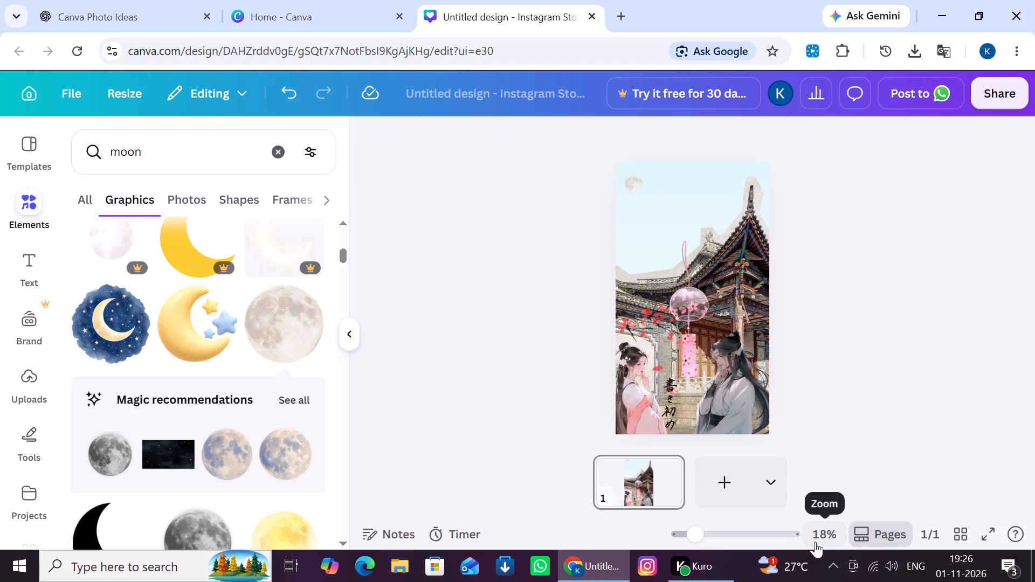
Inspect the page enlarged to fill the view, from the roof and sky down to the bottom edge around the two figures.
left_click(815, 542)
left_click(820, 503)
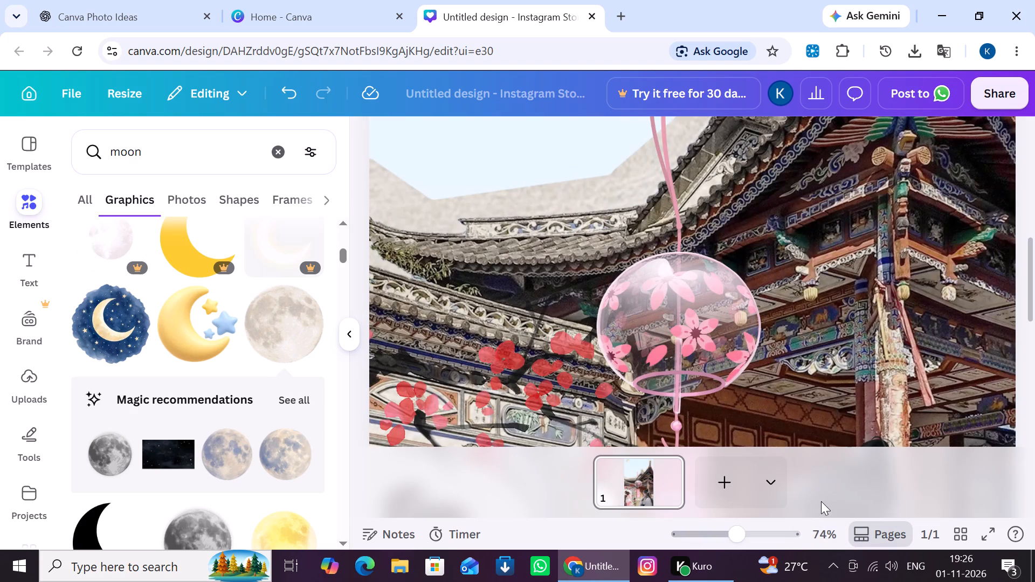
left_click(823, 529)
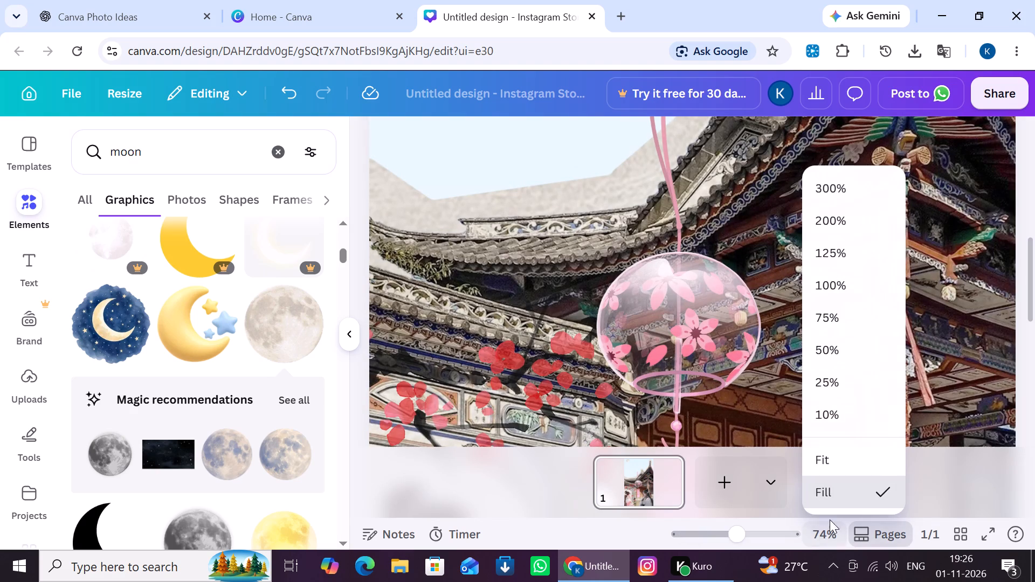
scroll(860, 397, "down", 3)
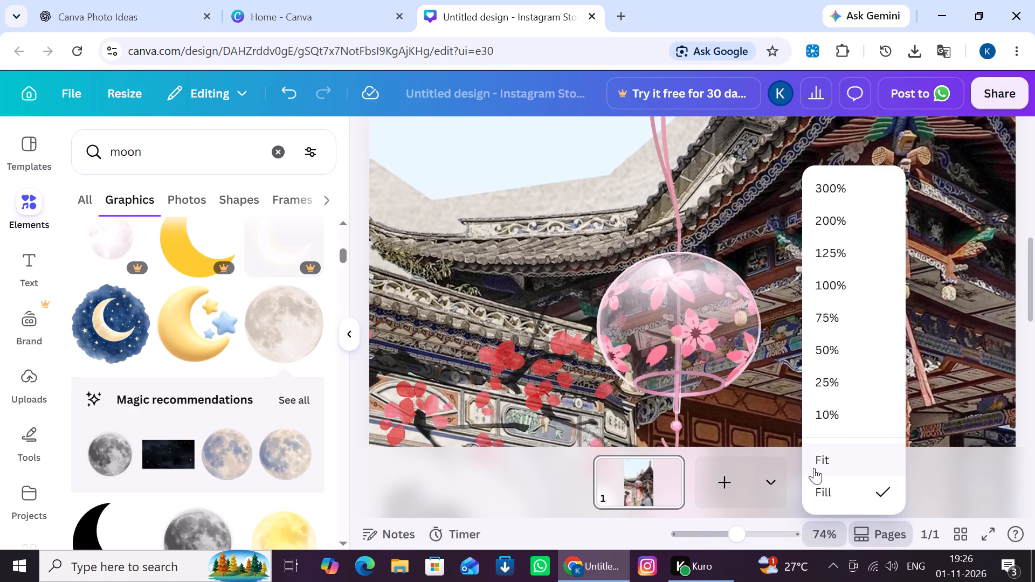
scroll(660, 439, "up", 1)
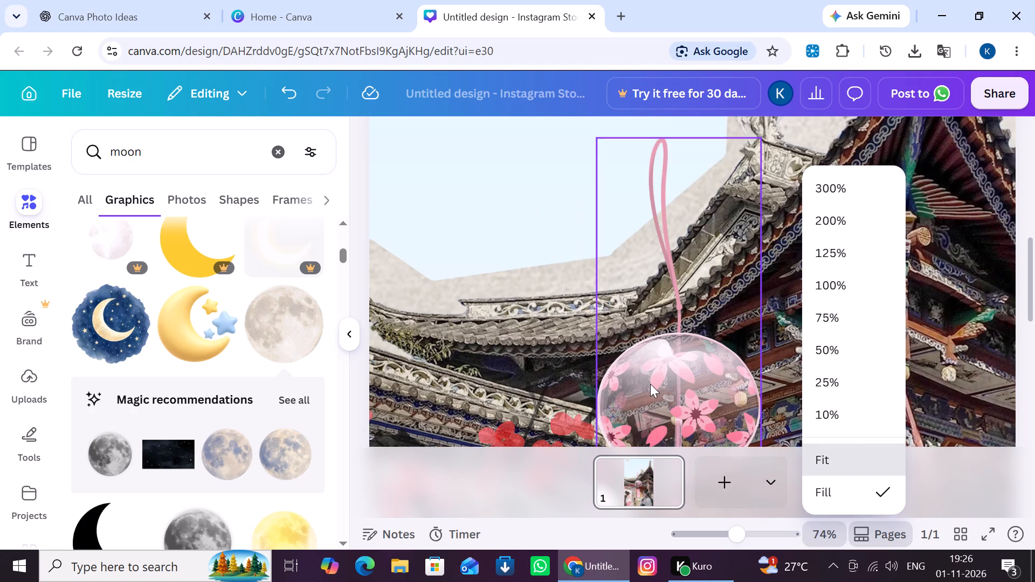
scroll(650, 383, "up", 2)
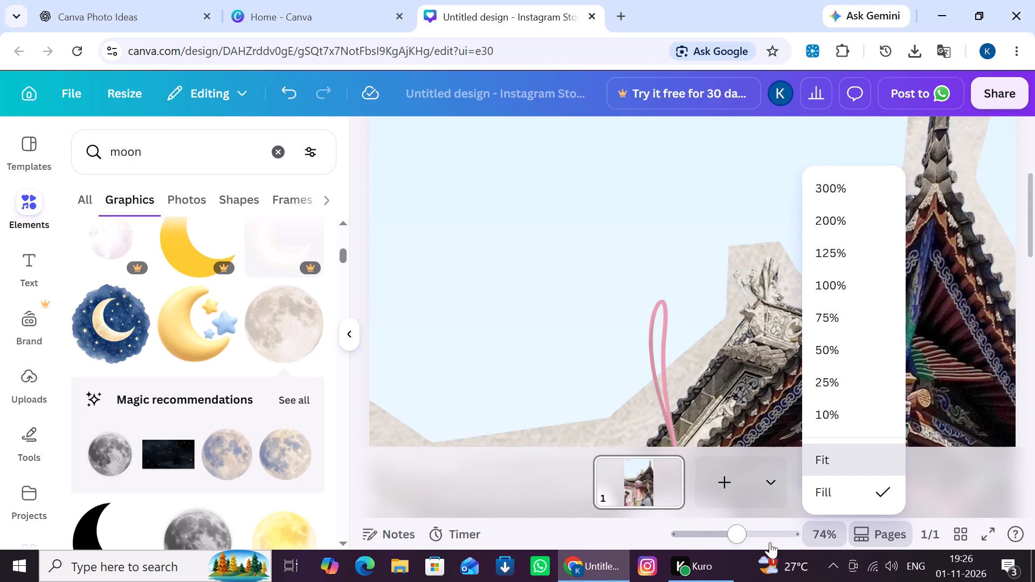
left_click(832, 536)
scroll(579, 483, "down", 3)
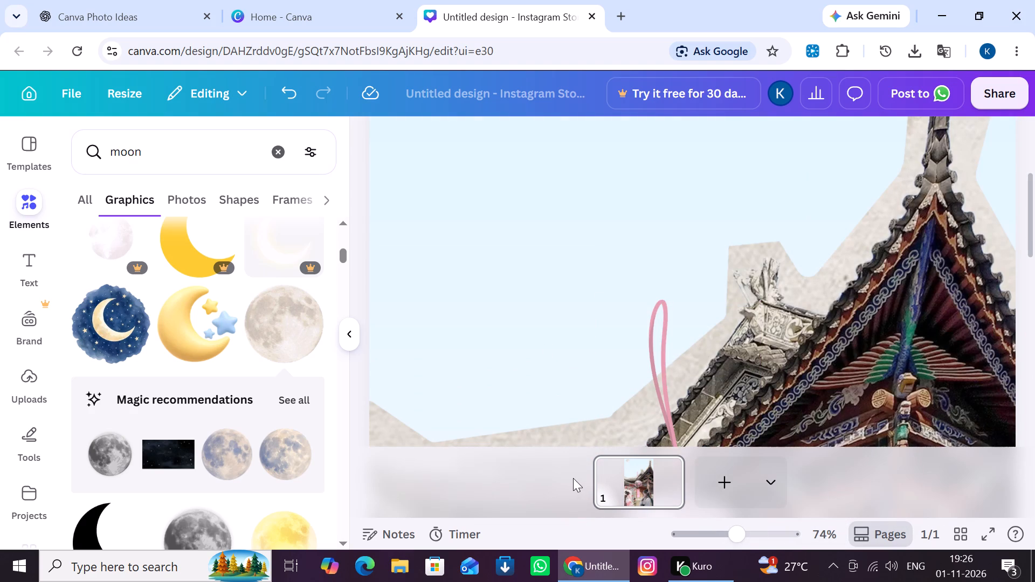
scroll(573, 478, "down", 2)
left_click_drag(1031, 236, 1001, 526)
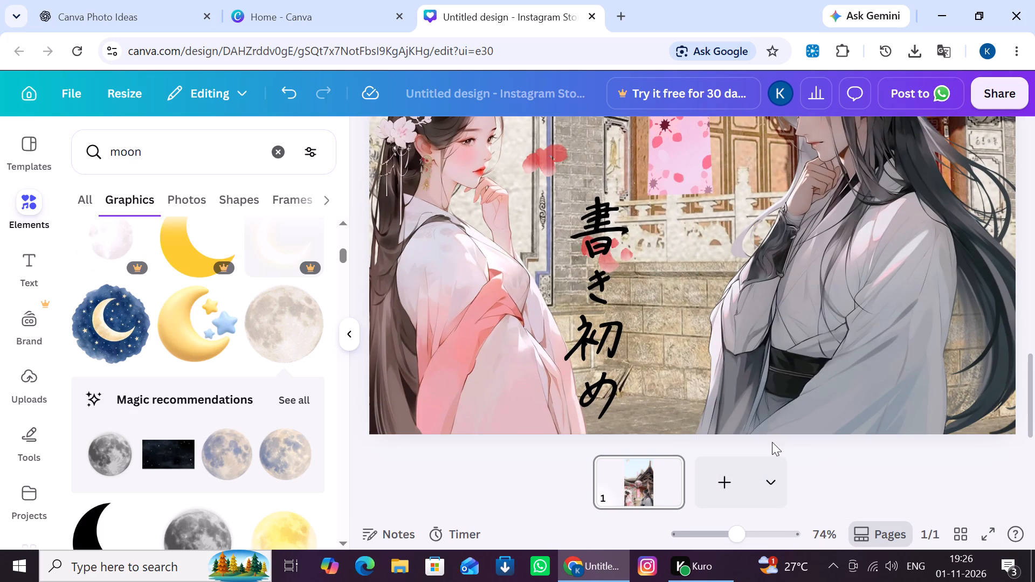
left_click_drag(717, 436, 796, 455)
left_click_drag(1032, 417, 1025, 488)
left_click_drag(451, 443, 545, 465)
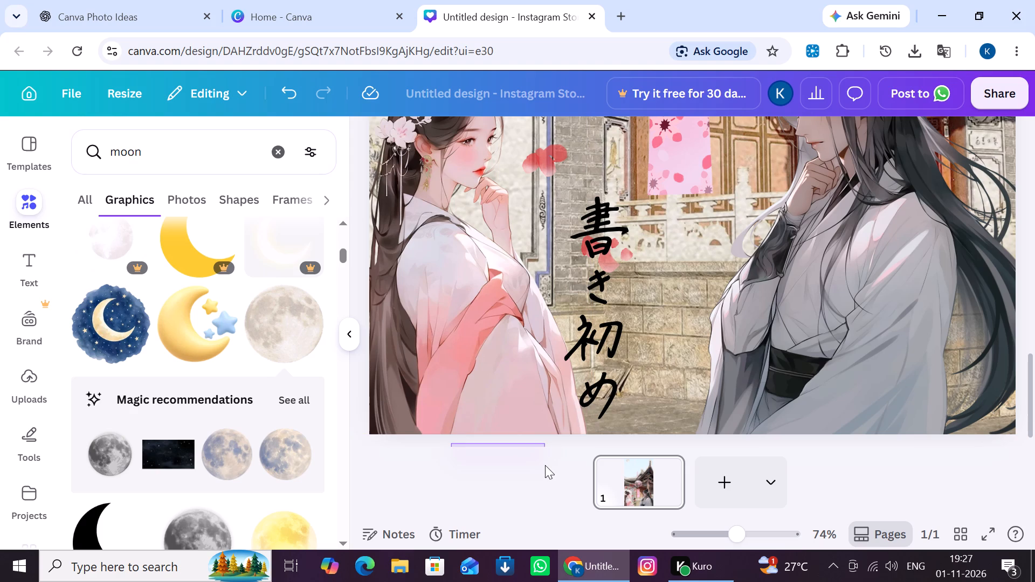
left_click_drag(545, 465, 543, 465)
scroll(426, 451, "down", 2)
left_click(653, 425)
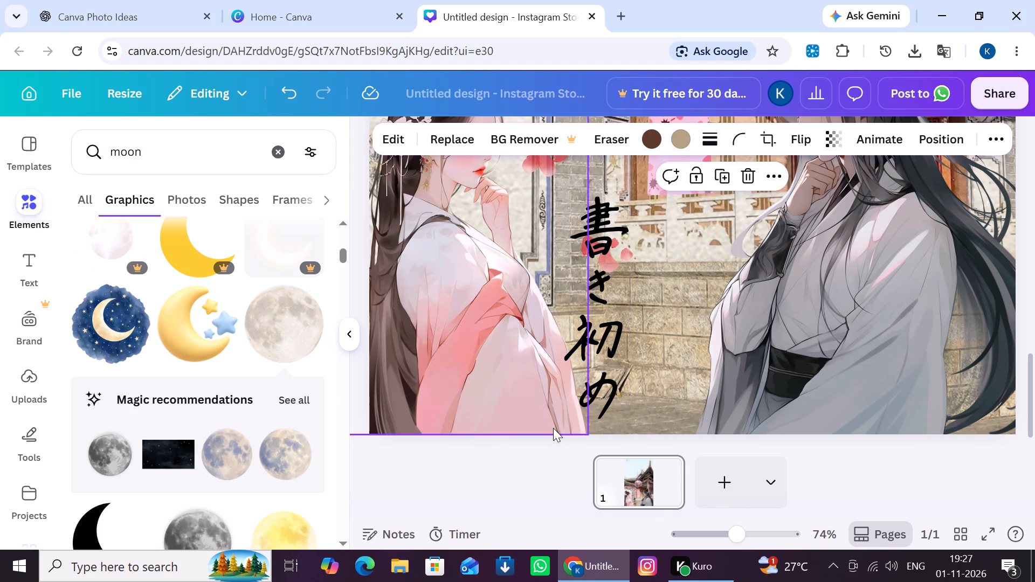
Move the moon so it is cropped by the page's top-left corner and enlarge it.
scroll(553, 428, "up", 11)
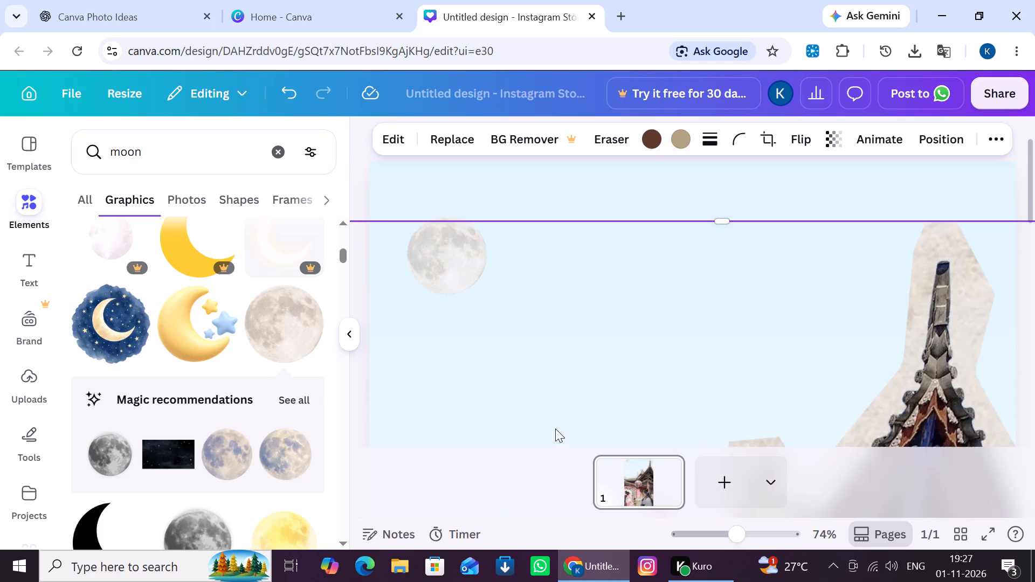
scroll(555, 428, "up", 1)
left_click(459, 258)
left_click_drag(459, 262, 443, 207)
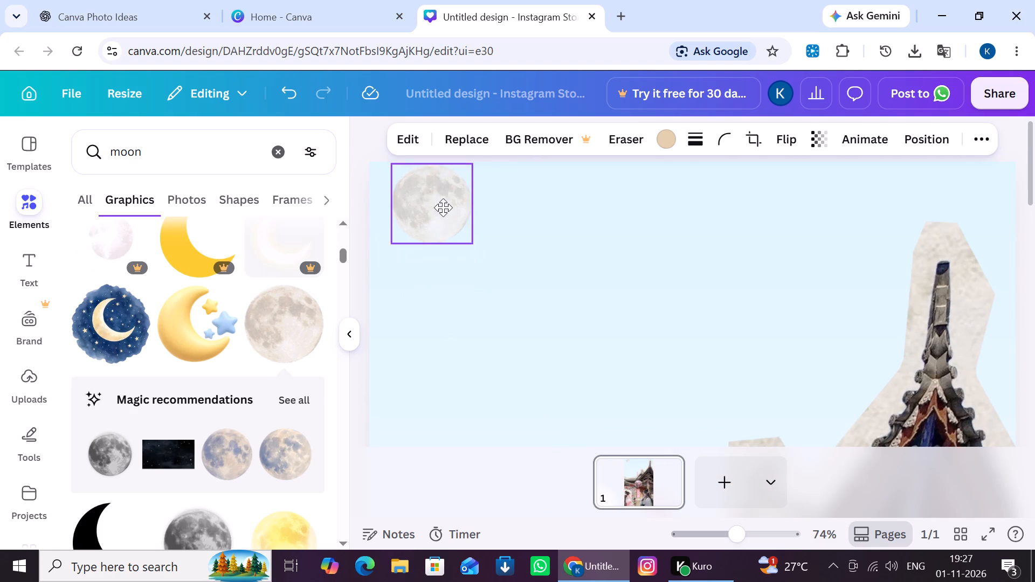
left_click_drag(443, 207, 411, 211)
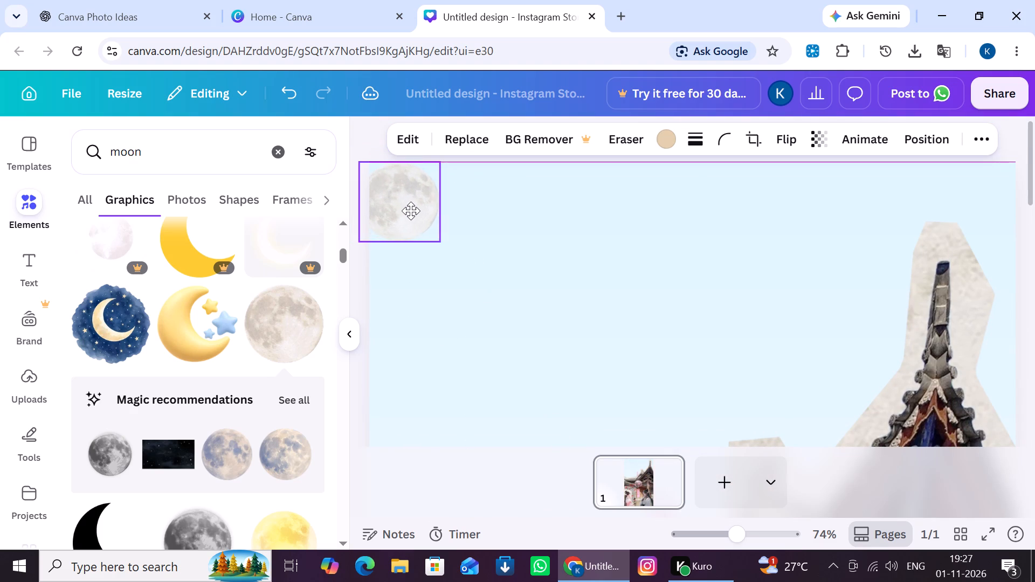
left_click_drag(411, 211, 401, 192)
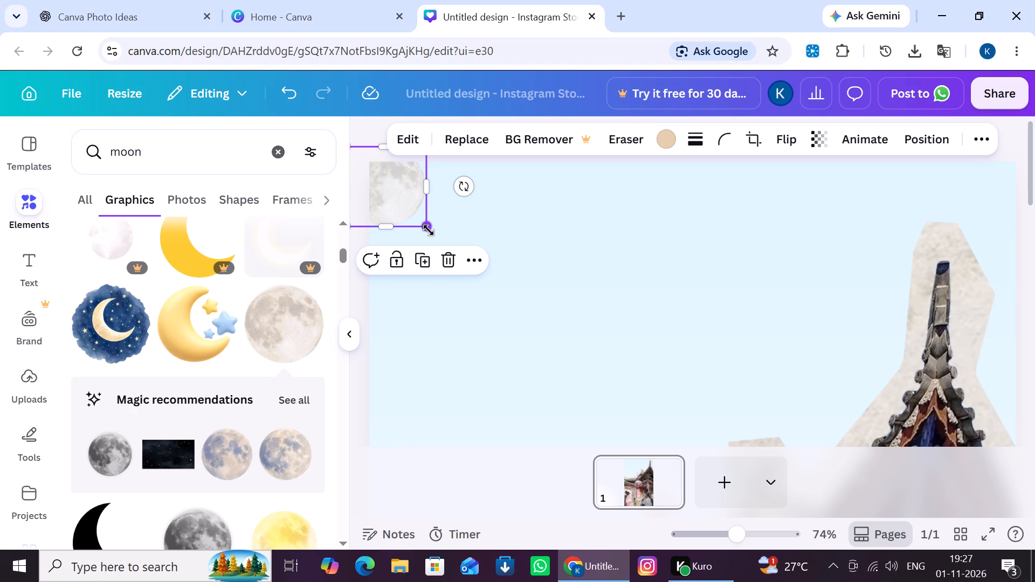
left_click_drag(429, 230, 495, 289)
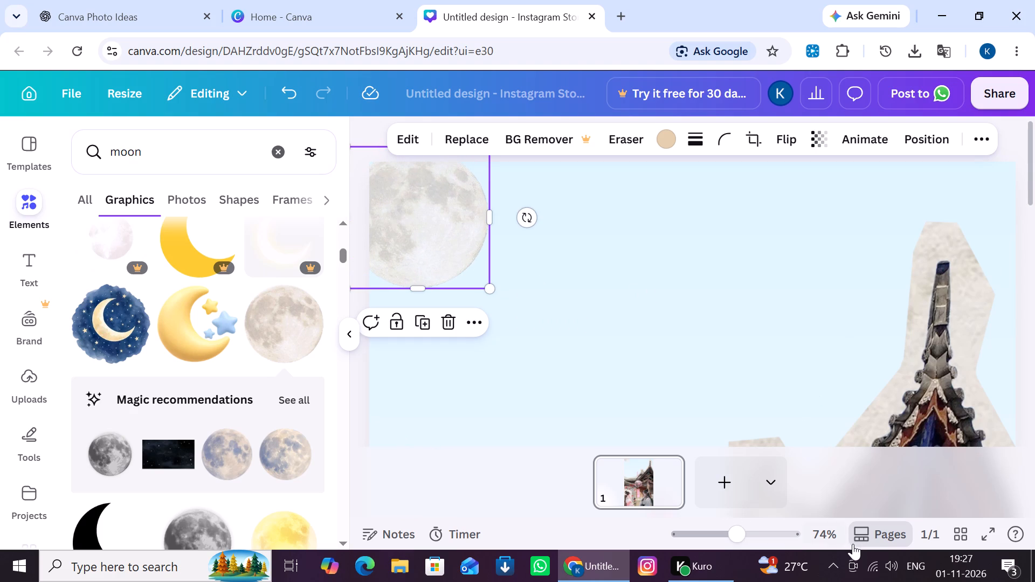
Delete the moon from the page's top-left corner.
left_click(819, 531)
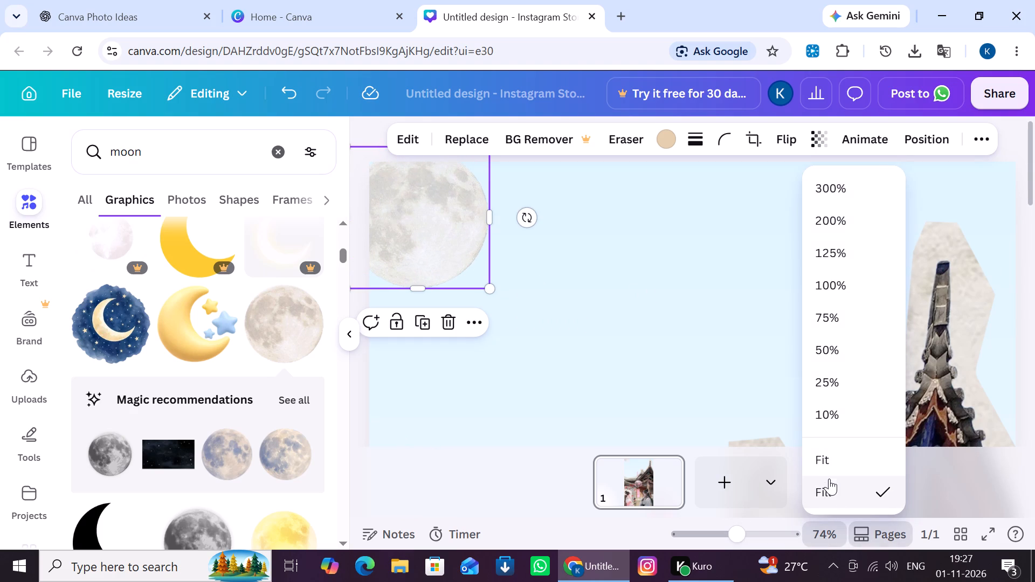
left_click(829, 472)
left_click(543, 365)
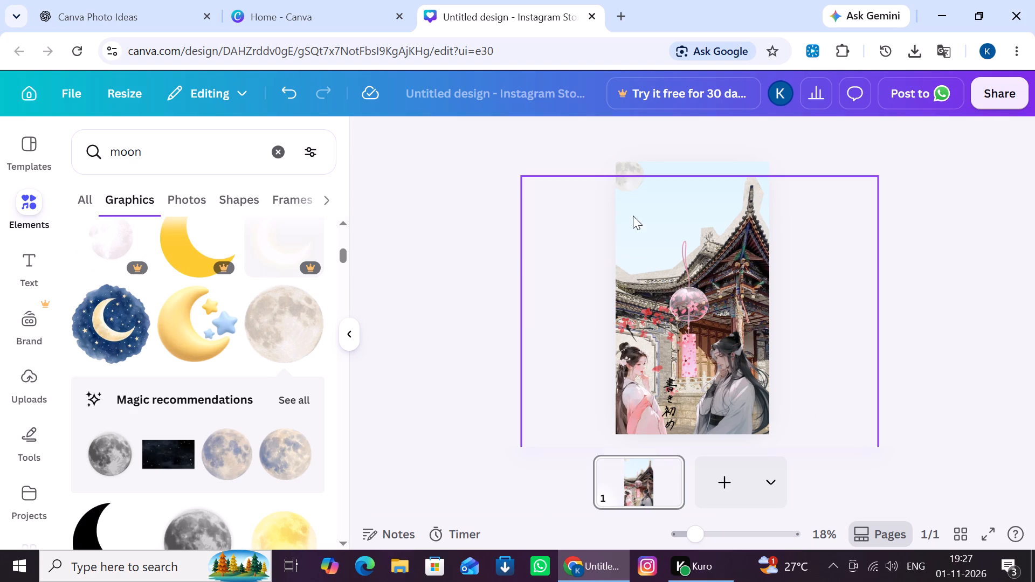
left_click(632, 183)
left_click(658, 231)
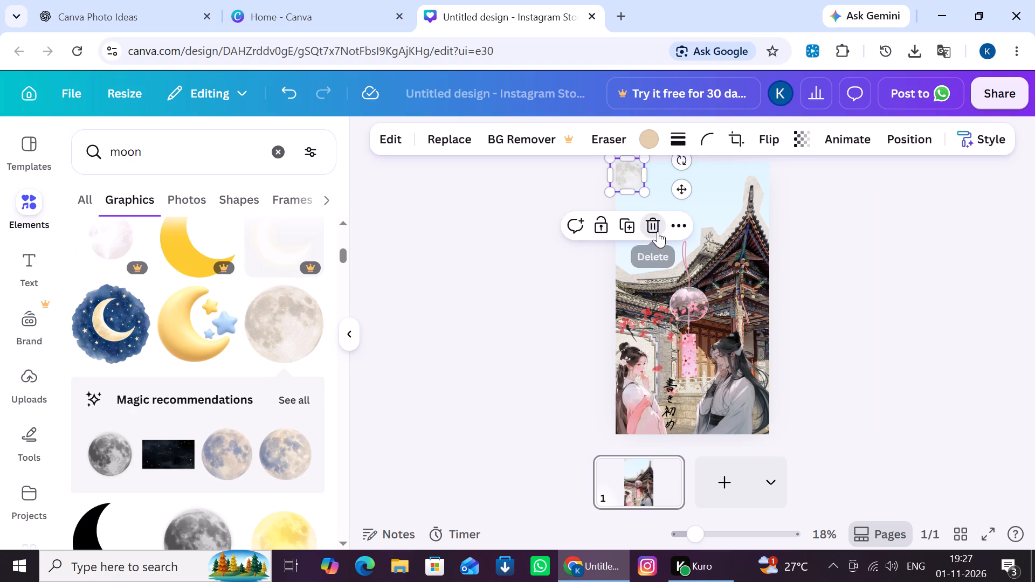
Search the element graphics for "star" and look through the first results.
left_click_drag(171, 162, 103, 167)
key("BackSpace")
key("BackSpace")
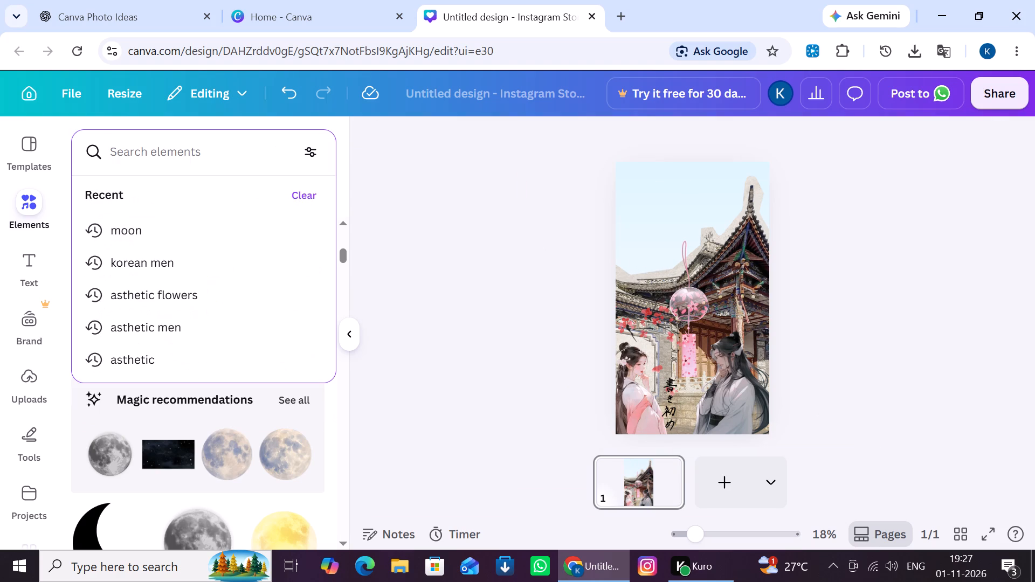
type("st")
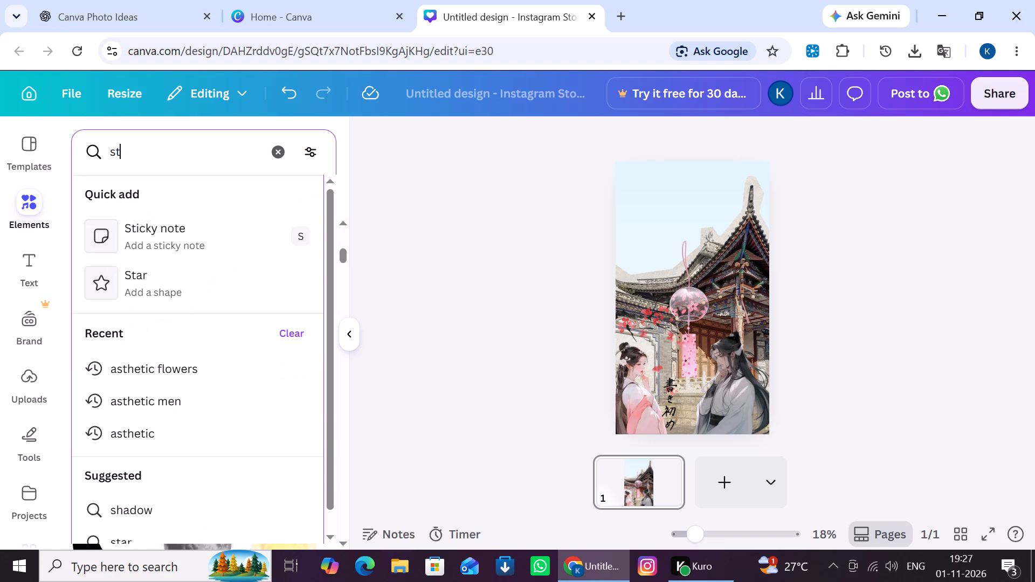
type("ar")
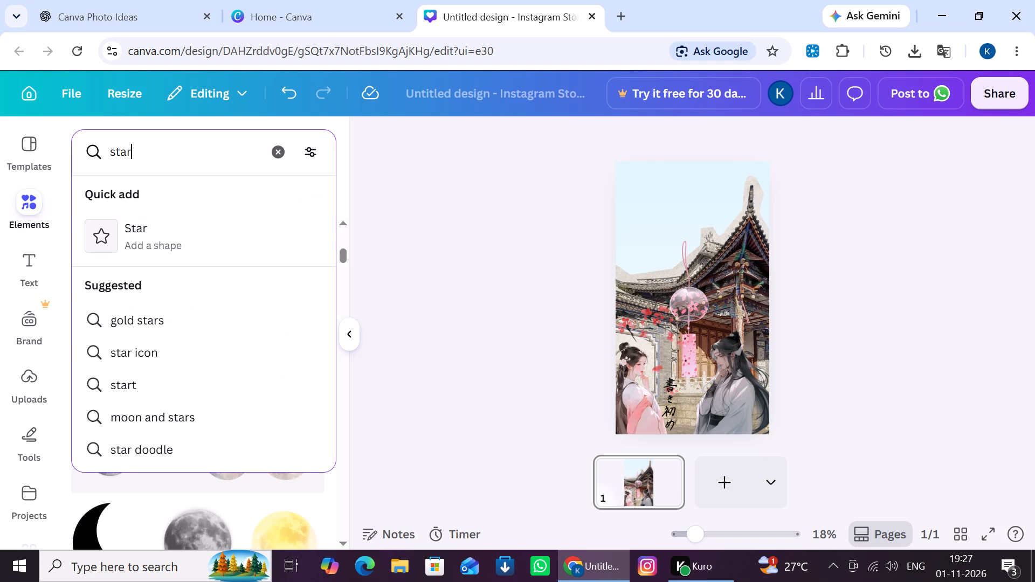
key("Return")
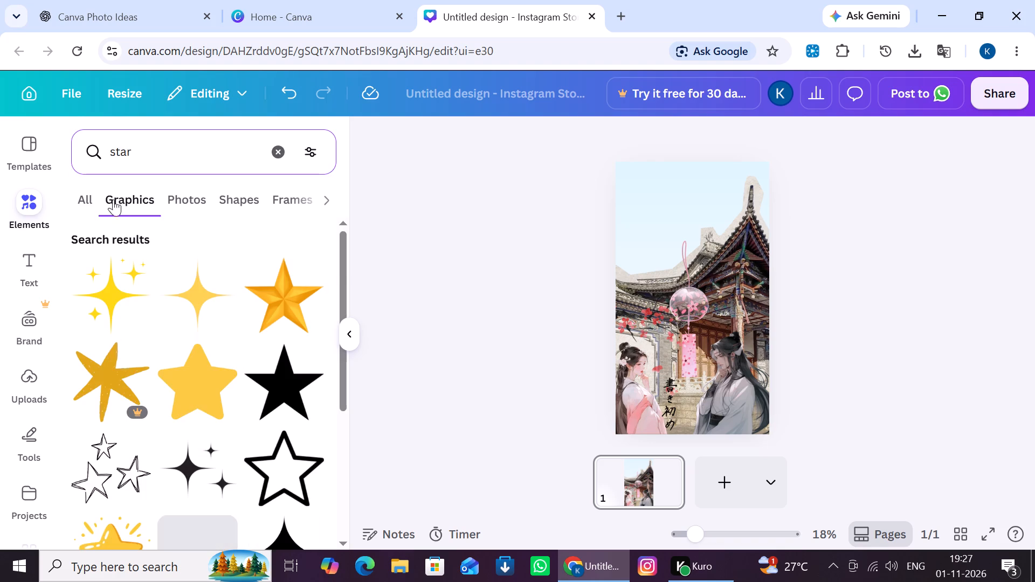
scroll(127, 268, "down", 1)
scroll(160, 327, "down", 1)
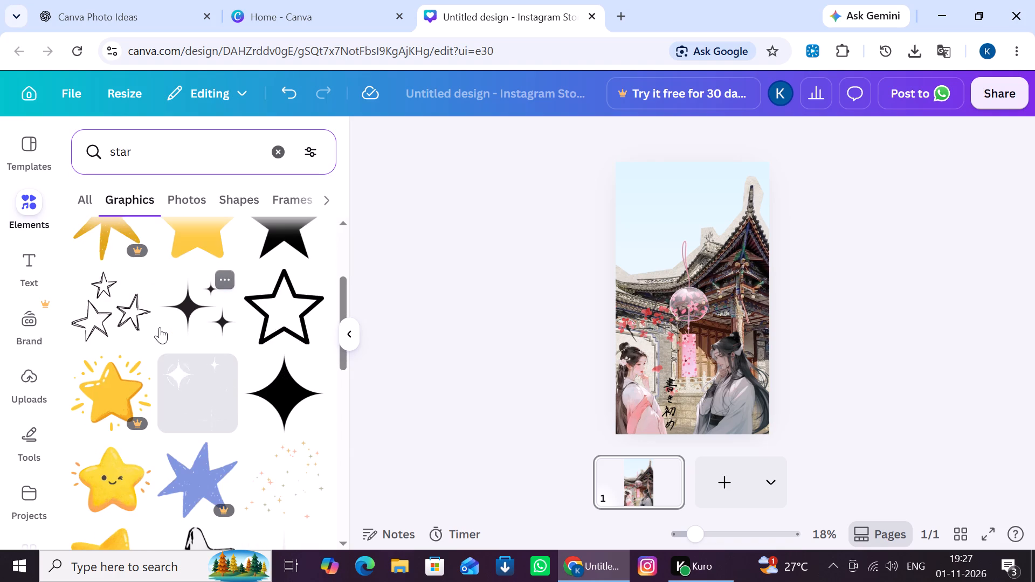
Add the animated white sparkle graphic from the star results and shrink it to a small cluster in the sky beside the roof.
left_click(220, 396)
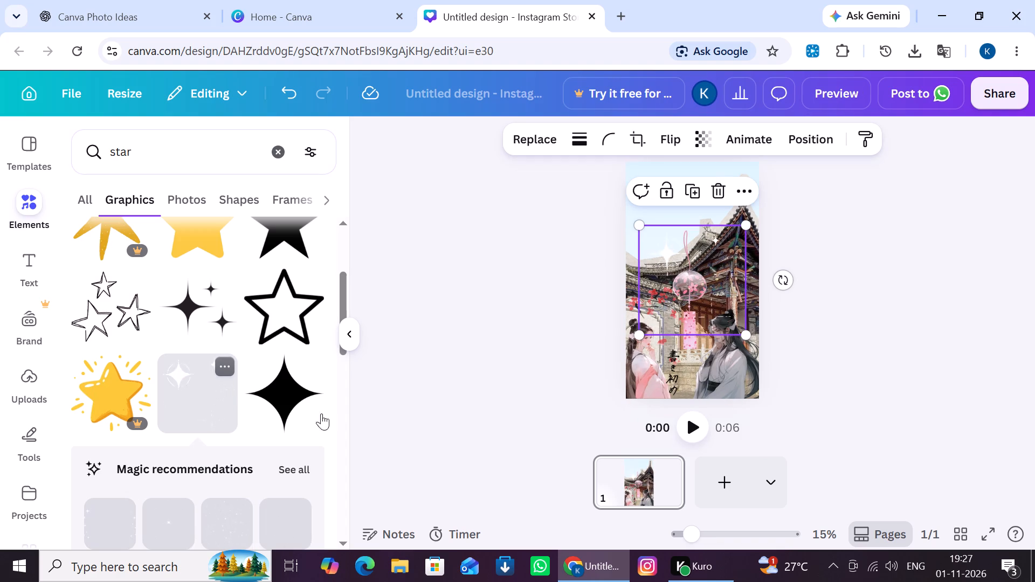
left_click_drag(748, 334, 623, 256)
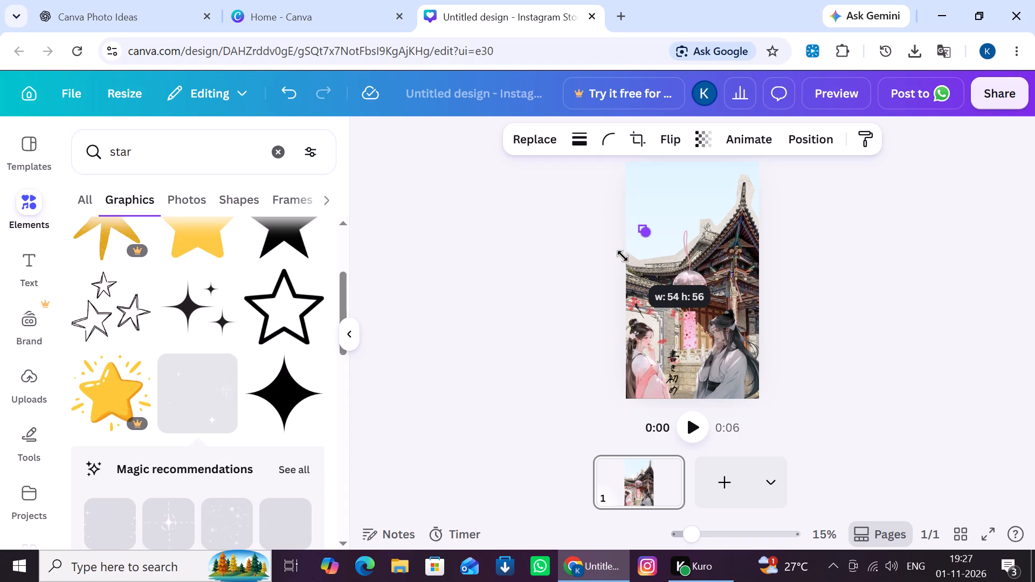
left_click_drag(623, 256, 622, 282)
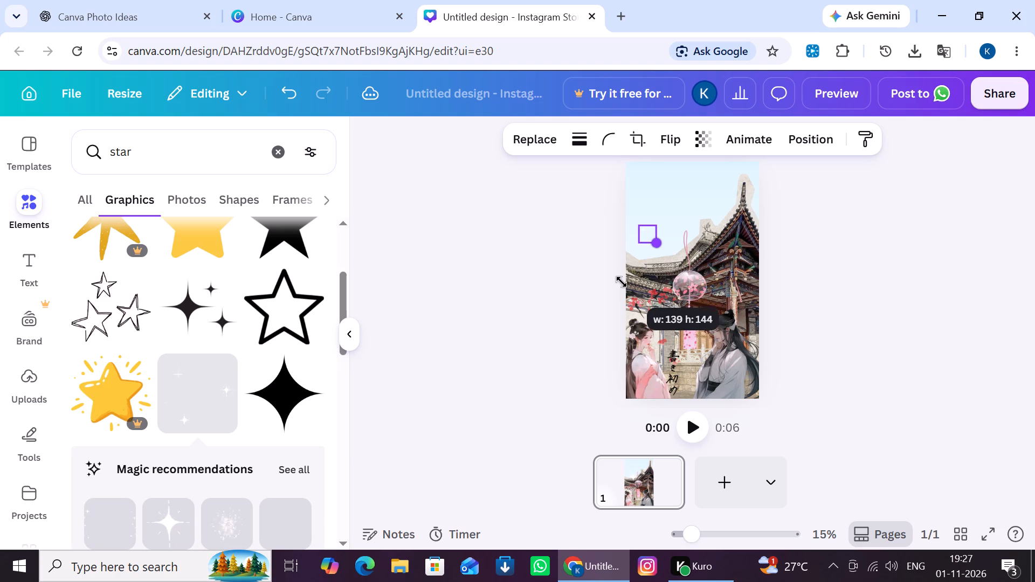
left_click_drag(622, 282, 622, 293)
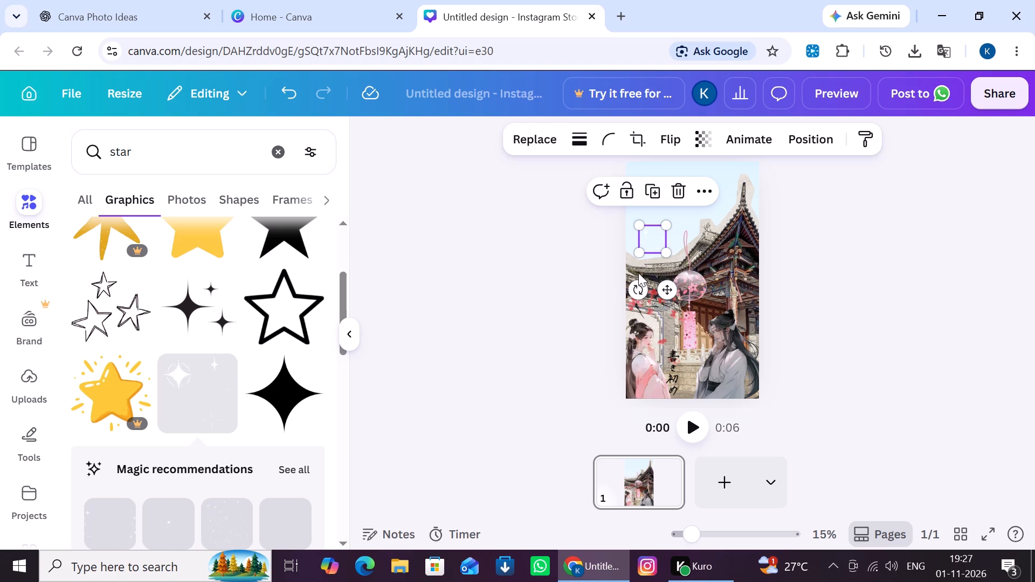
Shift the temple photo slightly to the right on the page and check the whole composition.
scroll(652, 253, "up", 3)
left_click_drag(686, 531, 768, 550)
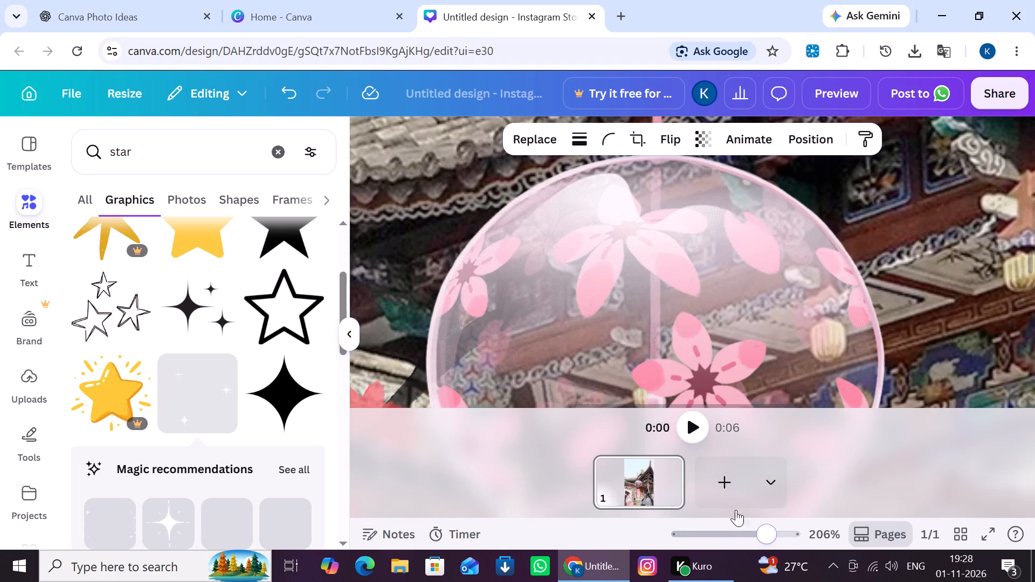
scroll(612, 320, "up", 6)
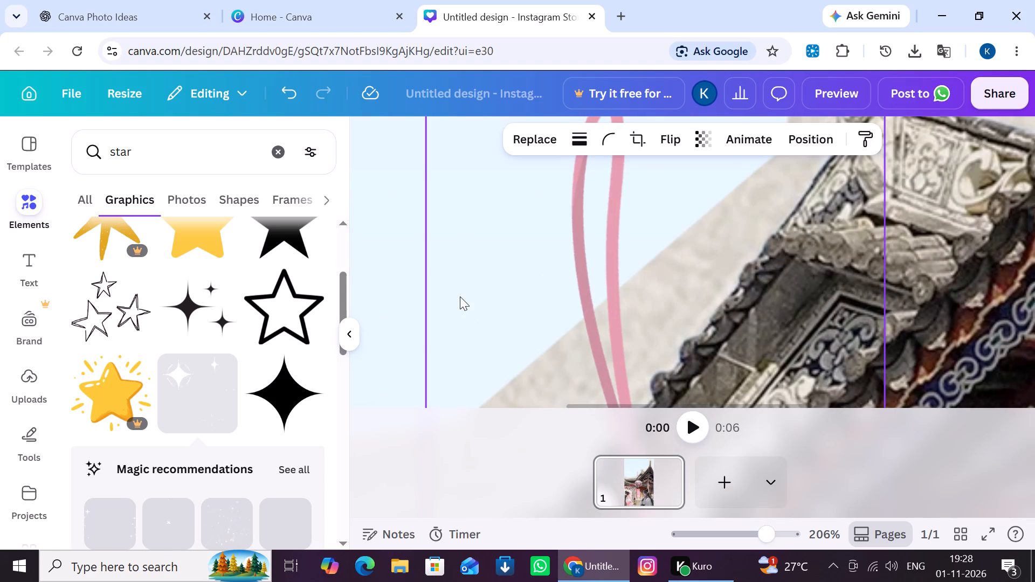
left_click(404, 282)
left_click_drag(404, 282, 491, 287)
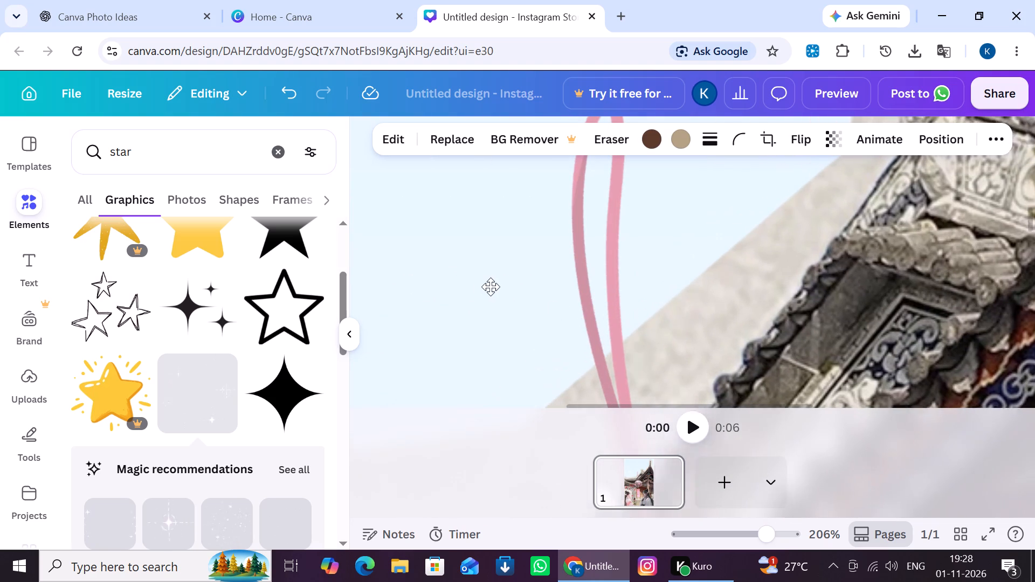
left_click_drag(491, 287, 466, 279)
left_click_drag(755, 545, 755, 544)
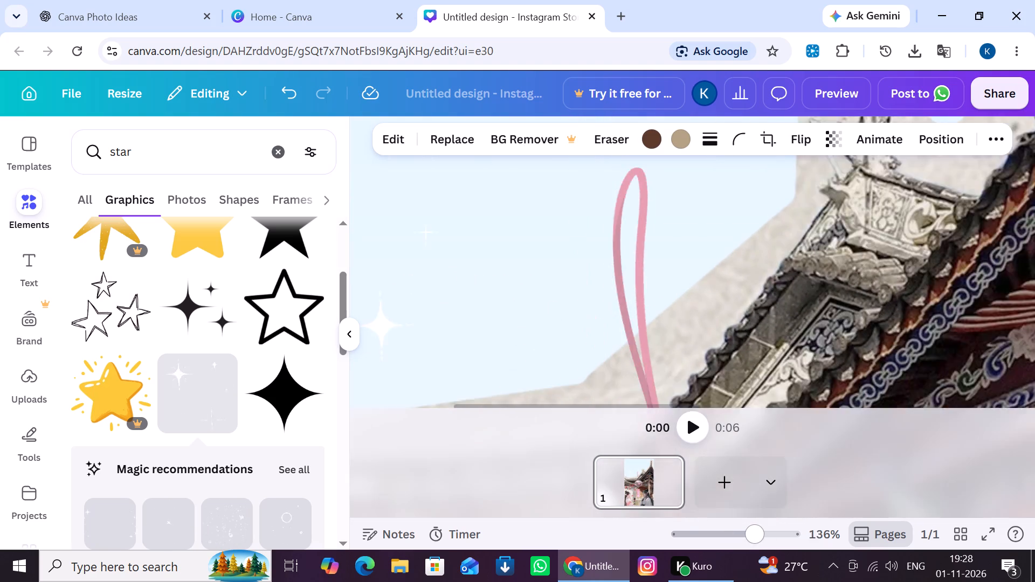
left_click_drag(755, 544, 594, 504)
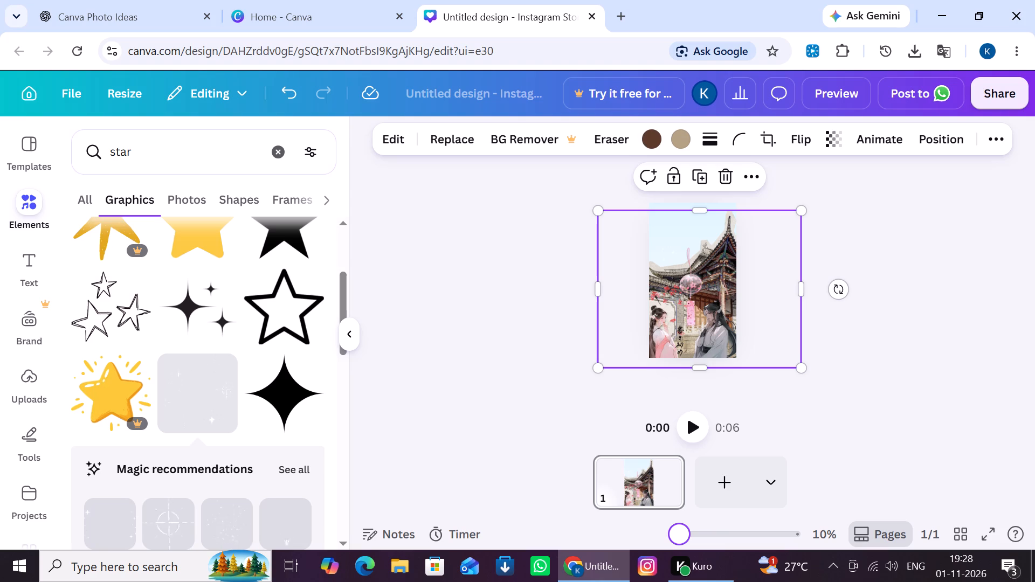
left_click_drag(594, 504, 694, 530)
scroll(624, 383, "down", 5)
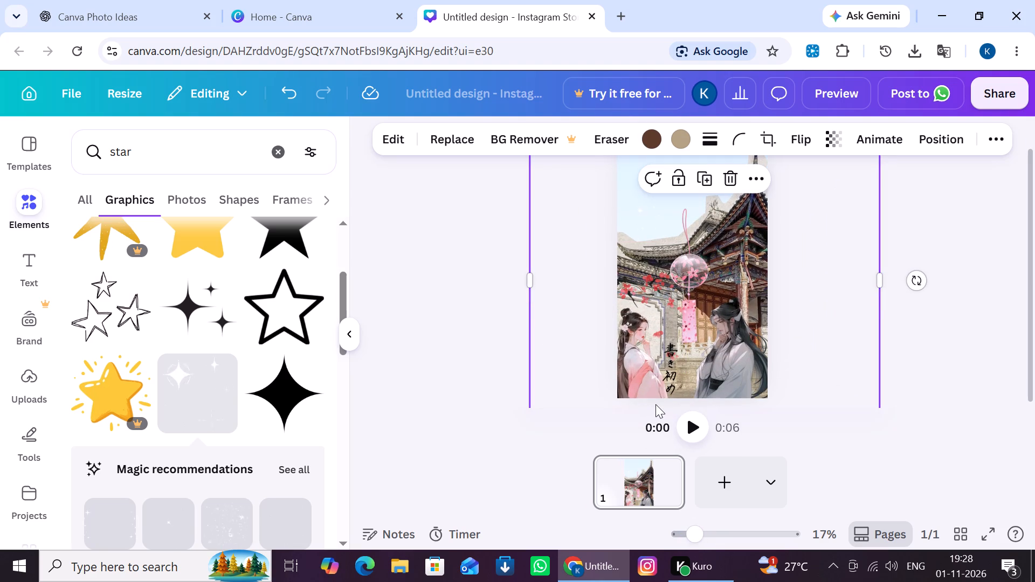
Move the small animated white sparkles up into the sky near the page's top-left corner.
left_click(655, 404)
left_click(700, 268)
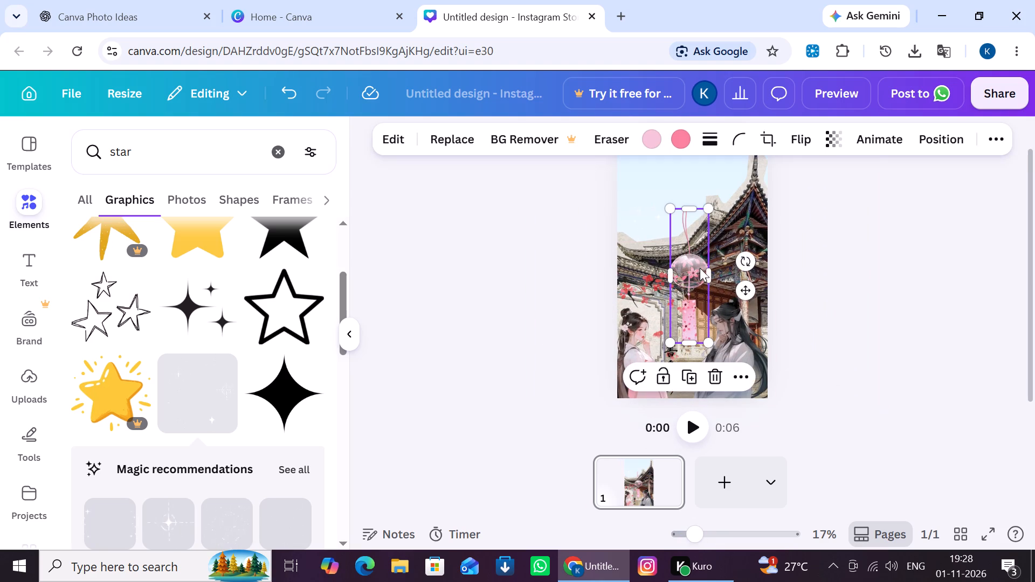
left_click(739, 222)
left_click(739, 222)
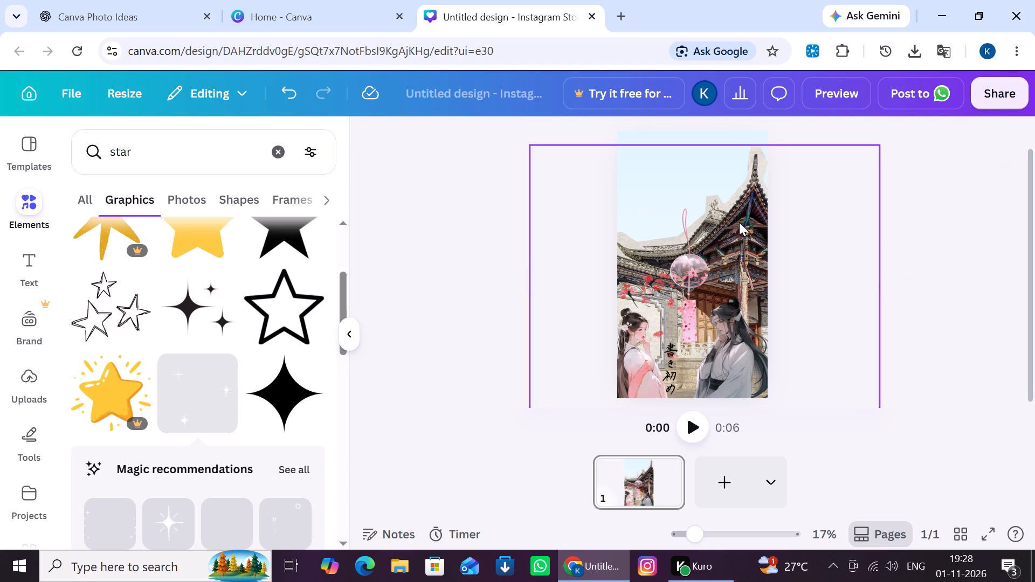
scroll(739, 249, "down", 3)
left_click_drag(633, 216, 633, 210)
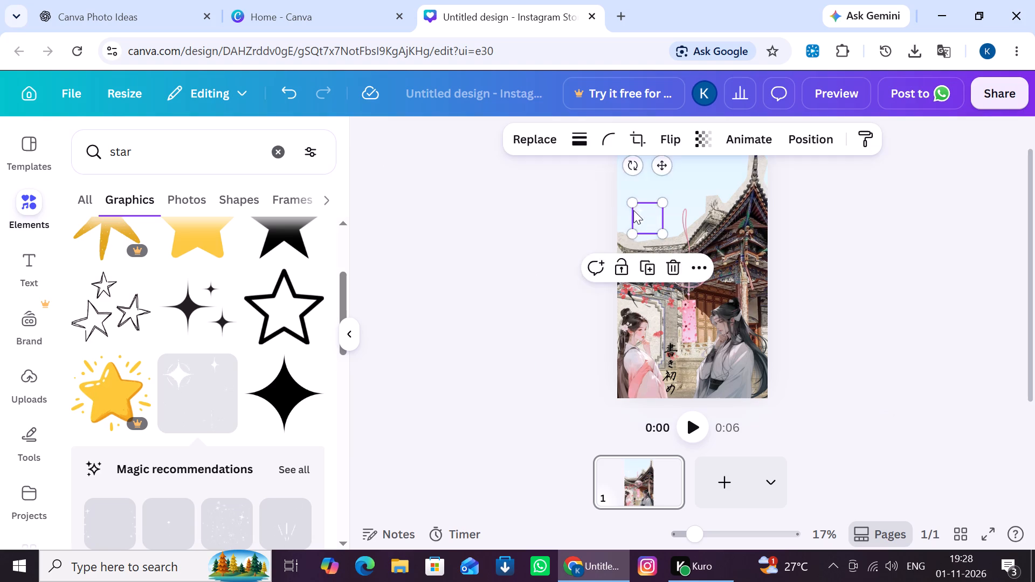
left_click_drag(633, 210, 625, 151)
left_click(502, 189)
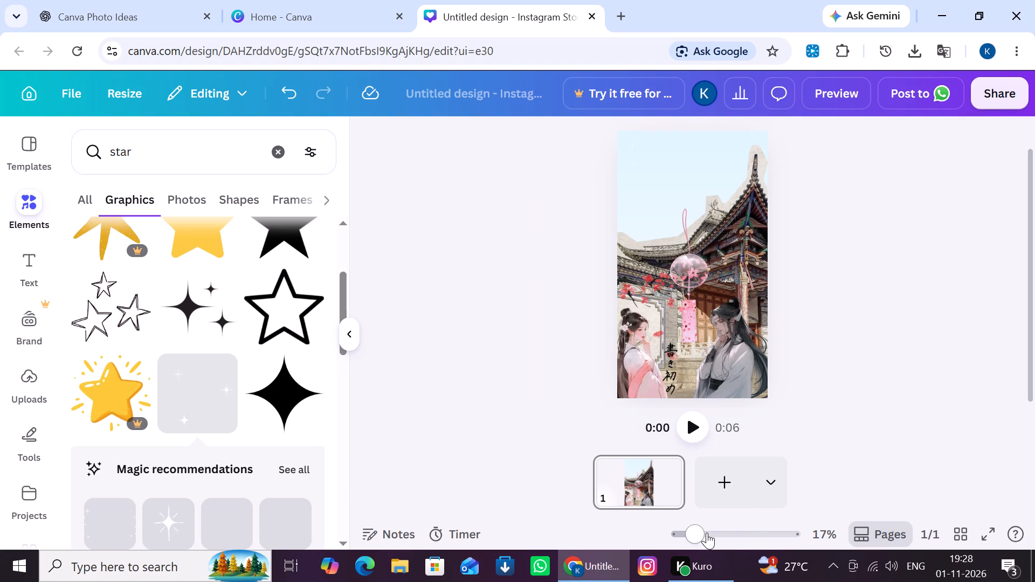
Examine the white sparkles in the sky at several magnifications, finishing with the upper half of the page in view.
left_click_drag(707, 532, 750, 531)
scroll(644, 352, "up", 6)
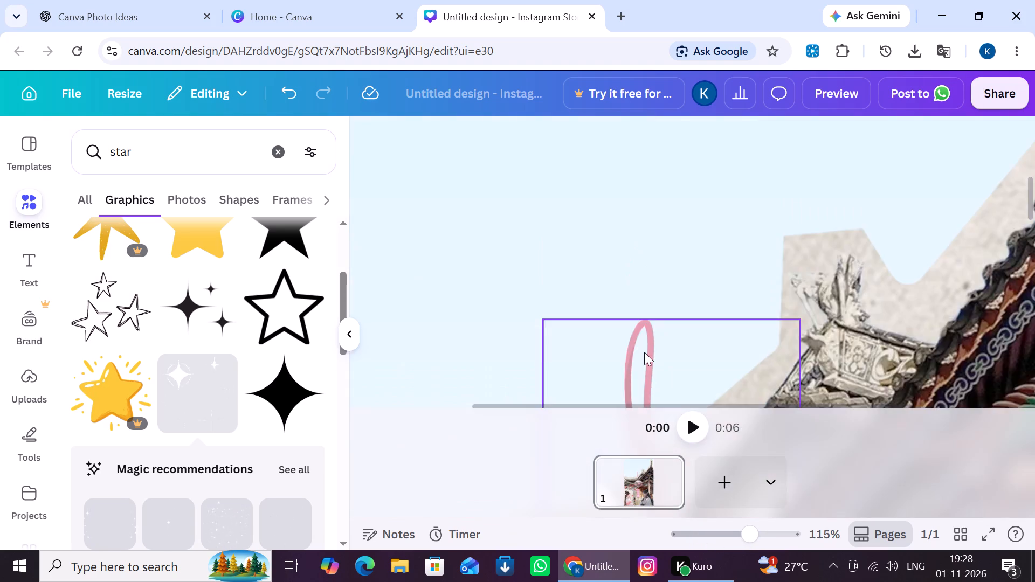
scroll(644, 352, "up", 7)
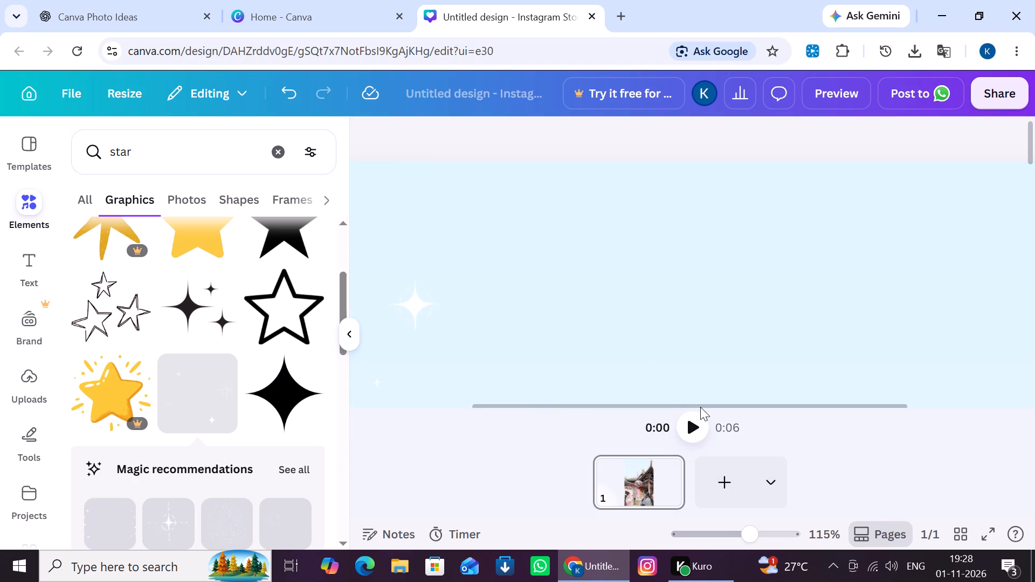
left_click(746, 546)
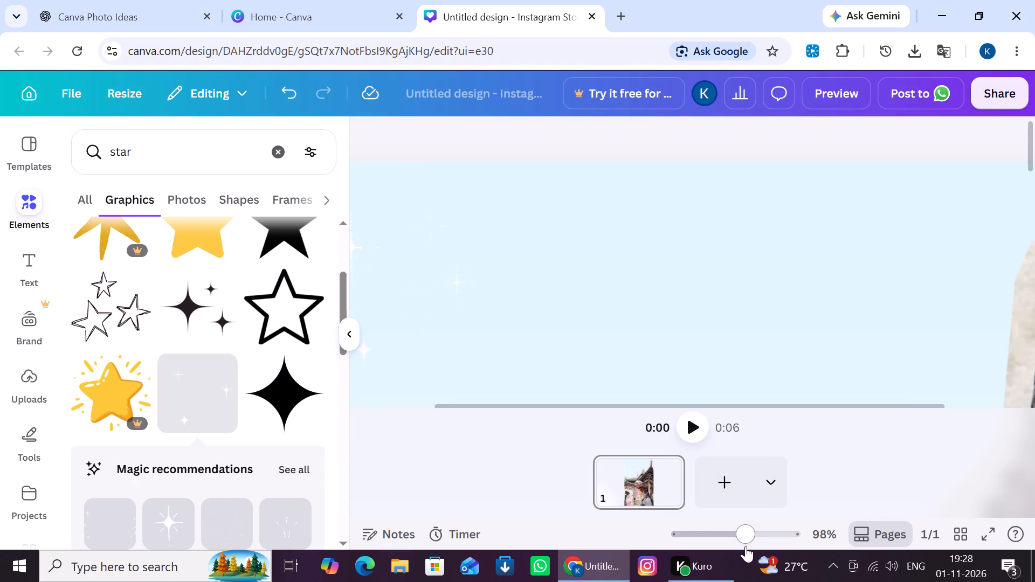
left_click_drag(746, 546, 878, 580)
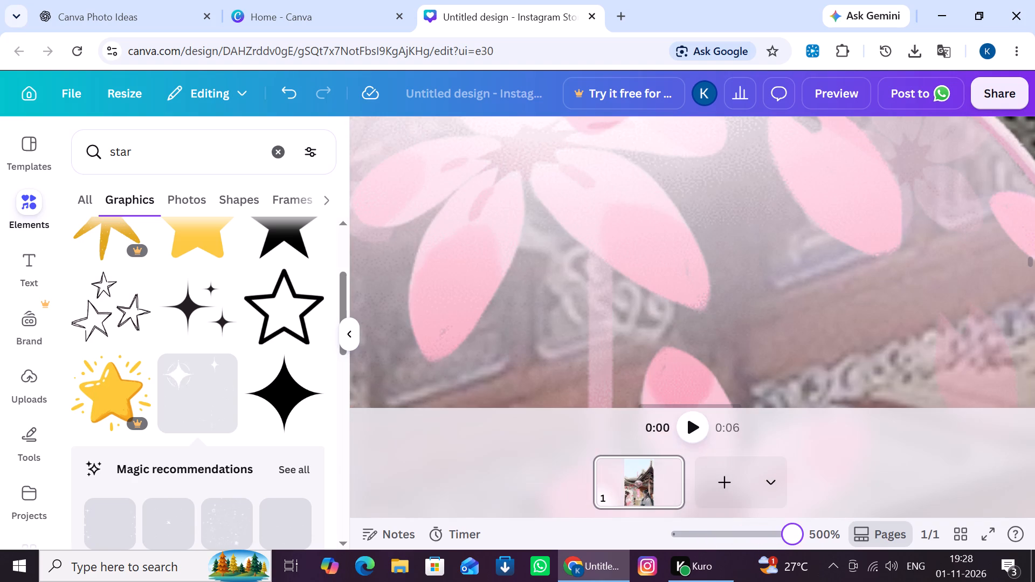
left_click_drag(878, 580, 893, 581)
left_click_drag(730, 405, 729, 405)
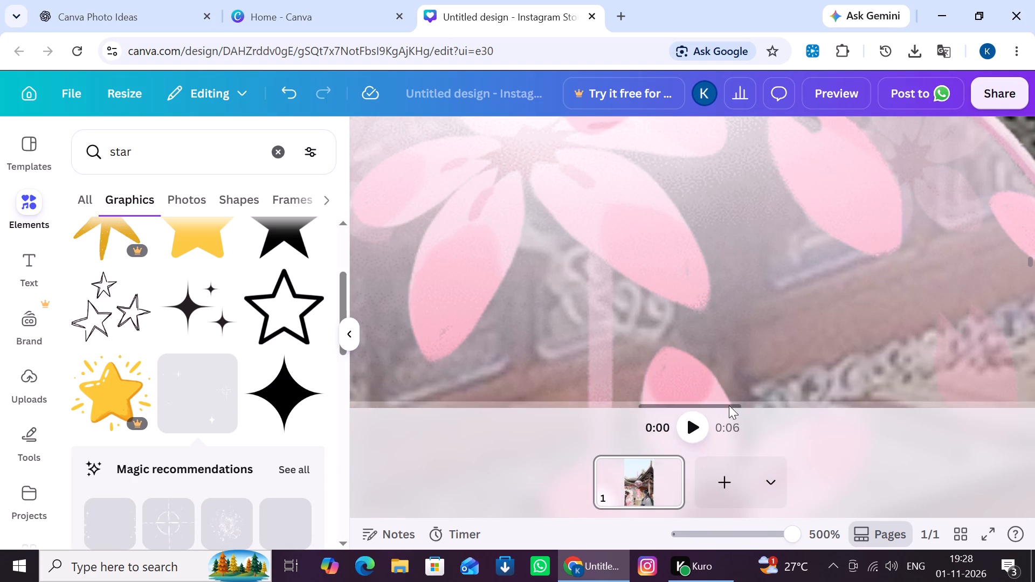
left_click_drag(729, 405, 439, 390)
scroll(491, 343, "up", 2)
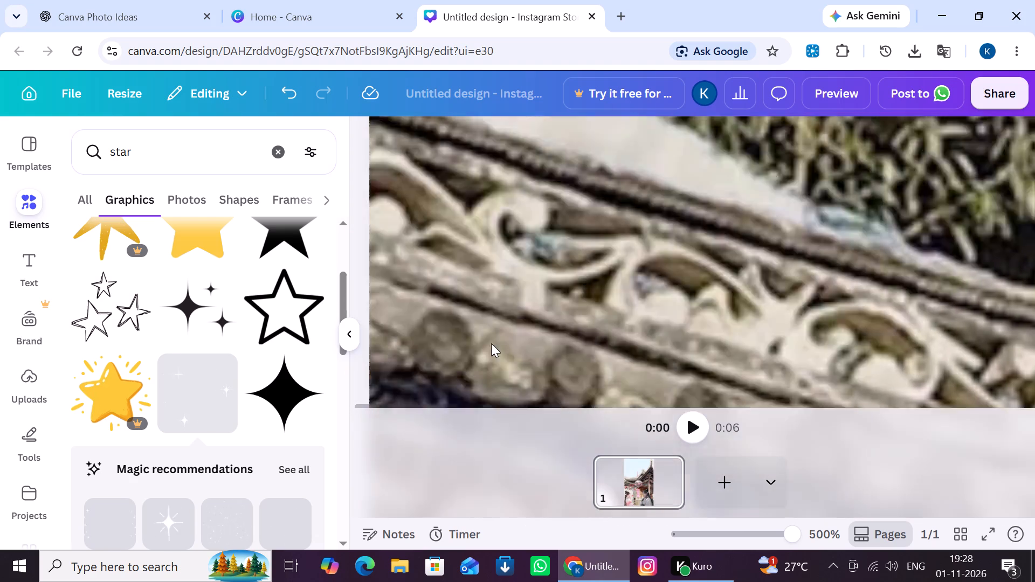
scroll(491, 343, "up", 13)
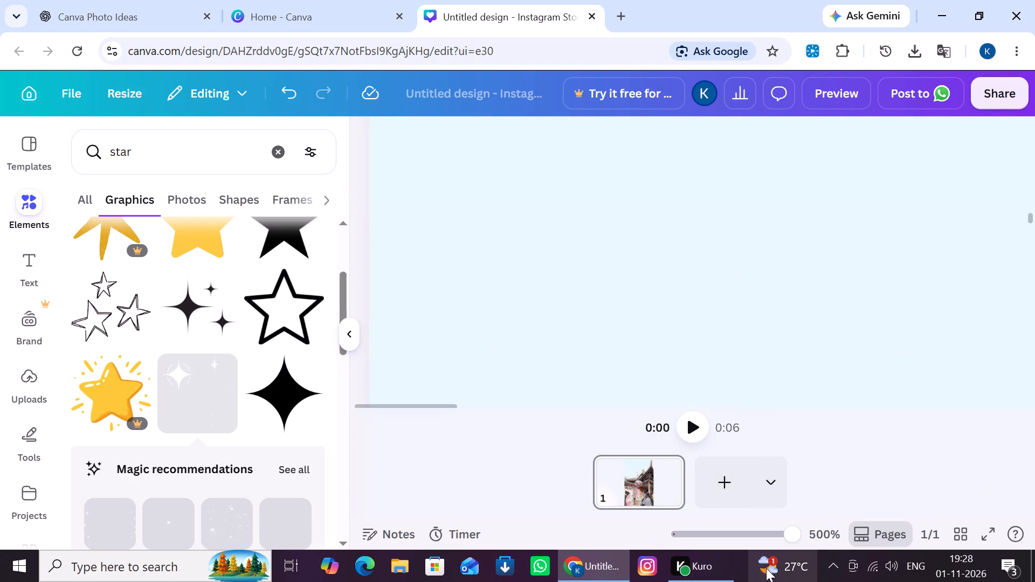
left_click_drag(797, 533, 729, 533)
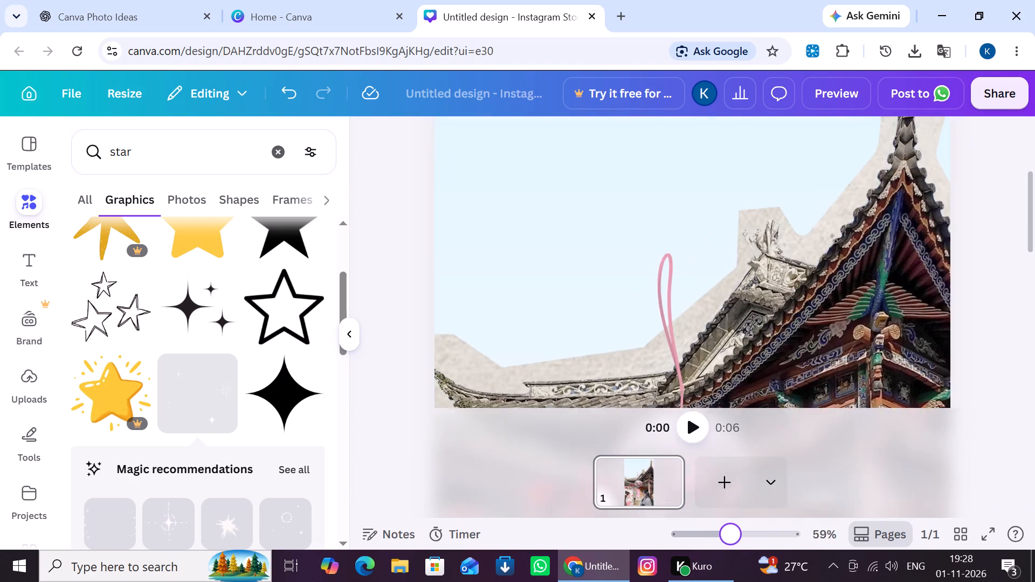
left_click_drag(729, 533, 710, 529)
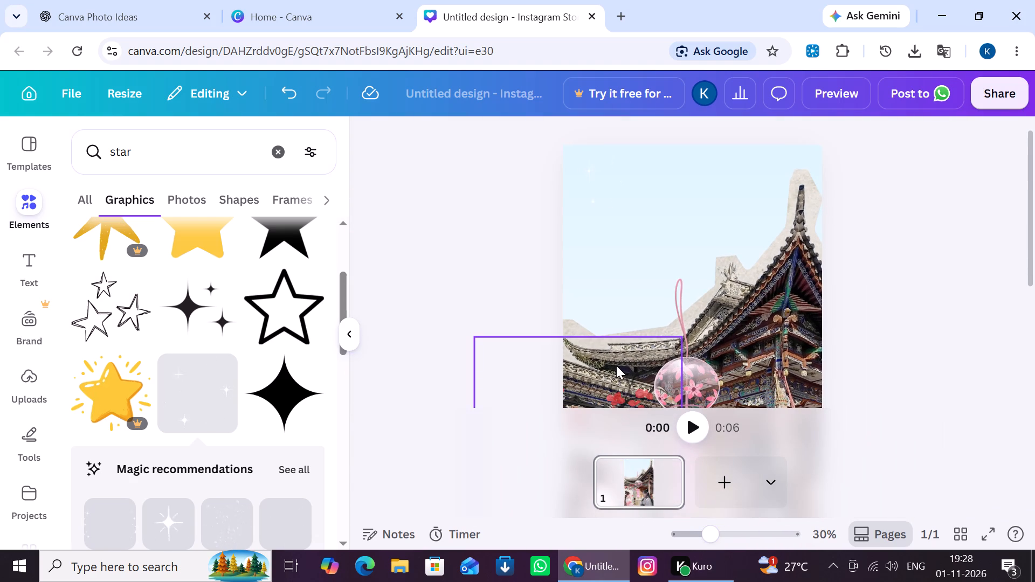
Play the page's animation to preview the sparkles, finishing with the whole page in view.
left_click(696, 430)
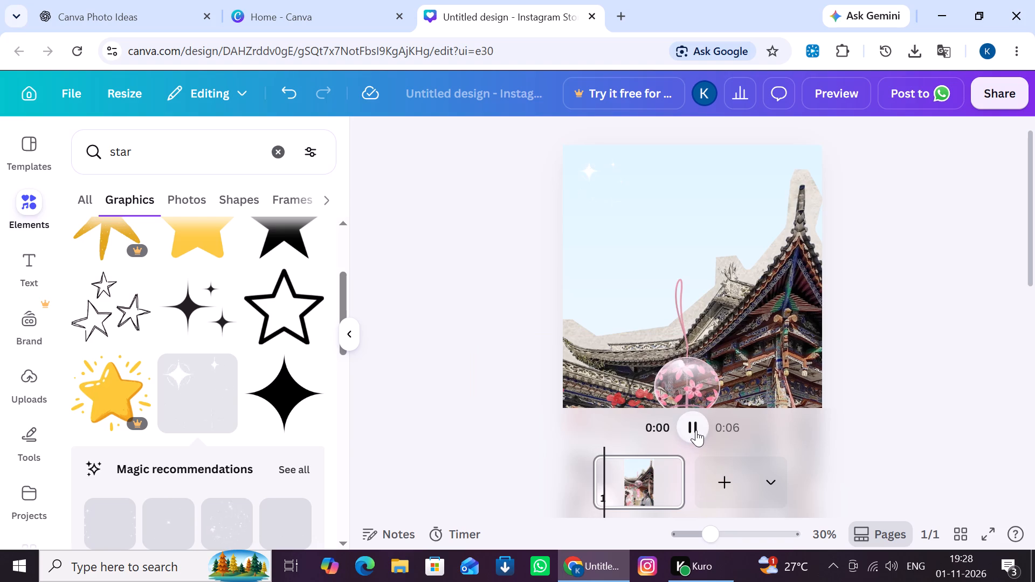
left_click(696, 430)
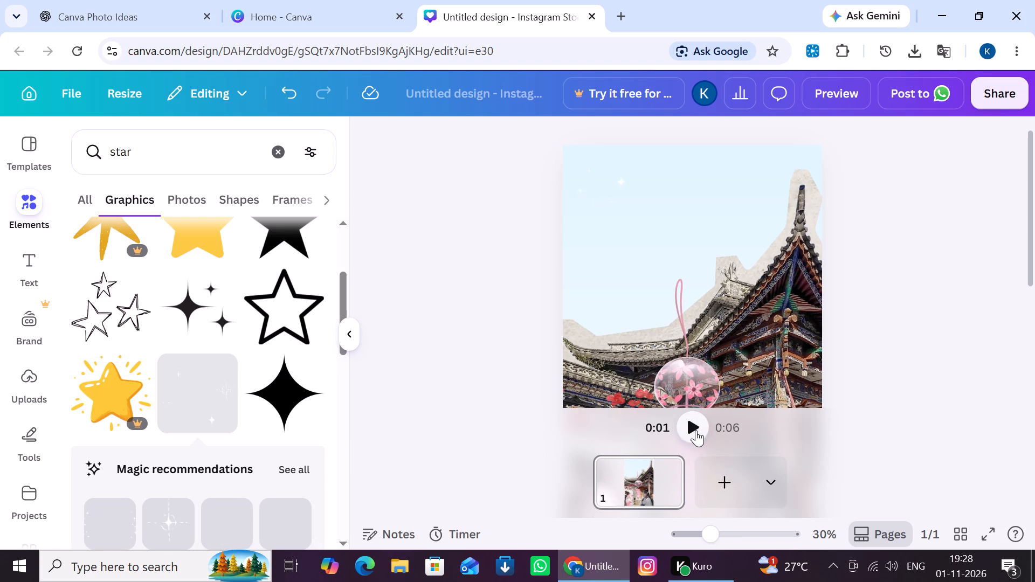
left_click(696, 430)
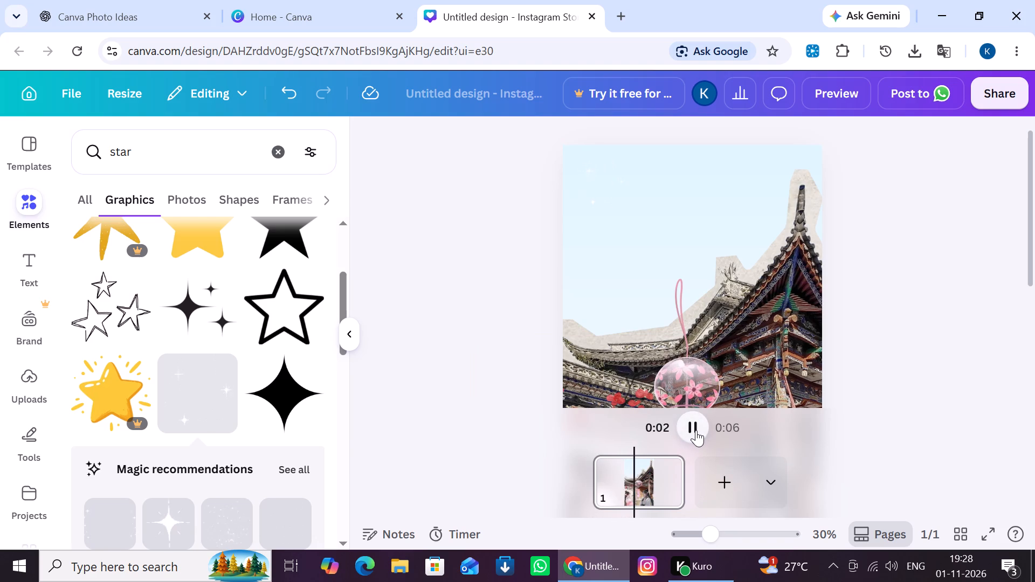
scroll(696, 430, "down", 2)
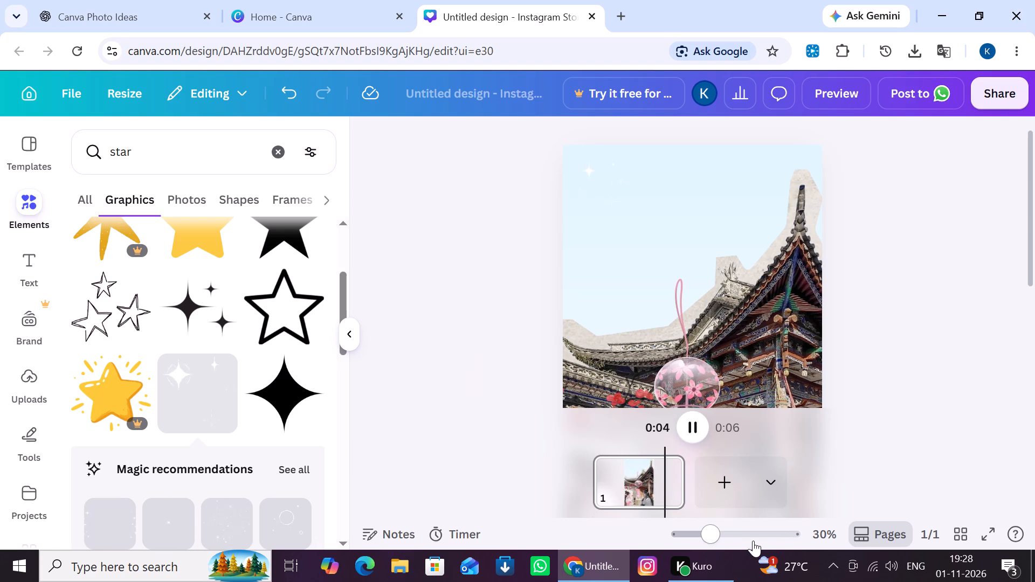
left_click_drag(721, 530, 684, 532)
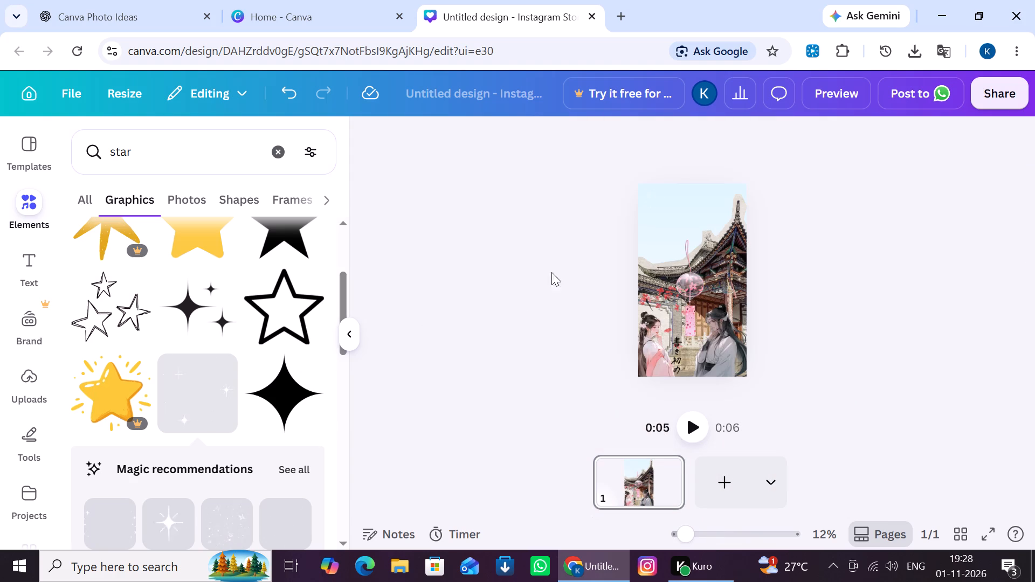
Delete the animated white sparkles from the sky.
left_click(665, 210)
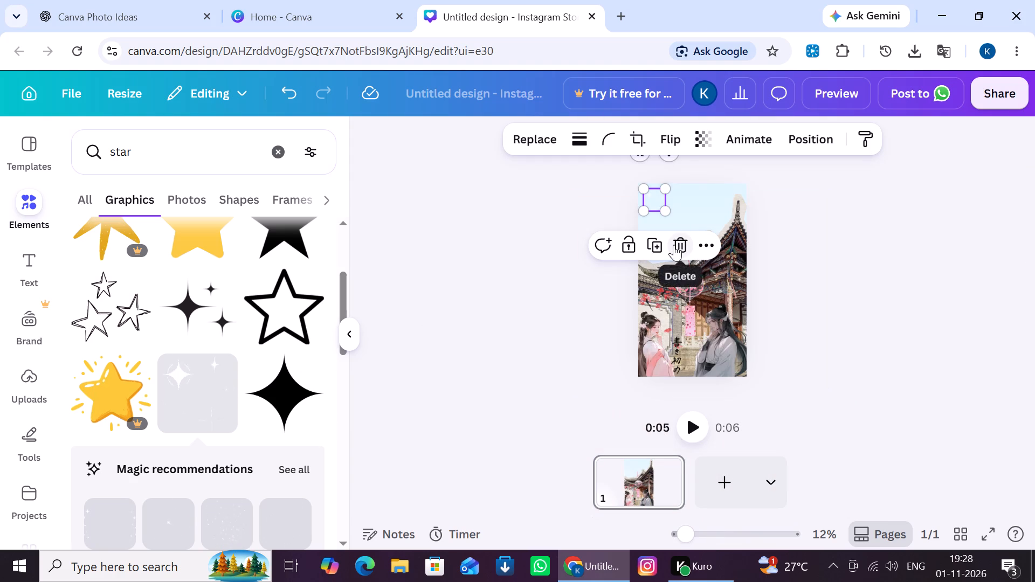
left_click(674, 245)
Look further through the star graphics results for another sky decoration.
scroll(253, 316, "down", 1)
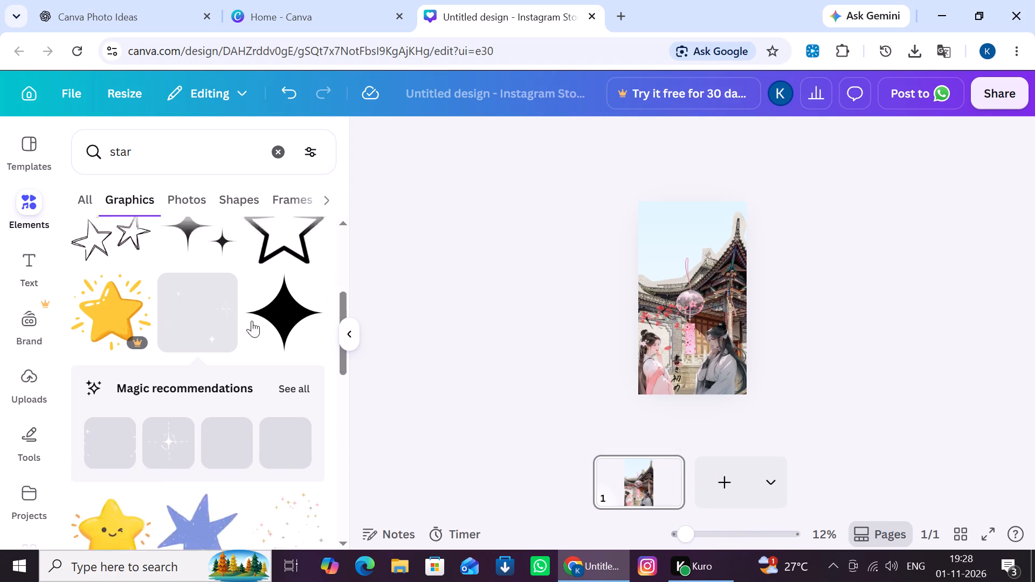
scroll(252, 321, "down", 7)
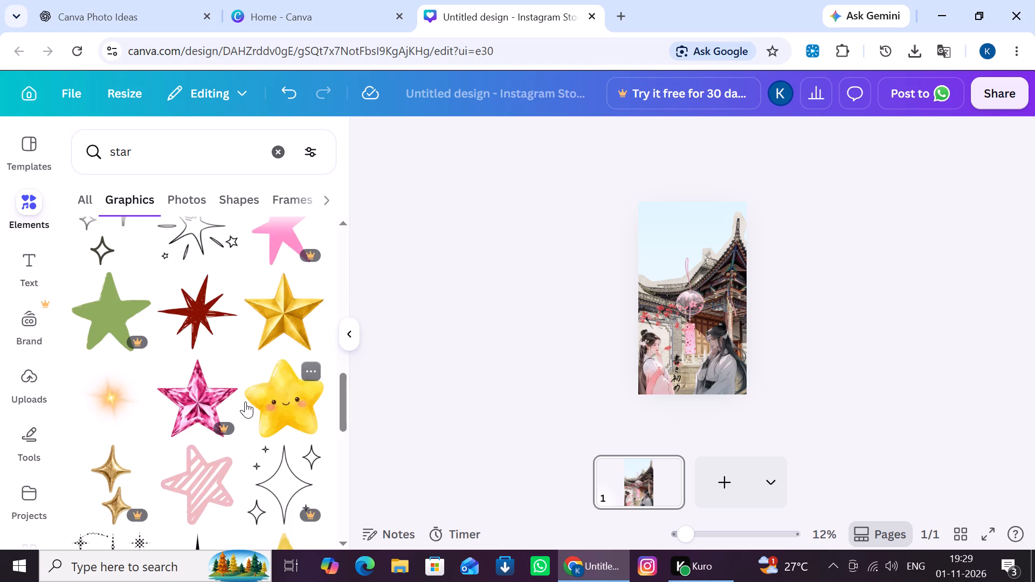
scroll(244, 401, "down", 8)
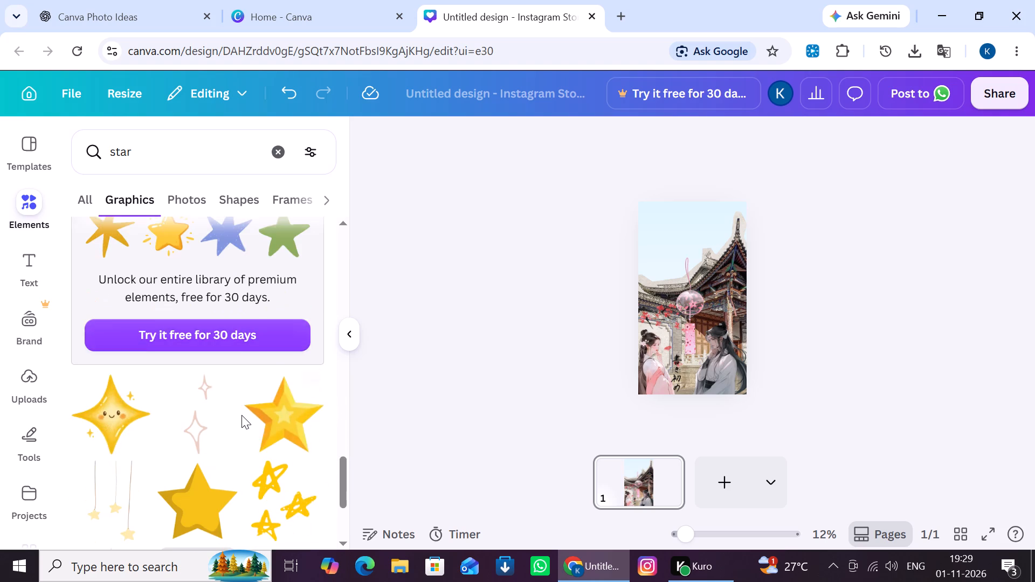
scroll(241, 415, "down", 4)
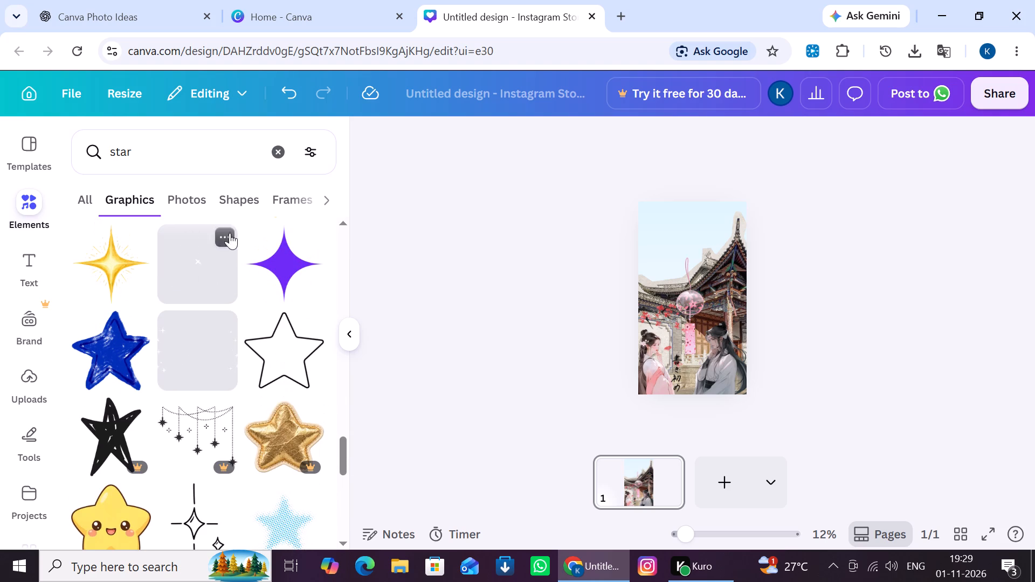
Search the element graphics for "stara".
left_click(175, 161)
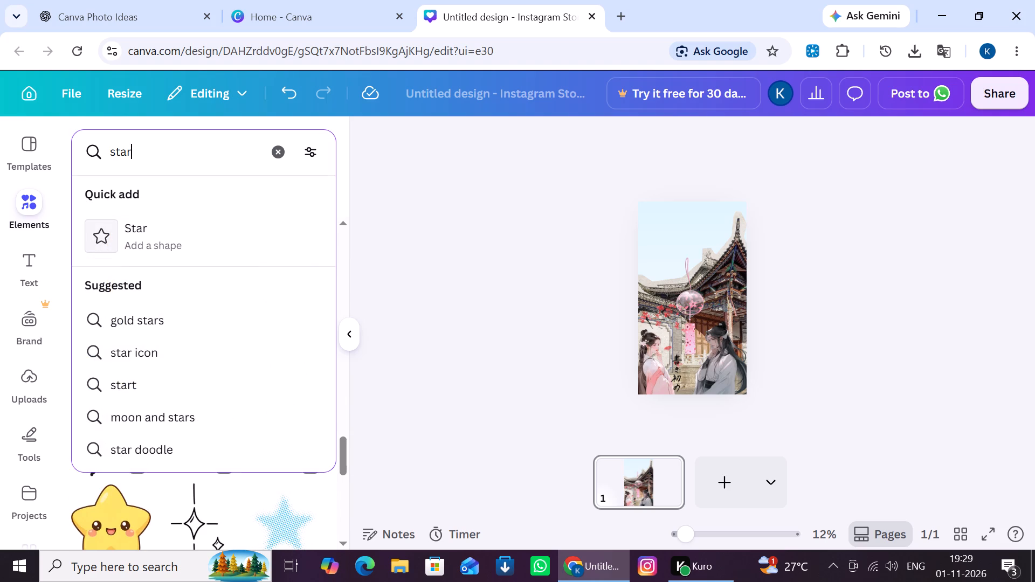
key("a")
key("Return")
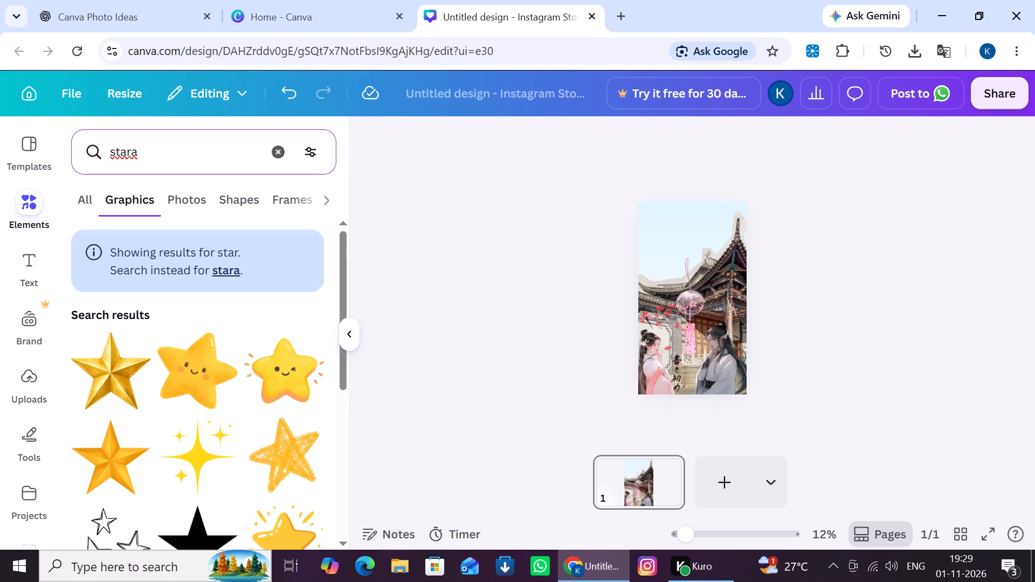
Search the elements for the suggested query "asethetic background" and look through the graphics results.
key("BackSpace")
key("BackSpace")
key("BackSpace")
key("BackSpace")
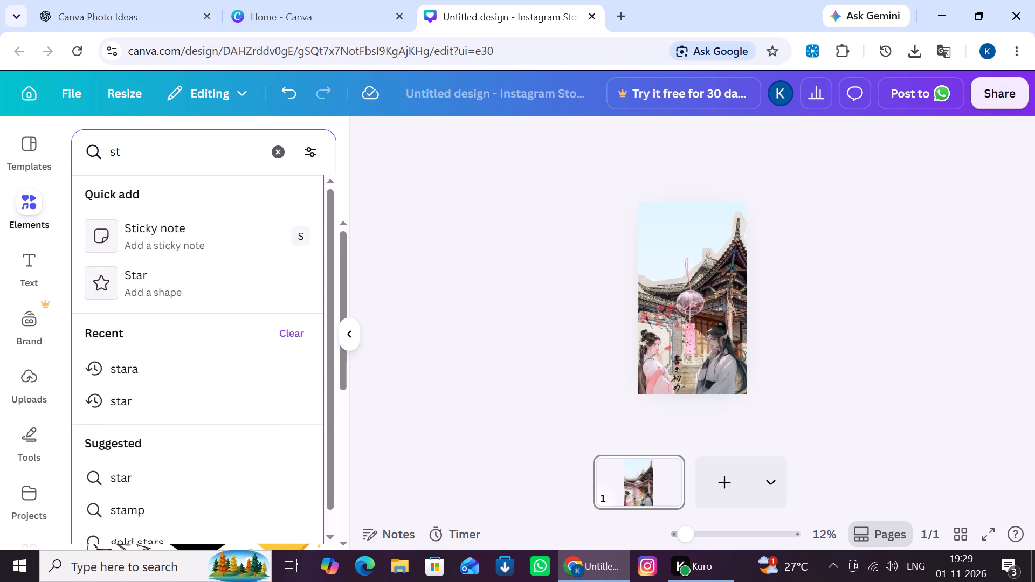
key("BackSpace")
key("BackSpace")
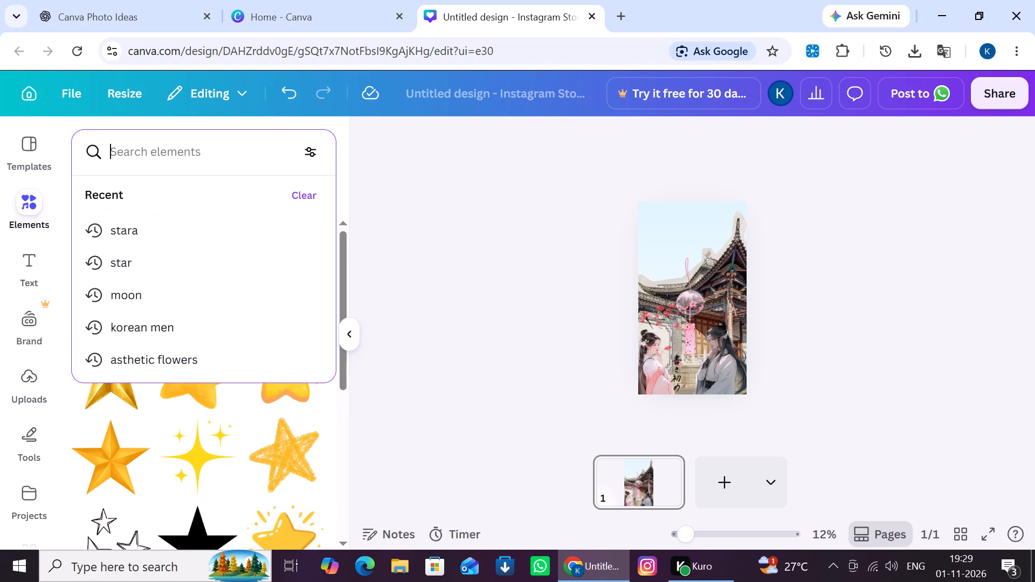
type("as")
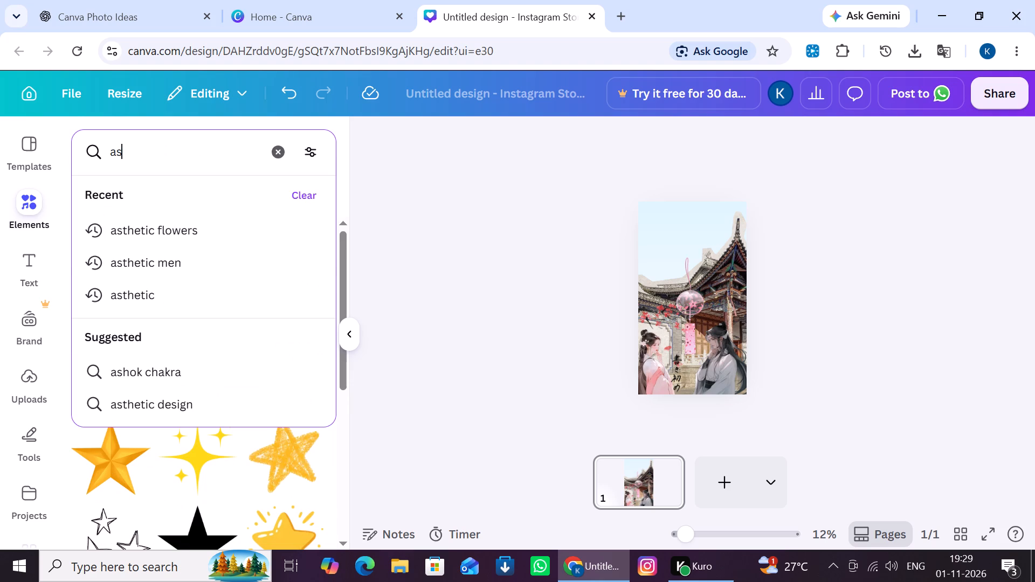
key("e")
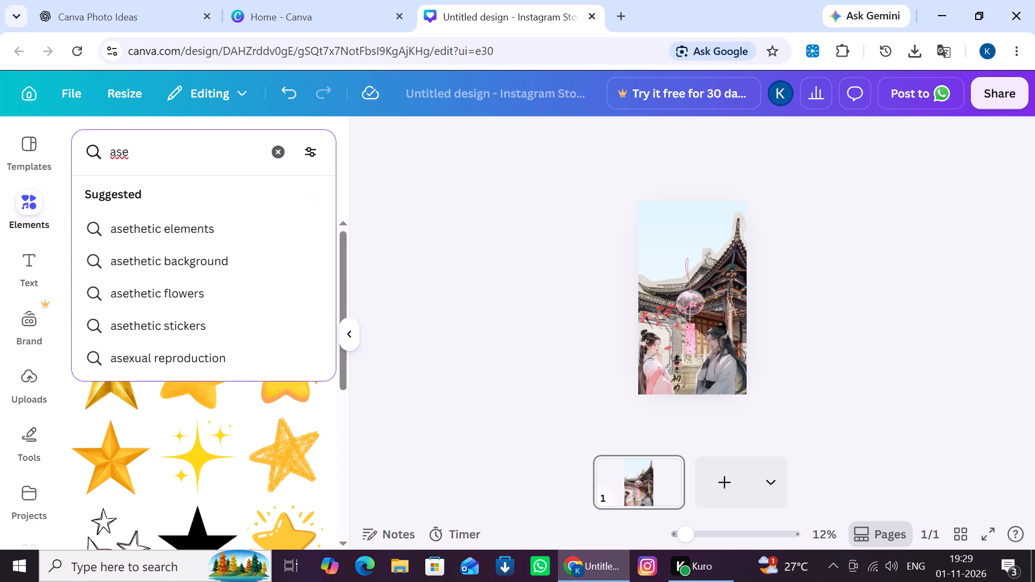
key("Down")
key("Down")
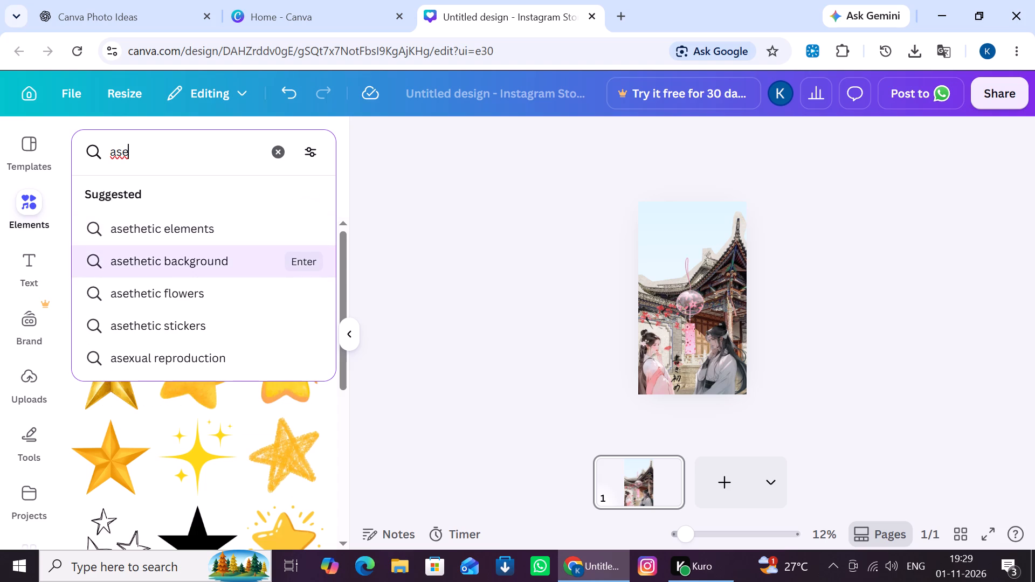
key("Return")
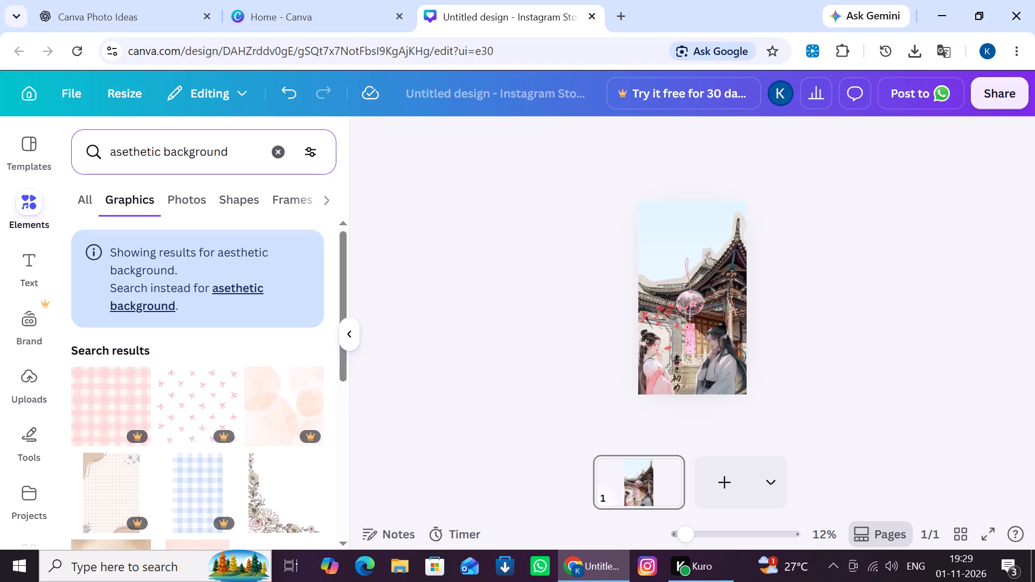
scroll(201, 394, "down", 3)
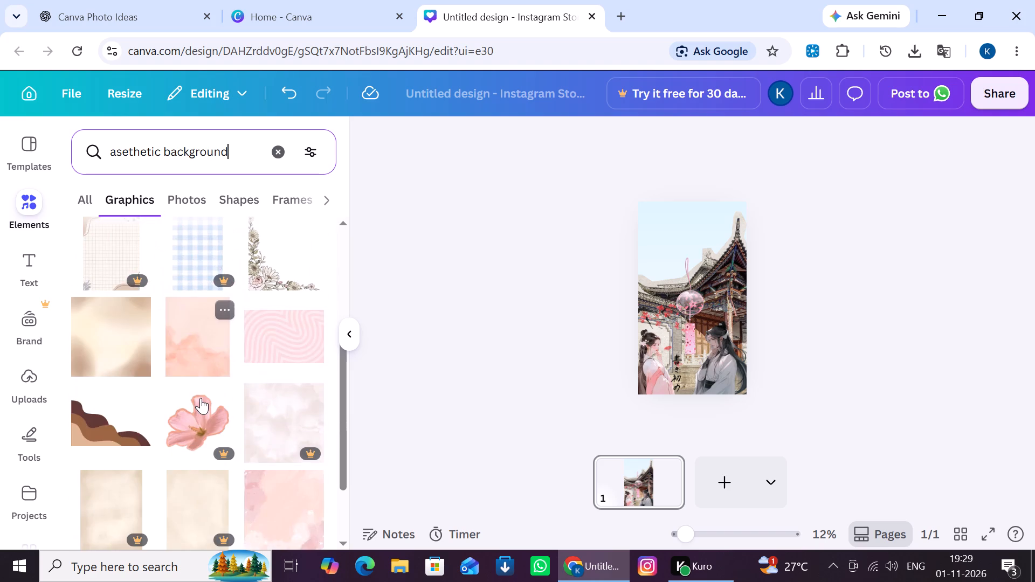
scroll(201, 398, "down", 4)
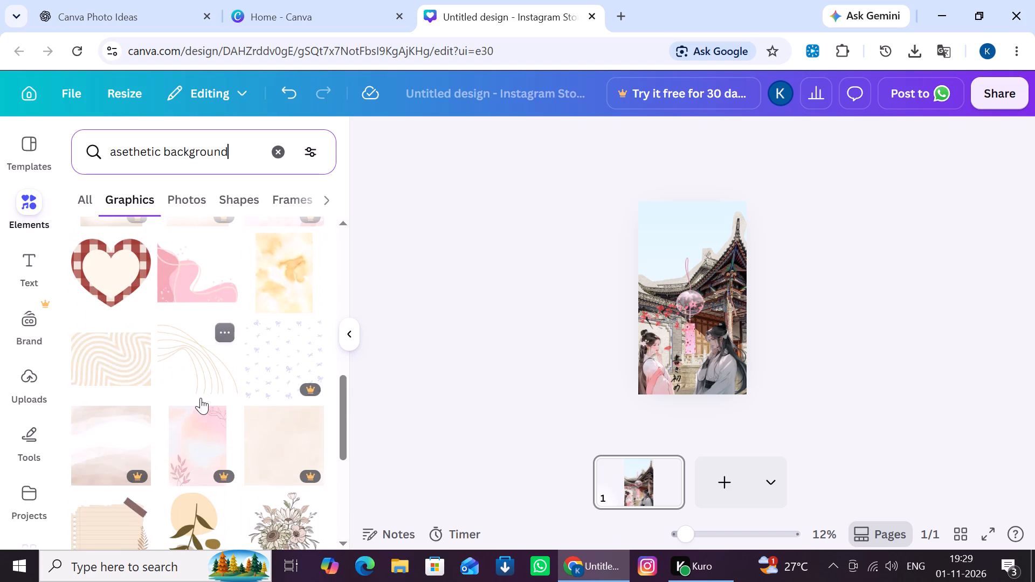
scroll(201, 398, "down", 1)
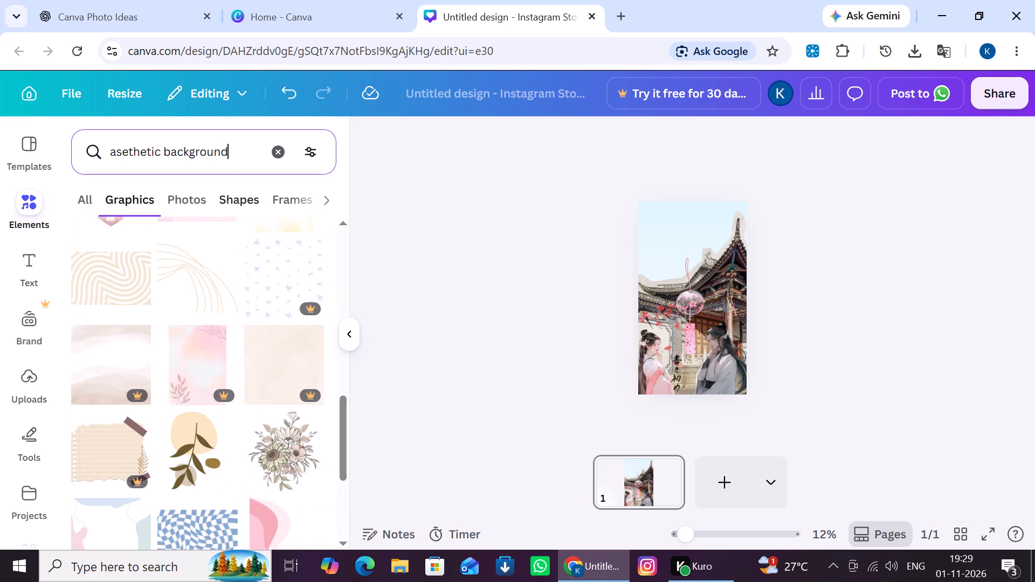
Search the elements for the suggested query "asethetic elements" and look through the results.
left_click(237, 152)
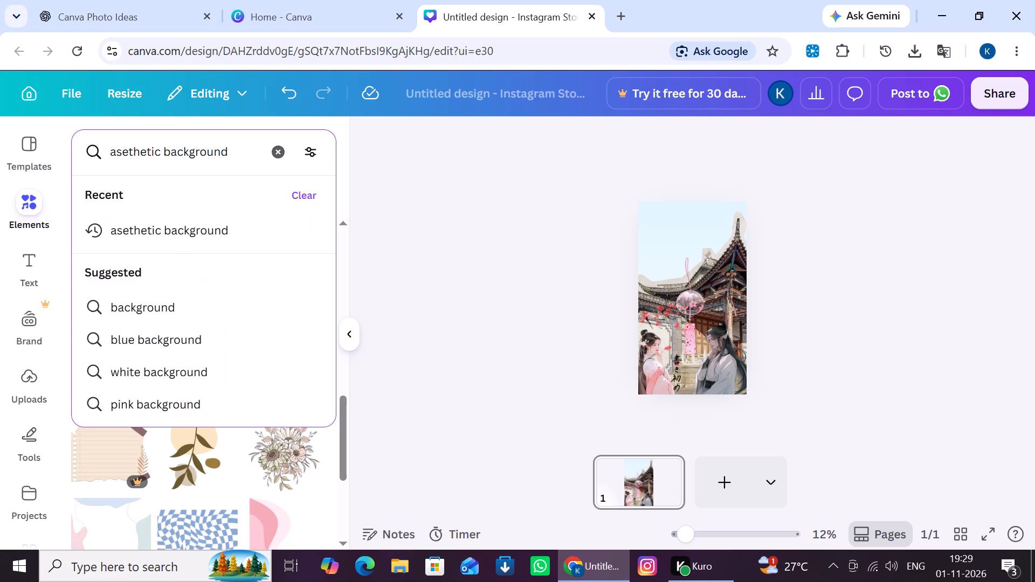
key("BackSpace")
key("BackSpace")
key("BackSpace")
key("BackSpace")
key("BackSpace")
key("BackSpace")
key("BackSpace")
key("BackSpace")
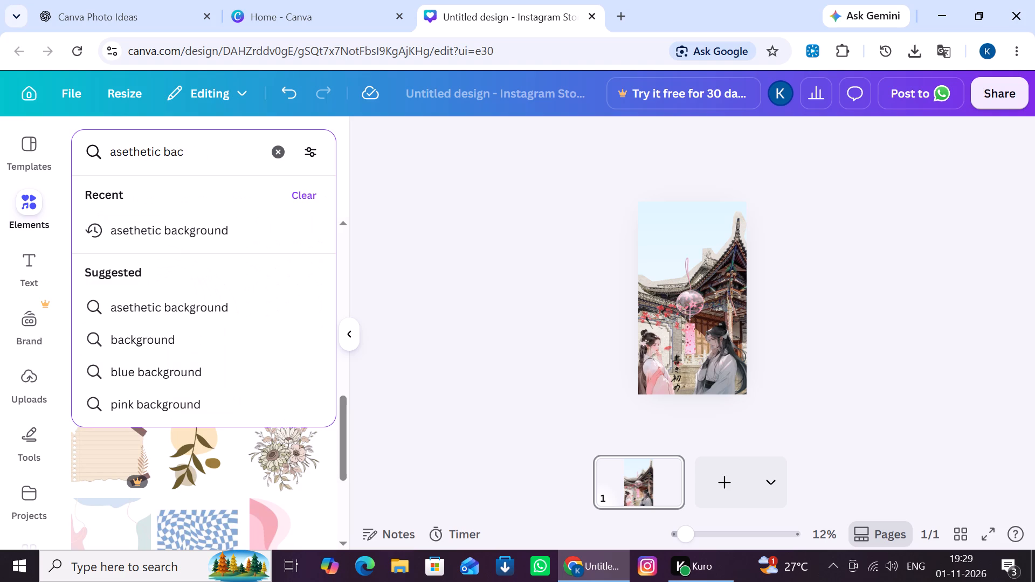
key("BackSpace")
key("BackSpace")
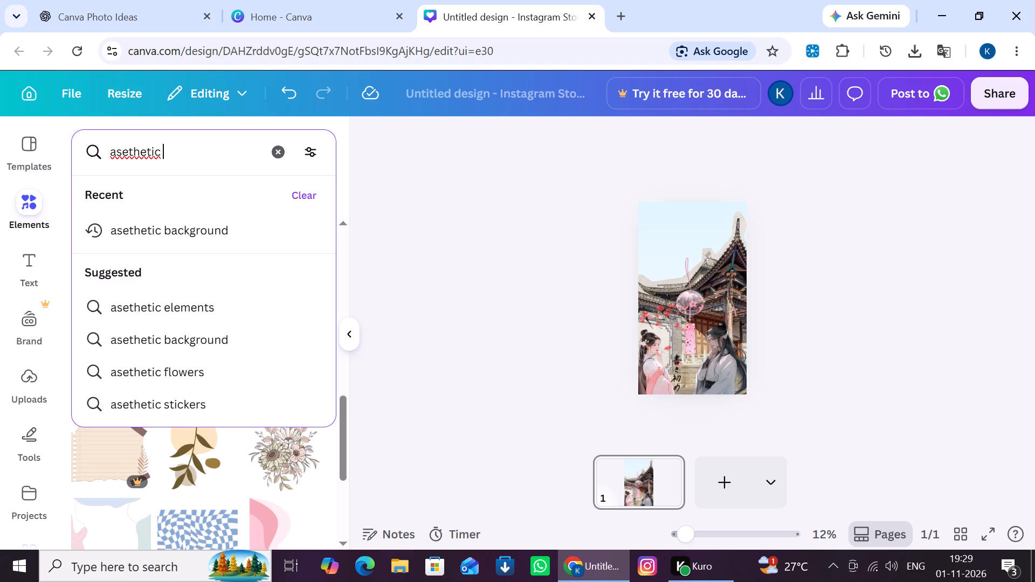
key("Down")
key("Down")
key("Return")
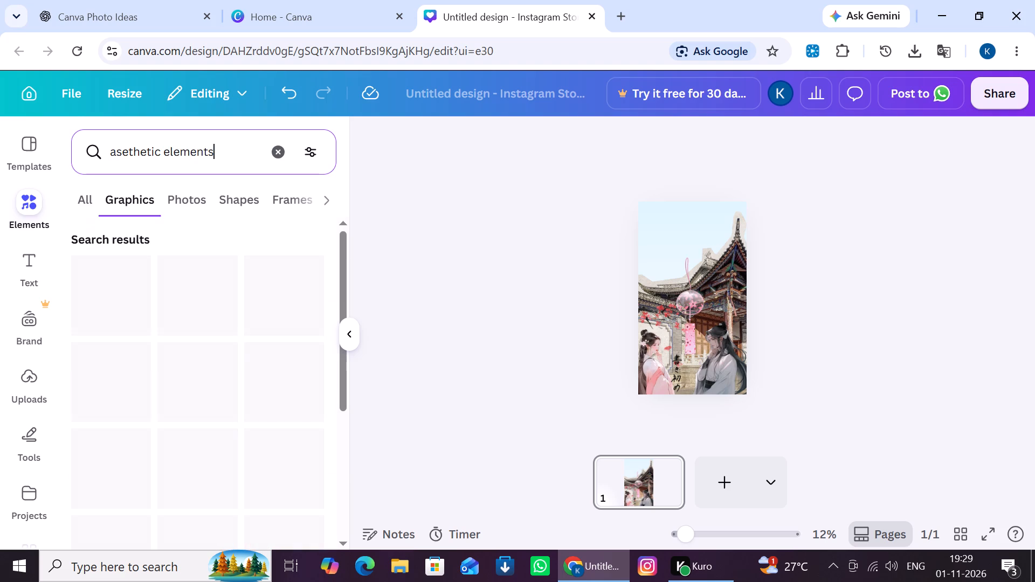
scroll(214, 397, "down", 4)
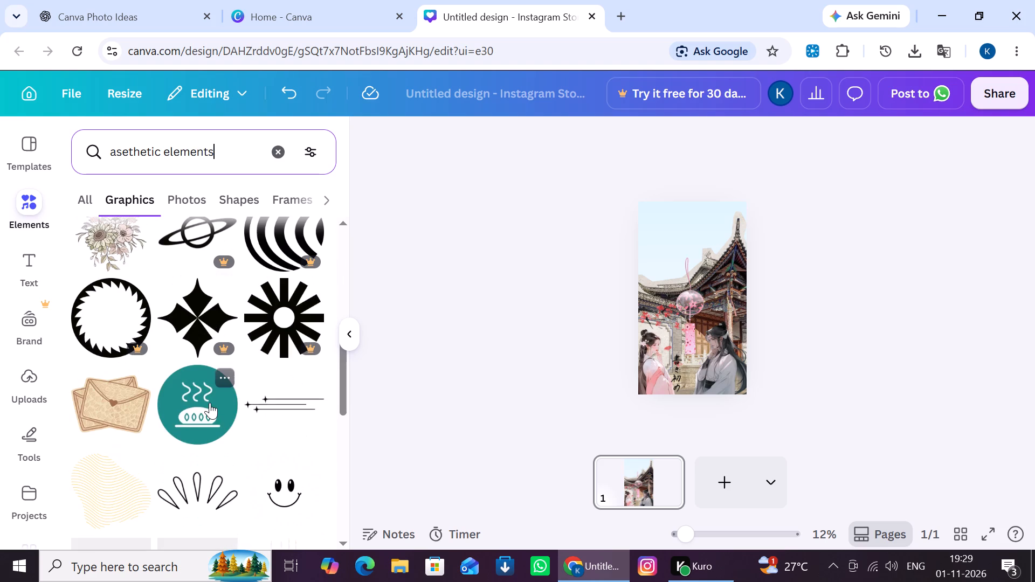
Look further through the "asethetic elements" graphics results for a decoration that suits the poster.
scroll(210, 403, "down", 2)
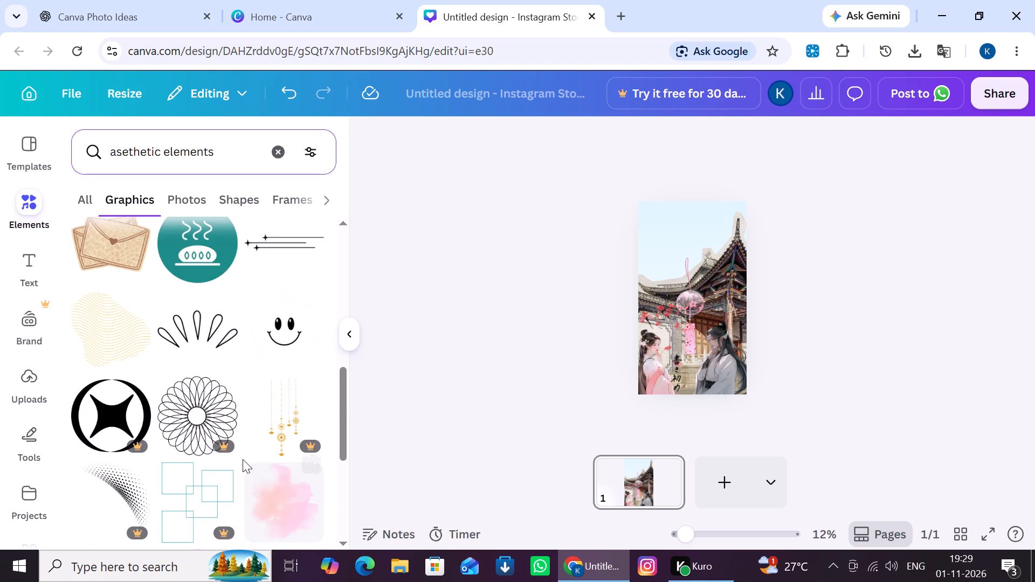
scroll(243, 459, "down", 6)
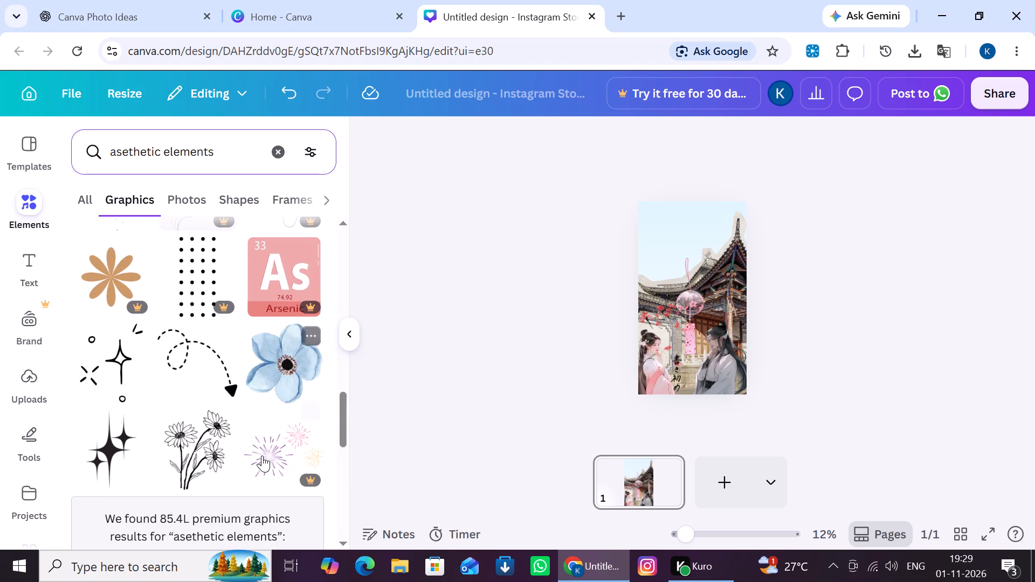
scroll(264, 452, "down", 2)
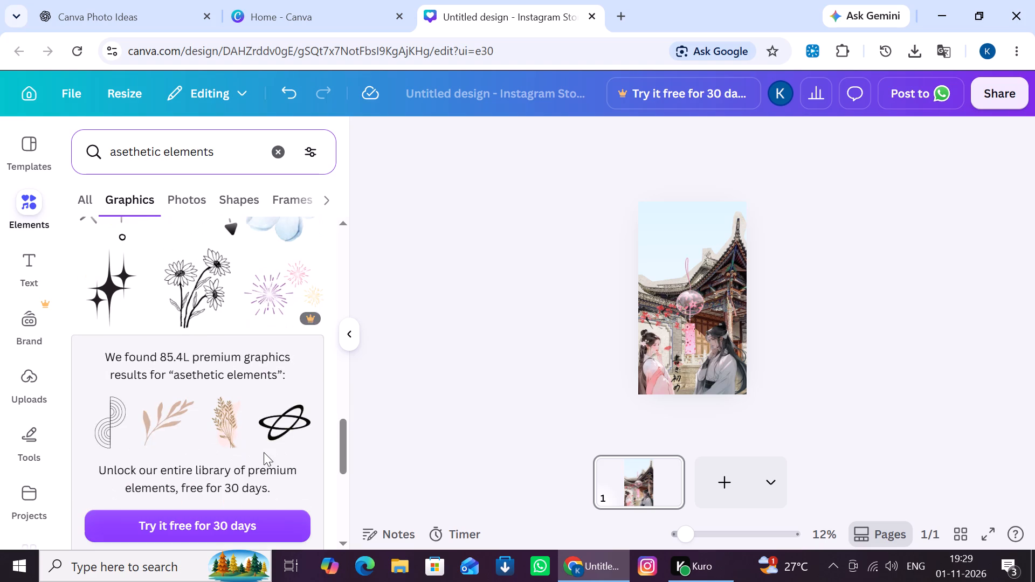
scroll(264, 452, "down", 2)
scroll(195, 444, "down", 1)
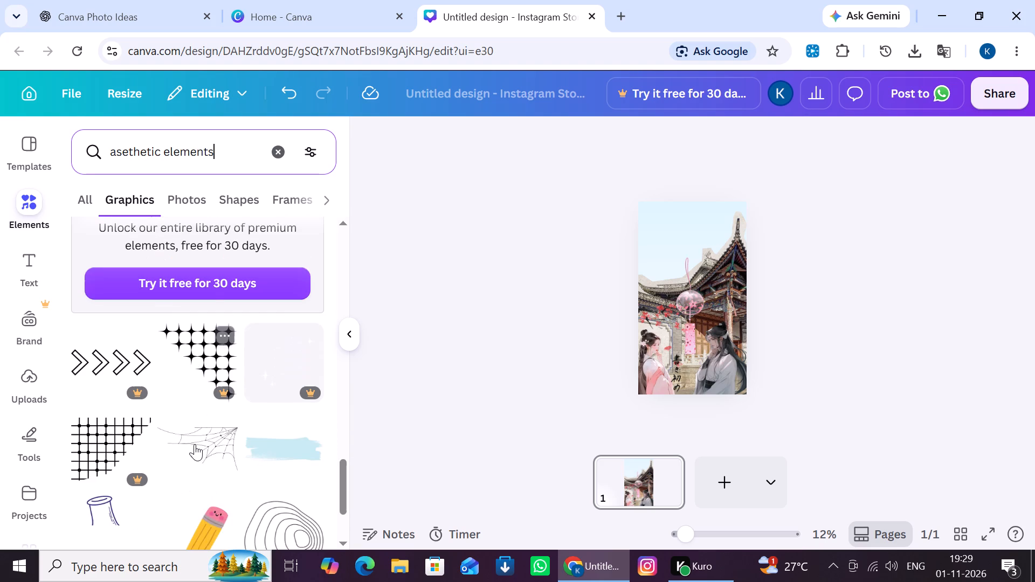
scroll(195, 444, "down", 4)
scroll(193, 447, "up", 1)
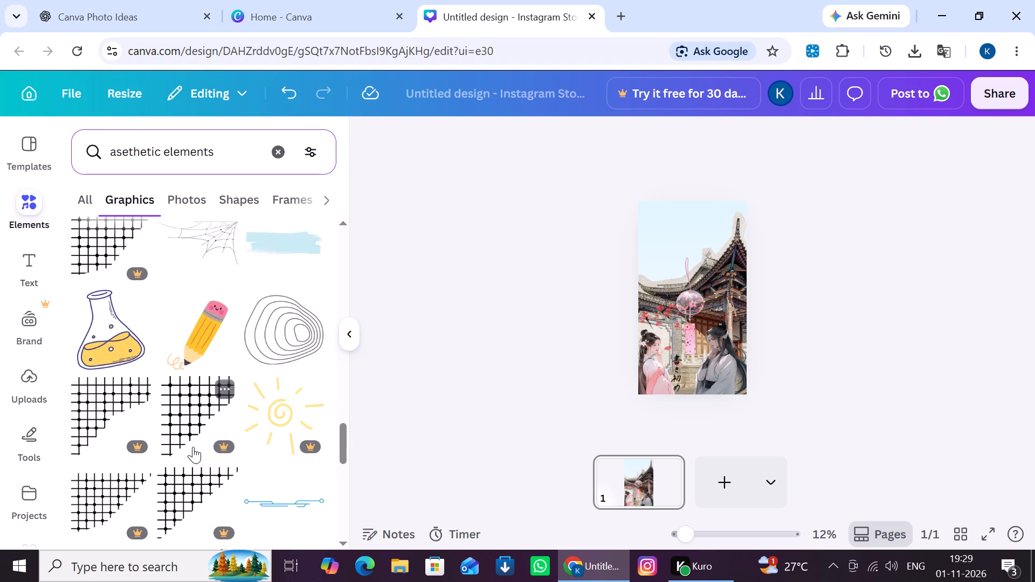
scroll(193, 447, "down", 3)
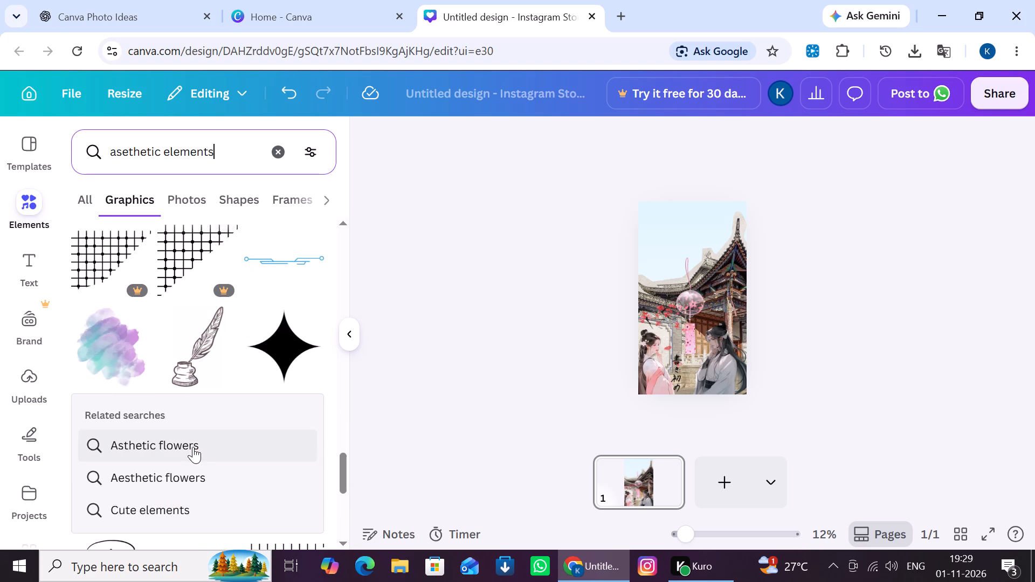
scroll(193, 447, "down", 5)
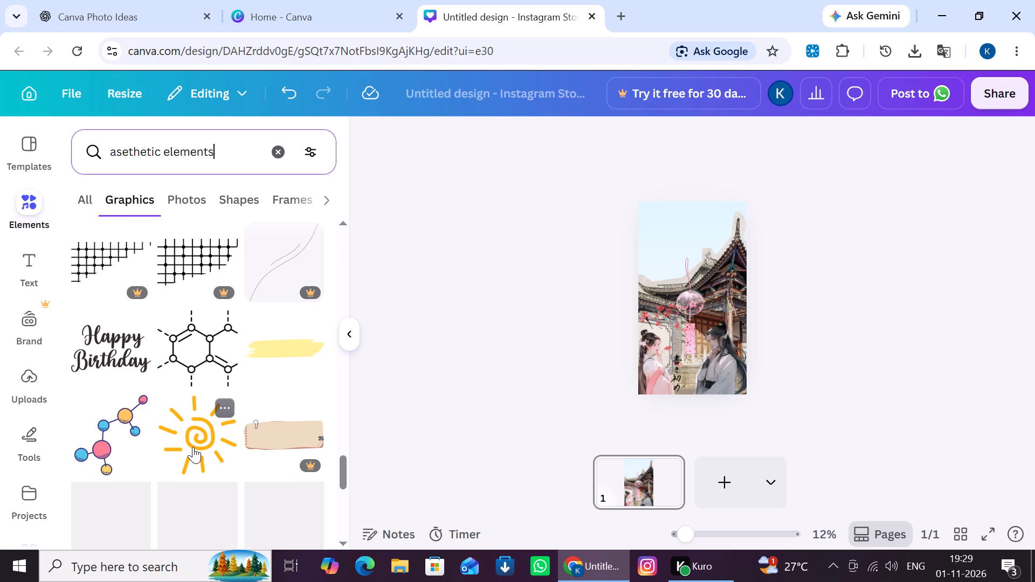
scroll(193, 447, "down", 2)
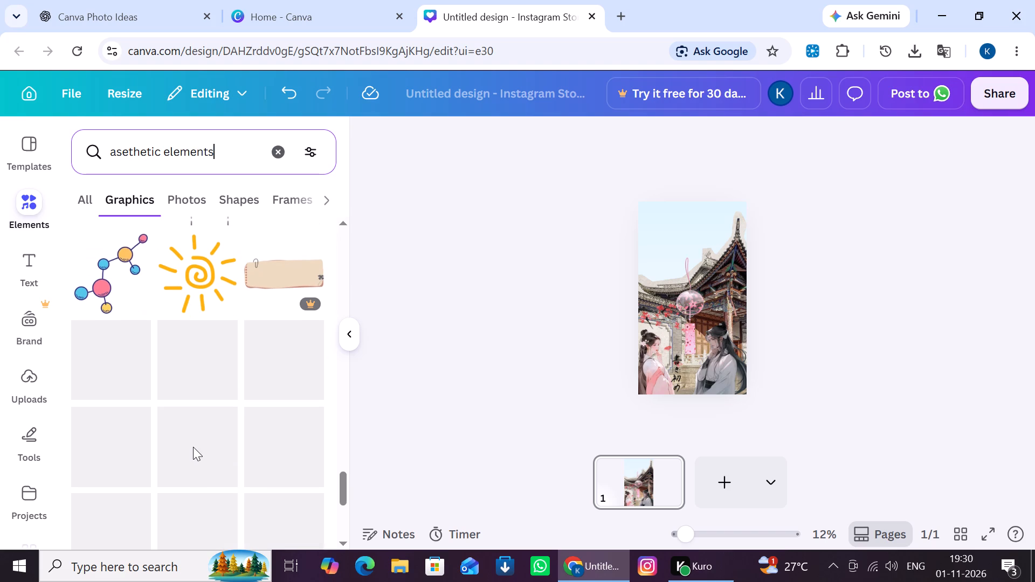
scroll(193, 447, "down", 1)
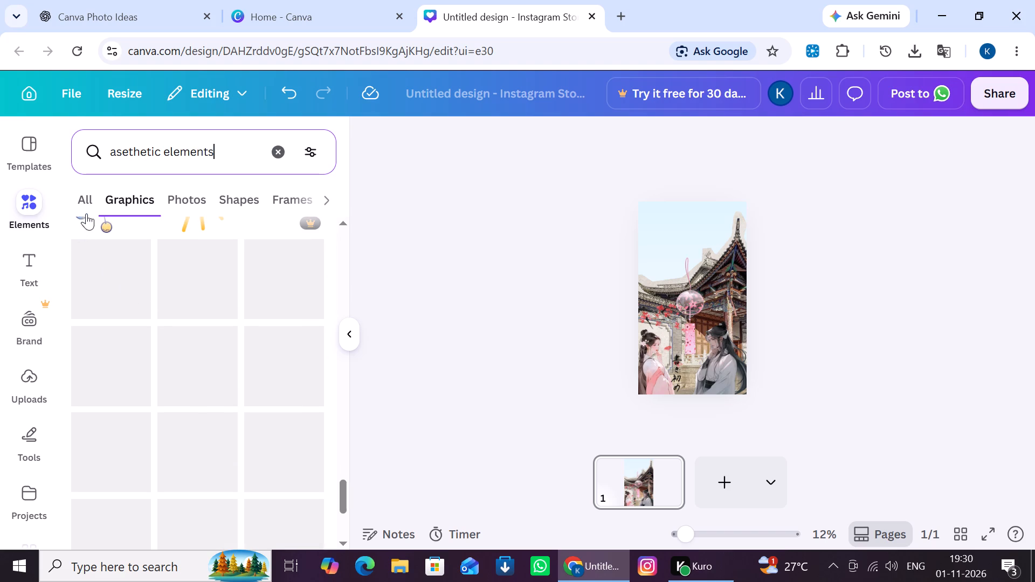
Show all result categories for "asethetic elements" and look through the photos, frames and 3D items.
left_click(89, 205)
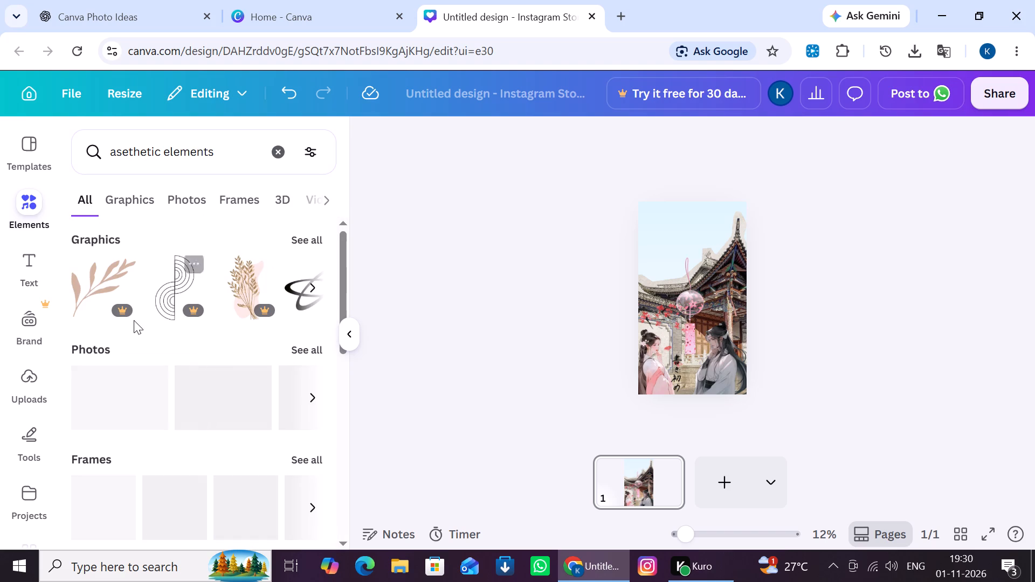
scroll(163, 337, "down", 1)
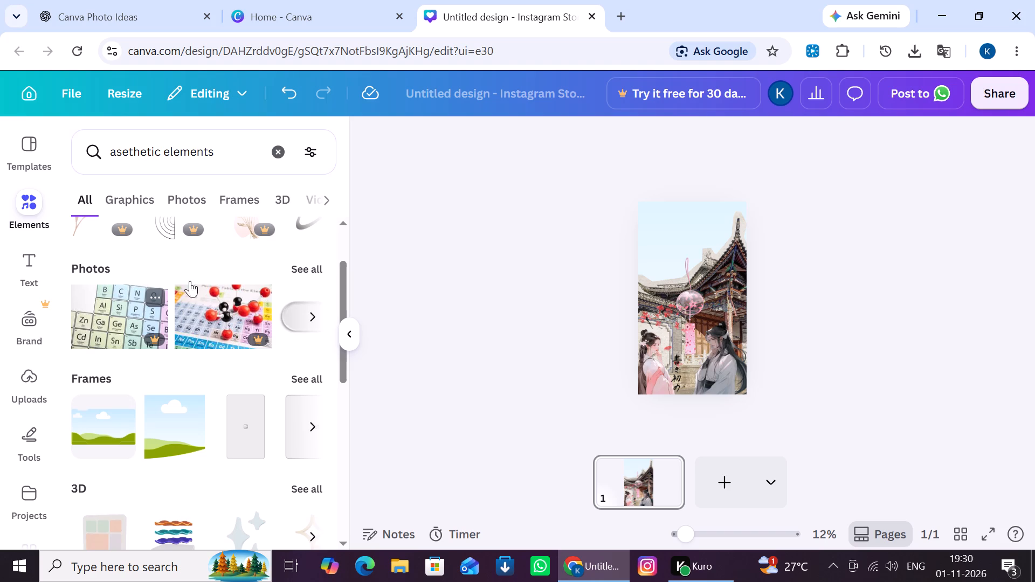
Clear the "asethetic elements" query from the element search.
left_click(228, 156)
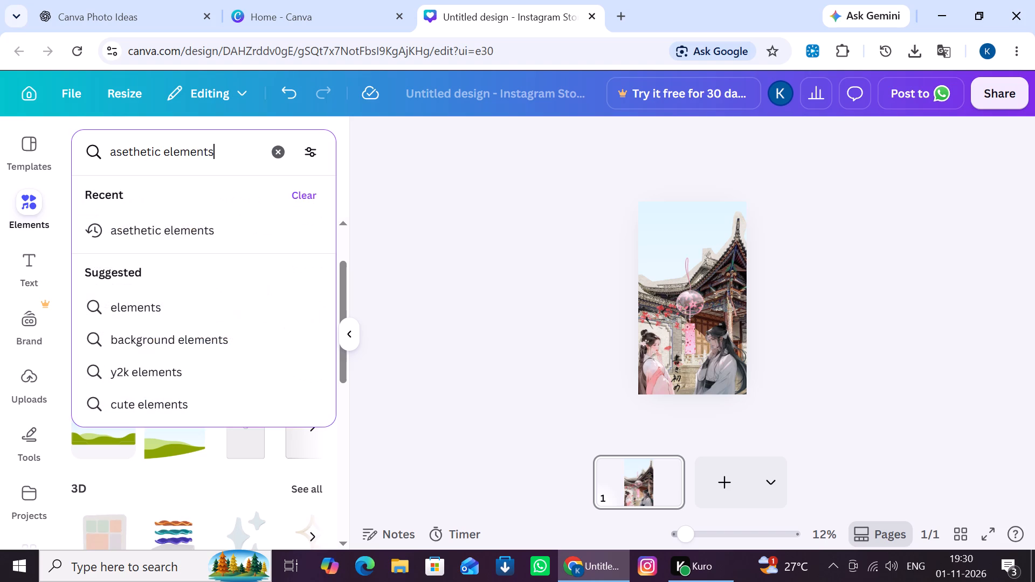
key("BackSpace")
key("BackSpace")
key("BackSpace")
key("BackSpace")
key("BackSpace")
key("BackSpace")
key("BackSpace")
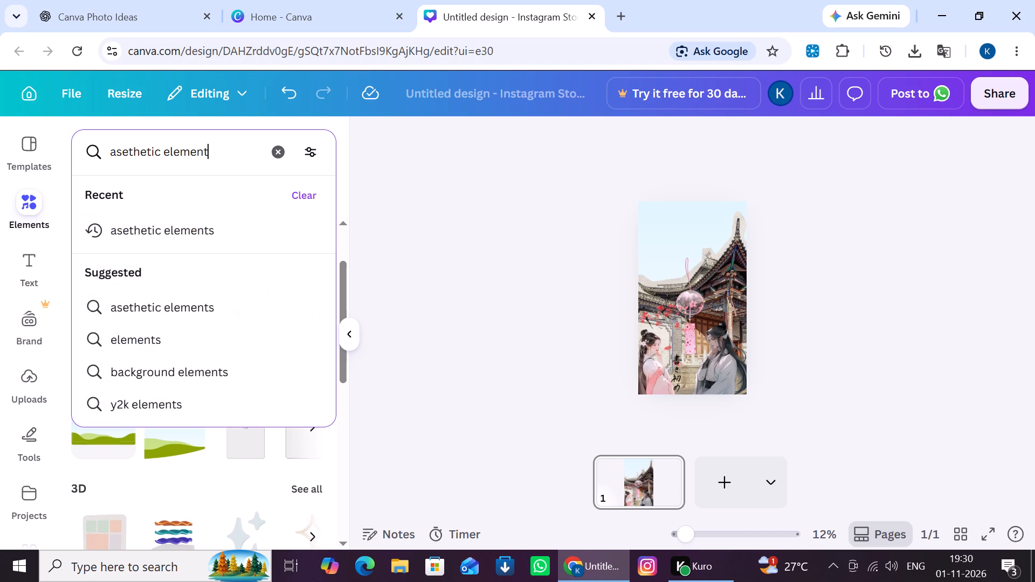
key("BackSpace")
key("BackSpace")
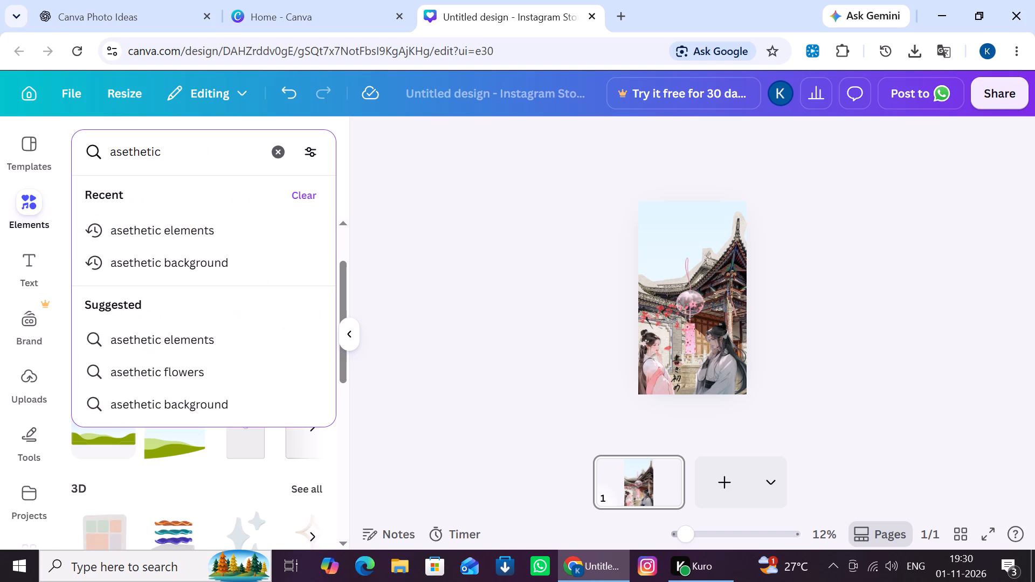
key("BackSpace")
key("BackSpace")
key("BackSpace")
key("BackSpace")
key("BackSpace")
key("BackSpace")
key("BackSpace")
key("BackSpace")
key("BackSpace")
key("BackSpace")
key("BackSpace")
key("BackSpace")
key("BackSpace")
key("BackSpace")
key("BackSpace")
key("BackSpace")
key("BackSpace")
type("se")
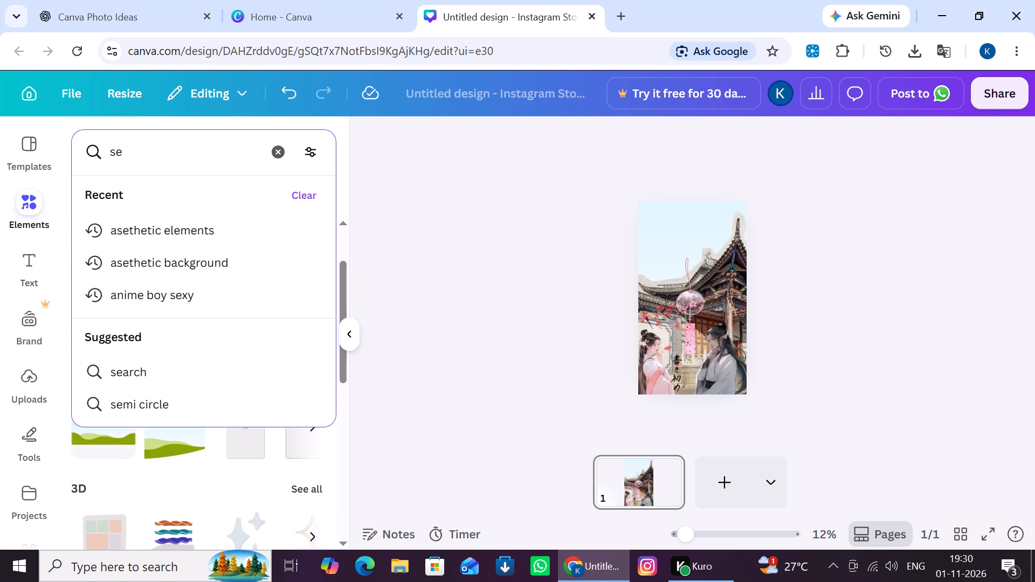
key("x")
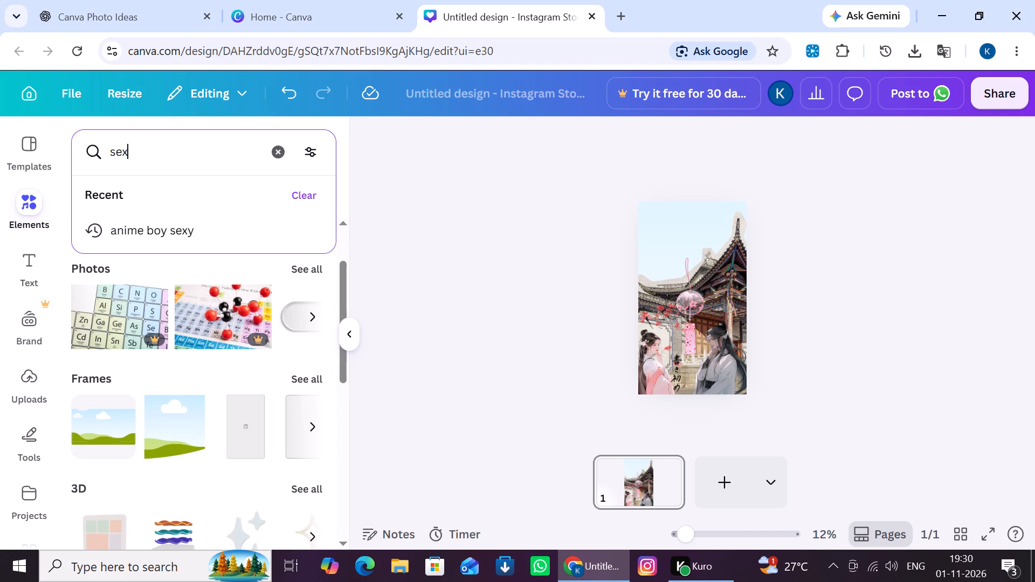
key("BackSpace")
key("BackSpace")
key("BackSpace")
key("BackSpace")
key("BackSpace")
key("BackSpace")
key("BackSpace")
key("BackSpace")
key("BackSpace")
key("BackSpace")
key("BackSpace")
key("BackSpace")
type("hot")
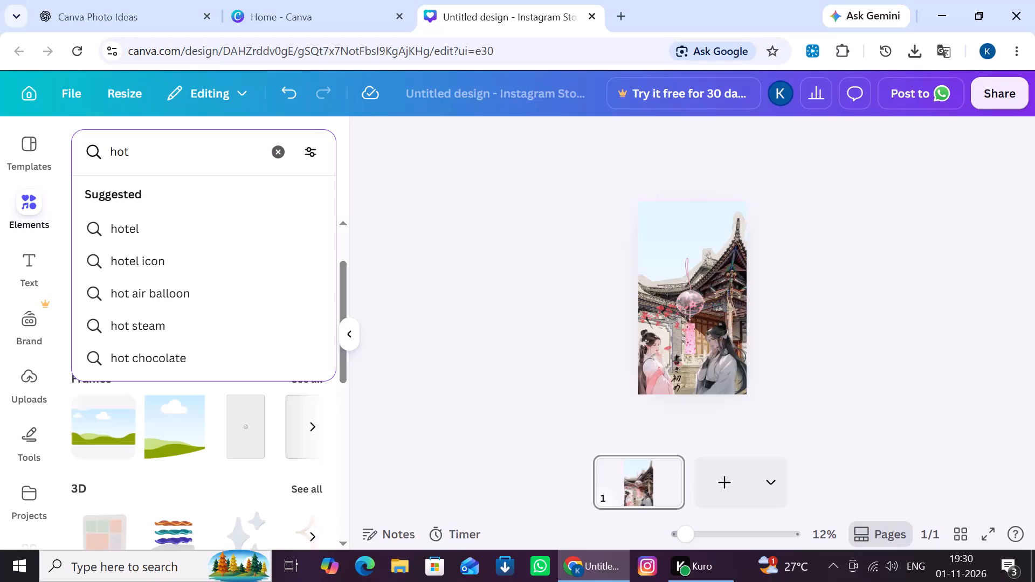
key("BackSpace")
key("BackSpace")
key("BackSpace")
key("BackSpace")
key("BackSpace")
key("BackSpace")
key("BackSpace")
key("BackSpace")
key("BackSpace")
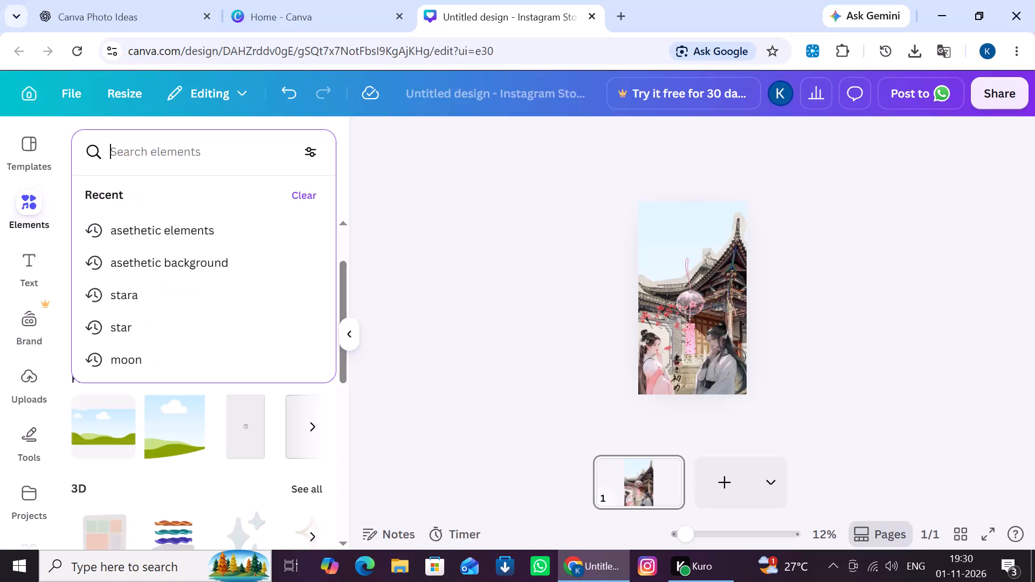
Search the elements for the suggested query "arrow" and look through the graphics results for a fitting decoration.
type("arr")
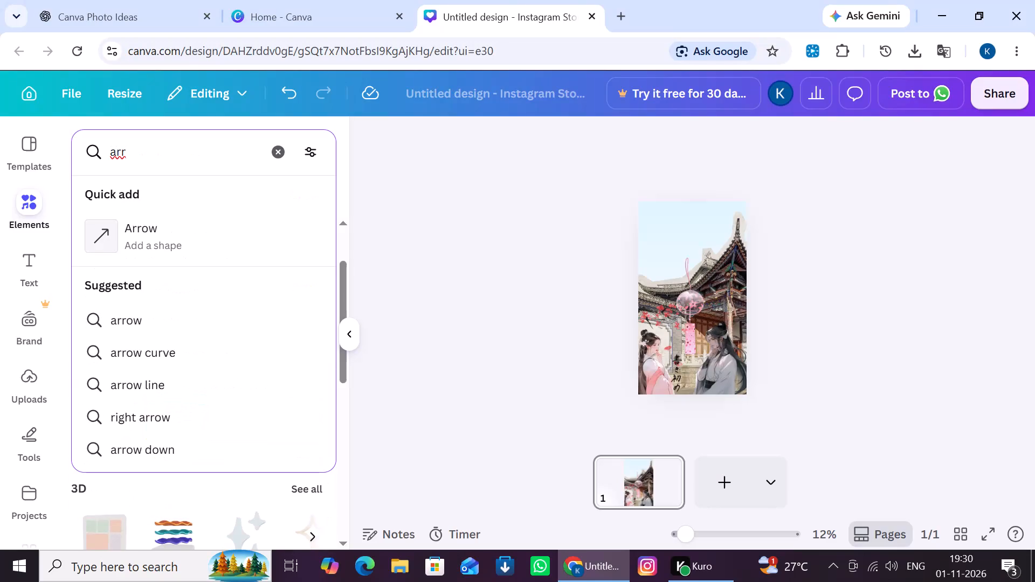
key("Down")
key("Down")
key("Return")
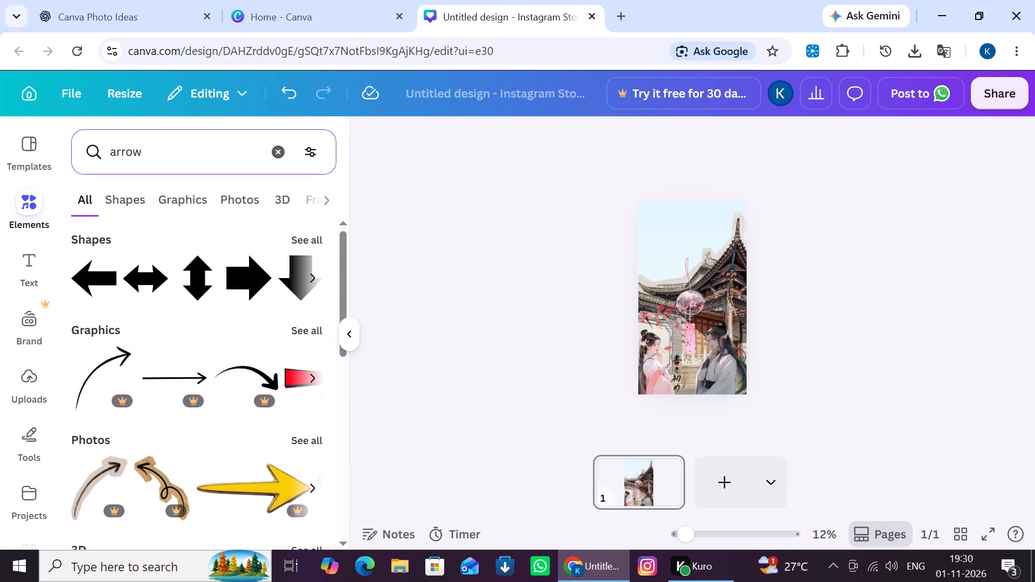
scroll(277, 316, "down", 2)
scroll(259, 356, "down", 5)
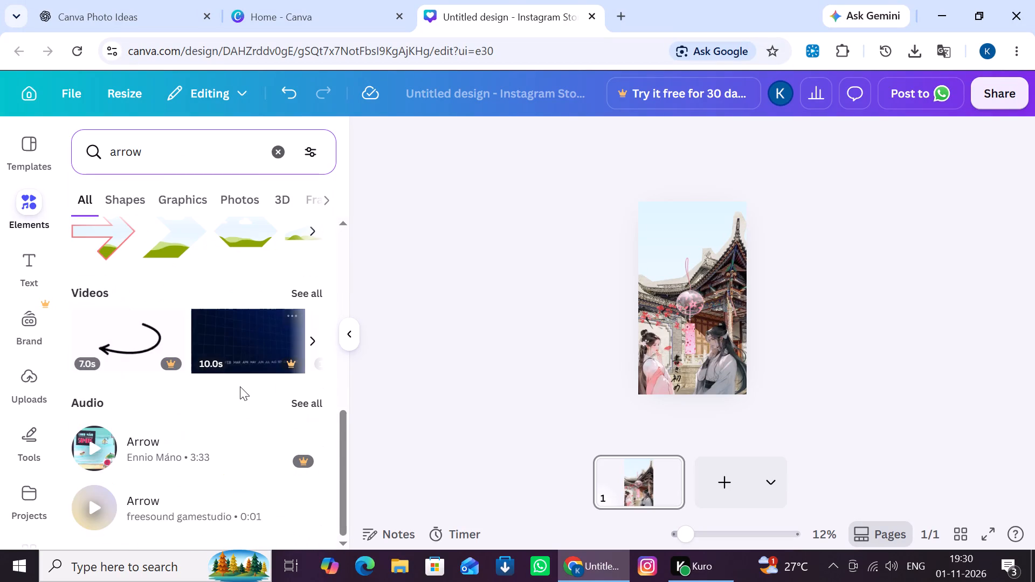
scroll(217, 353, "up", 3)
left_click(121, 196)
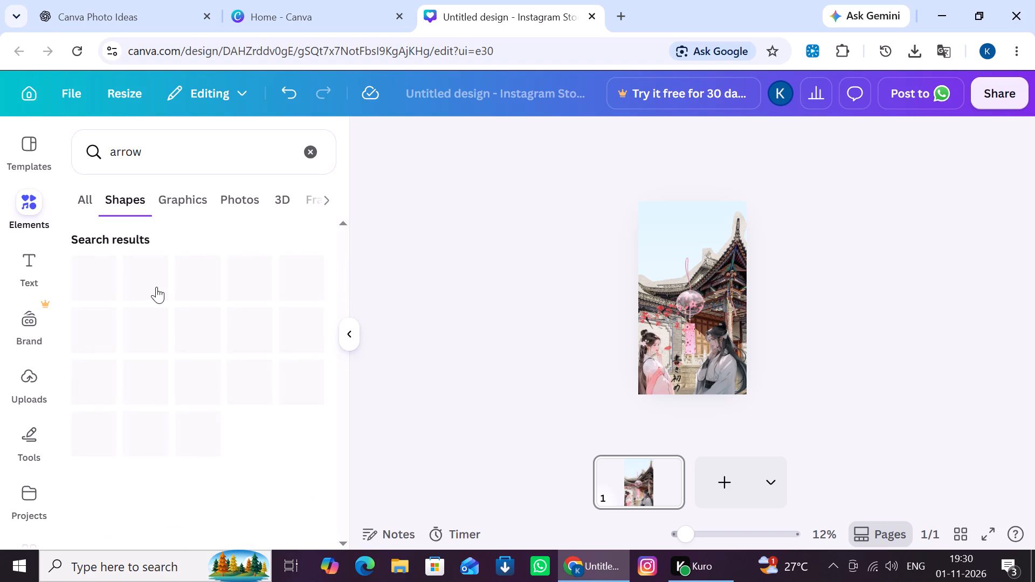
left_click(176, 200)
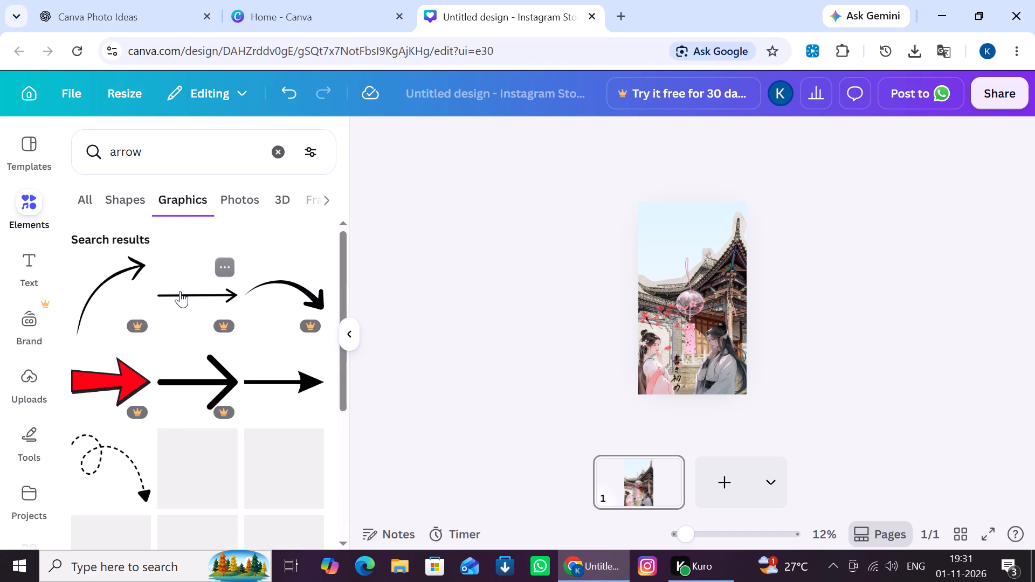
scroll(180, 294, "down", 3)
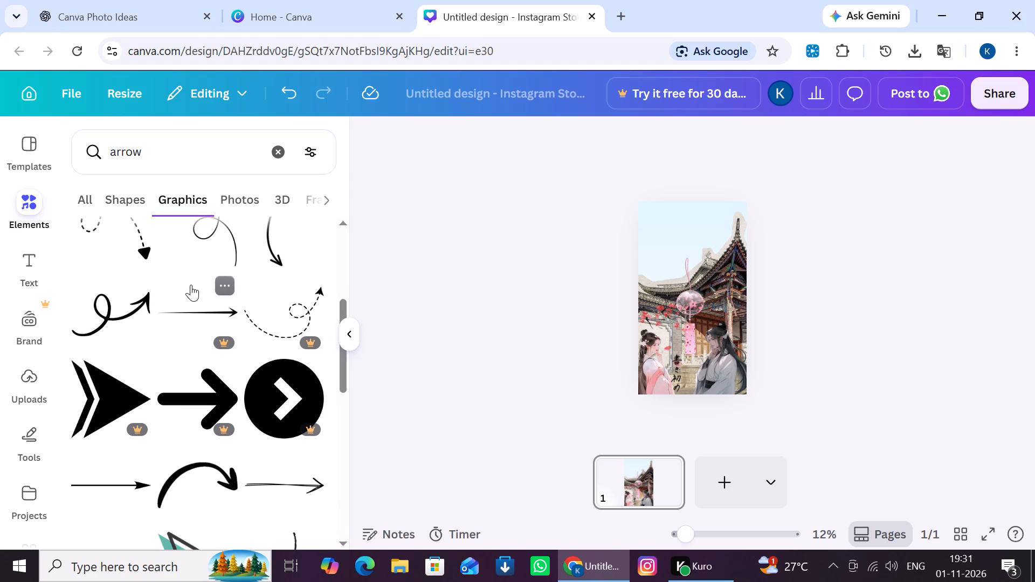
scroll(191, 285, "down", 6)
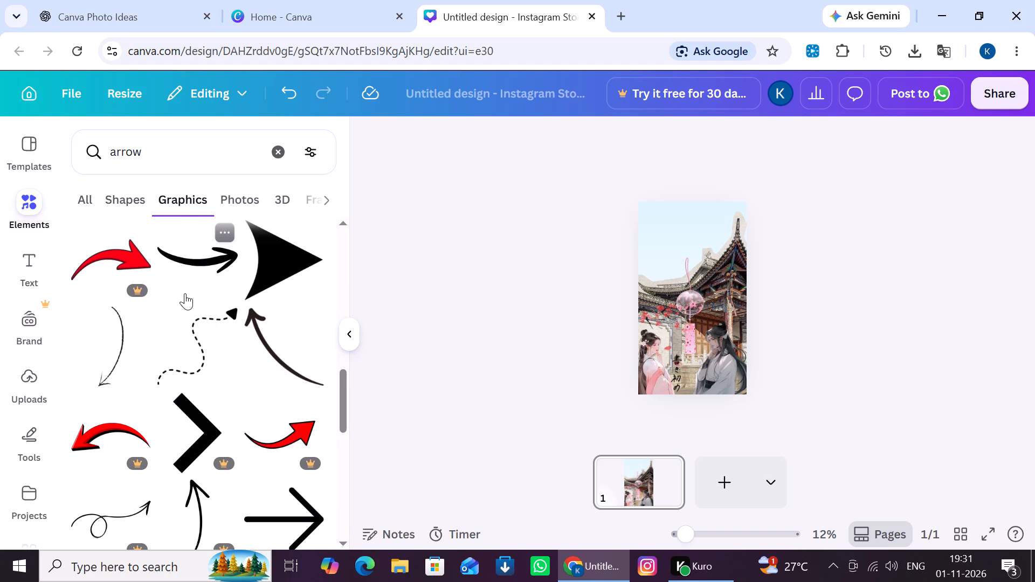
scroll(185, 293, "down", 3)
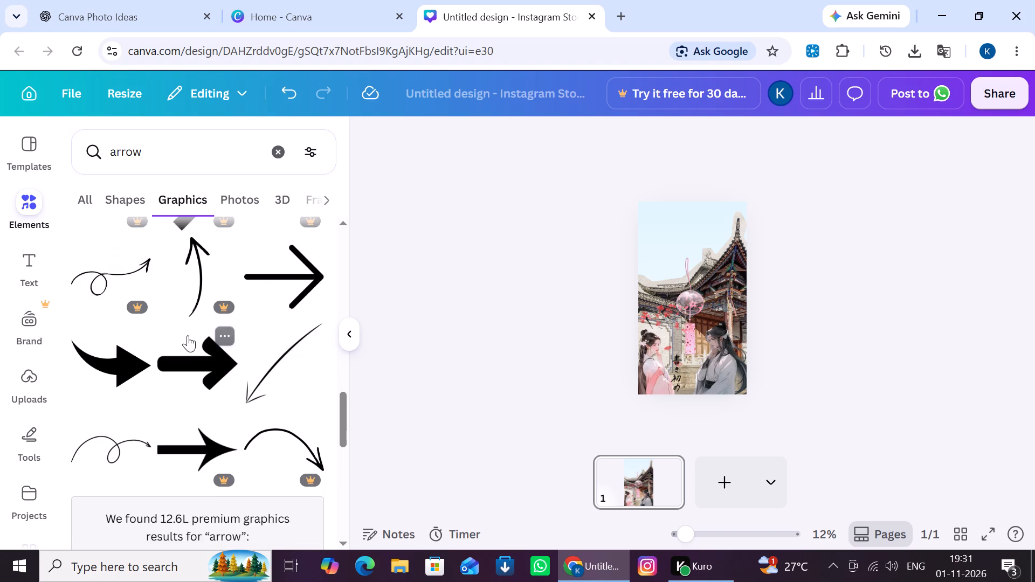
scroll(188, 348, "down", 7)
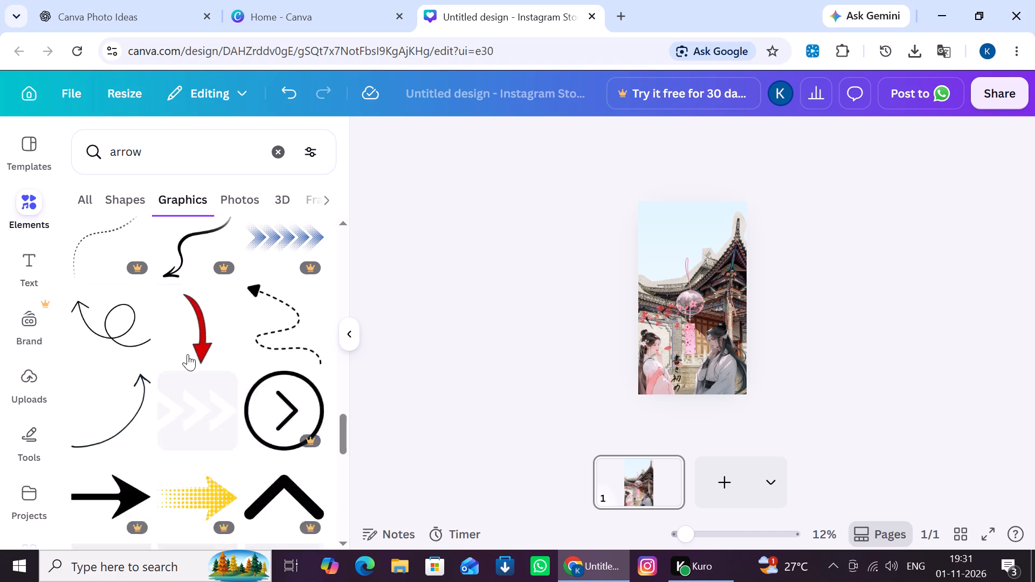
scroll(188, 354, "down", 2)
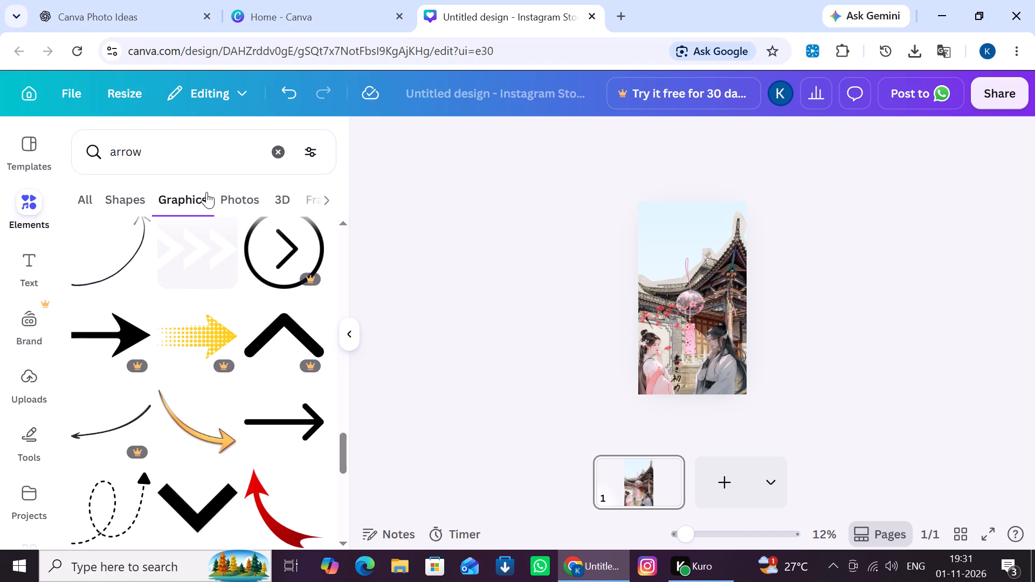
scroll(217, 303, "down", 7)
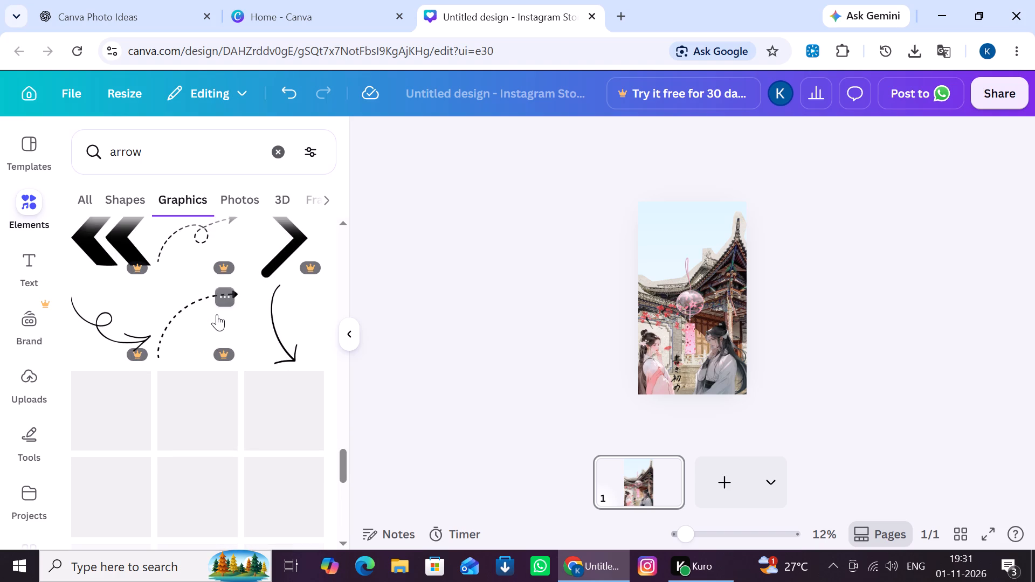
scroll(217, 314, "up", 3)
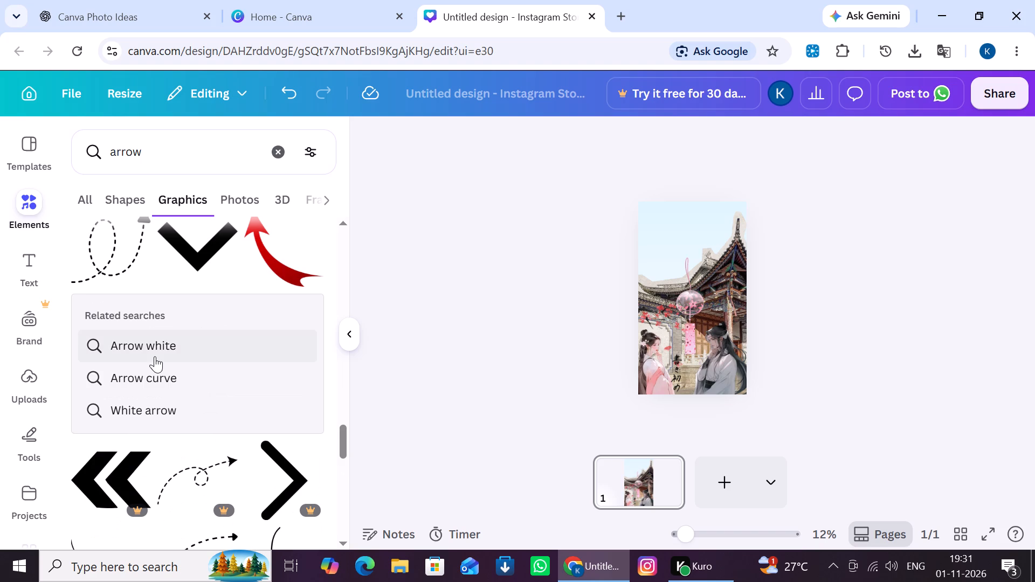
scroll(155, 356, "down", 6)
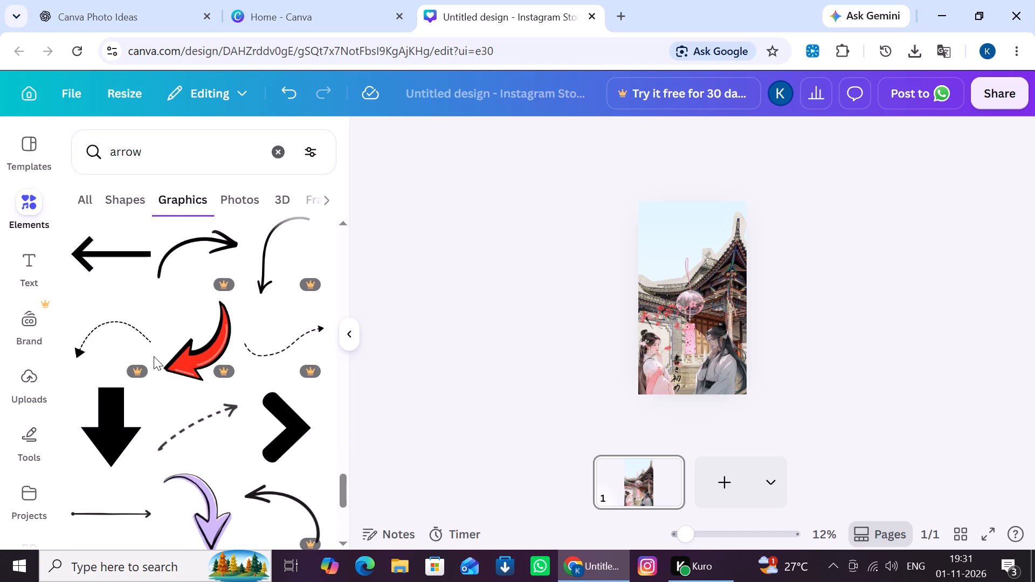
scroll(153, 357, "down", 4)
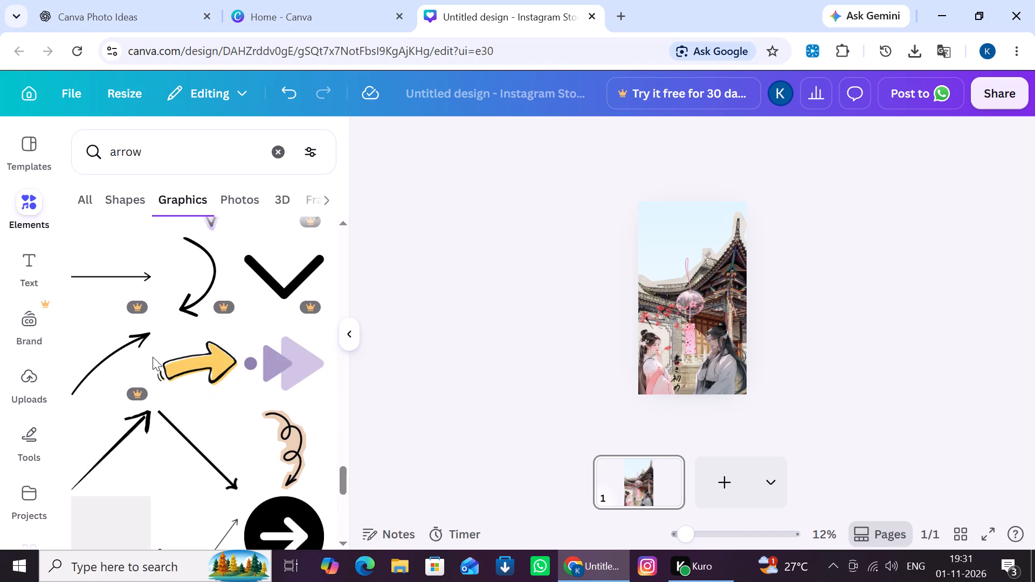
scroll(152, 358, "down", 2)
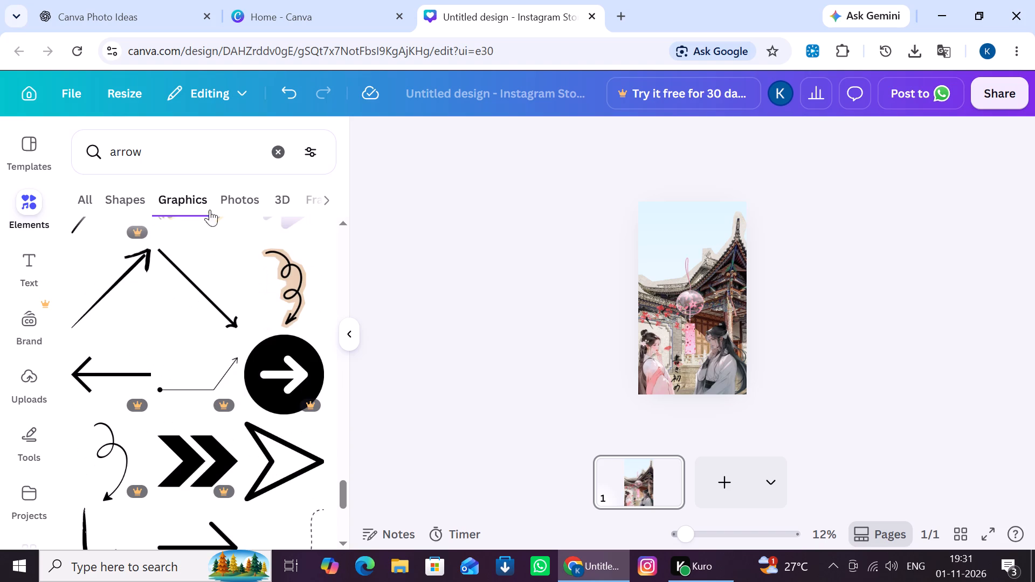
Replace the element search with the suggested query "korean" and look through the graphics results.
left_click(284, 150)
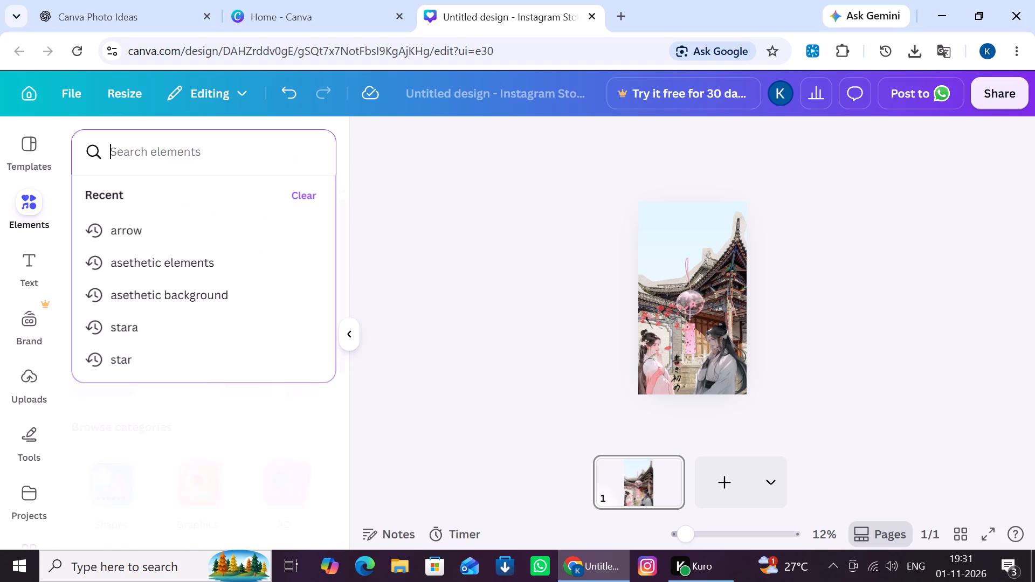
type("ko")
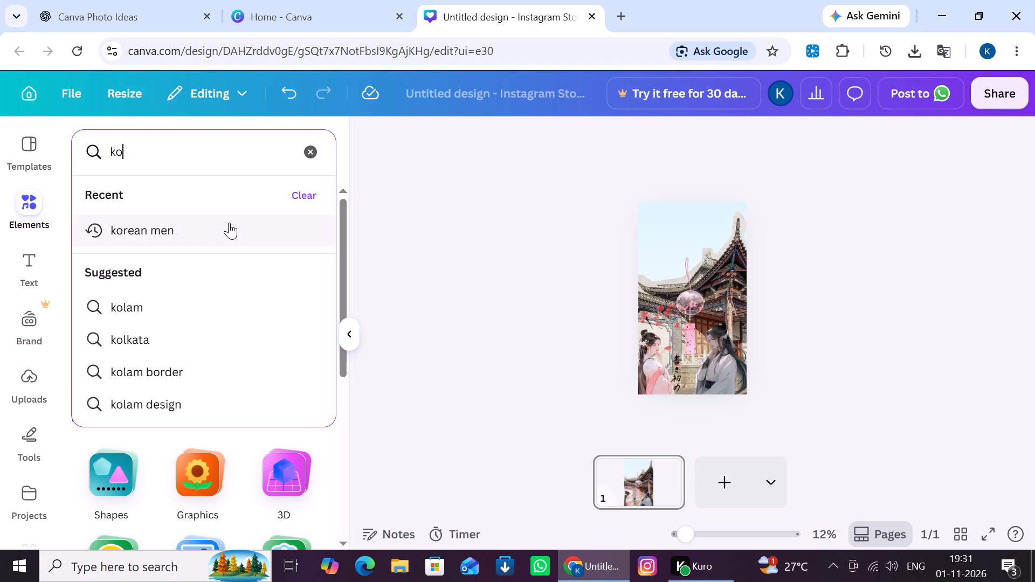
type("re")
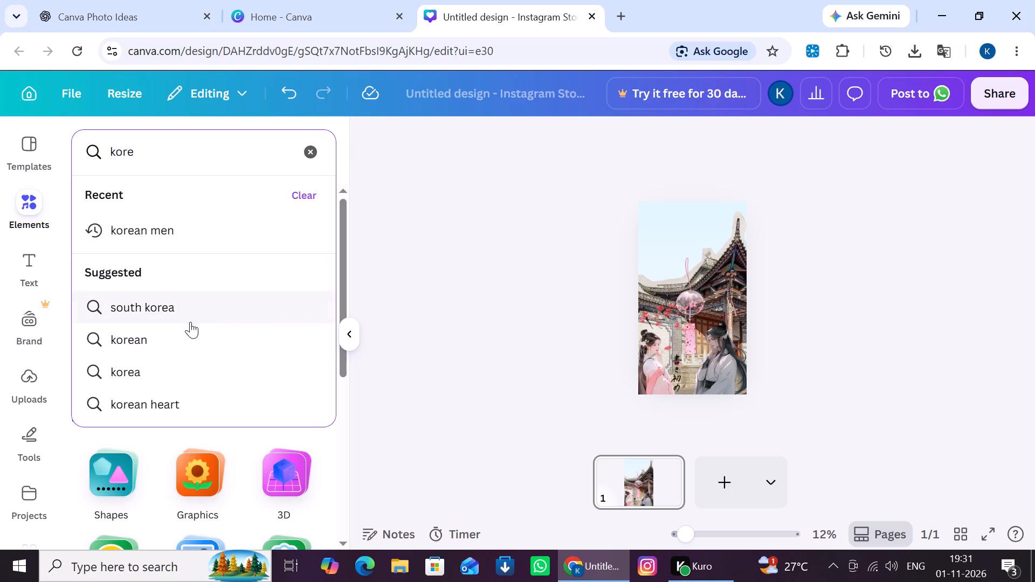
left_click(184, 332)
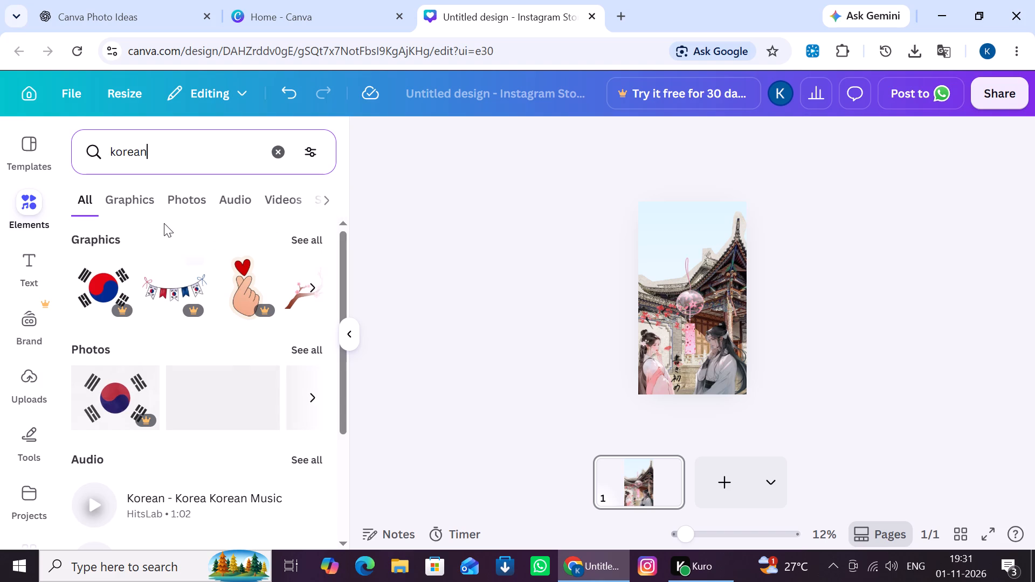
left_click(142, 206)
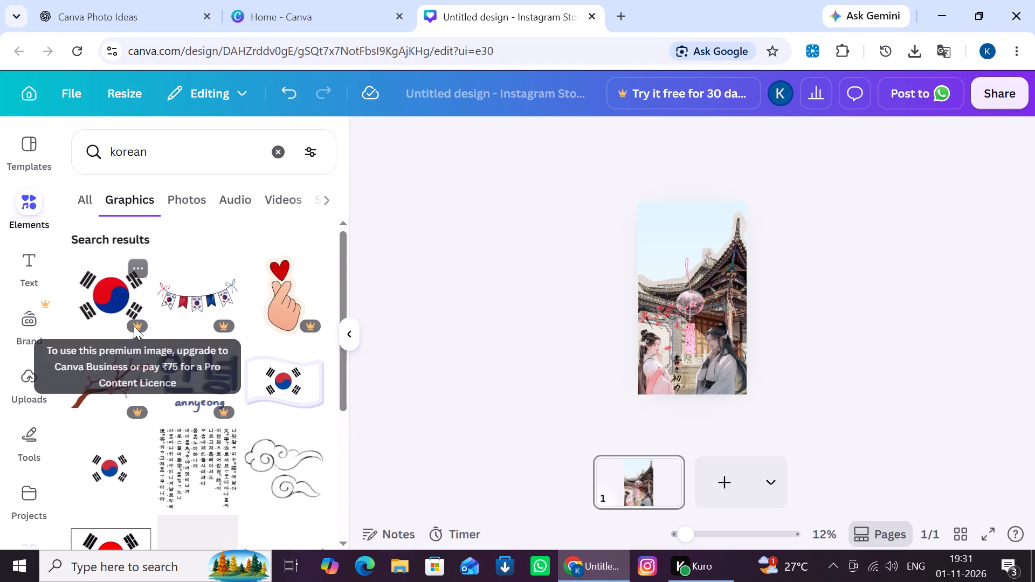
scroll(134, 326, "down", 5)
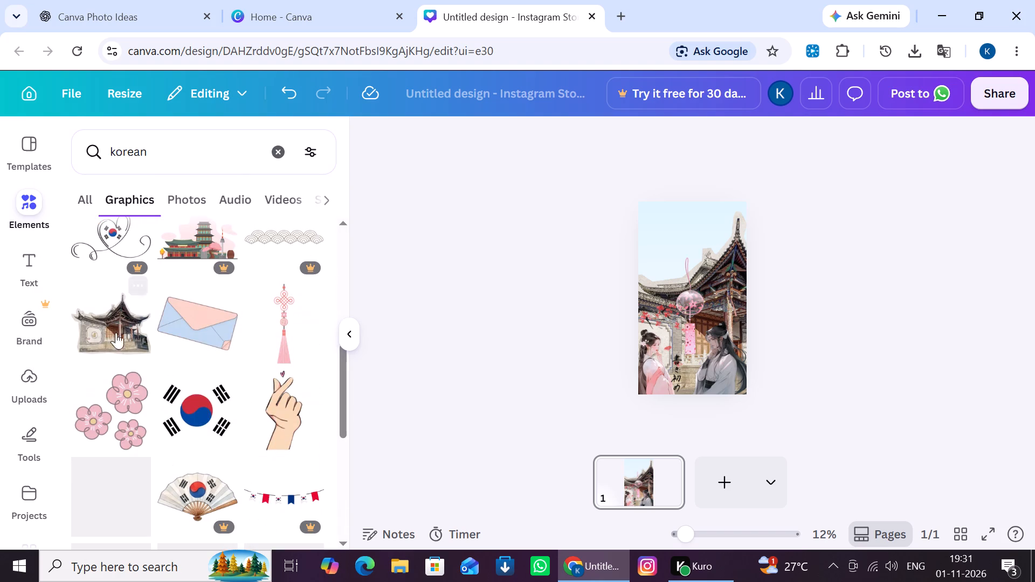
scroll(466, 315, "down", 1)
scroll(183, 442, "down", 3)
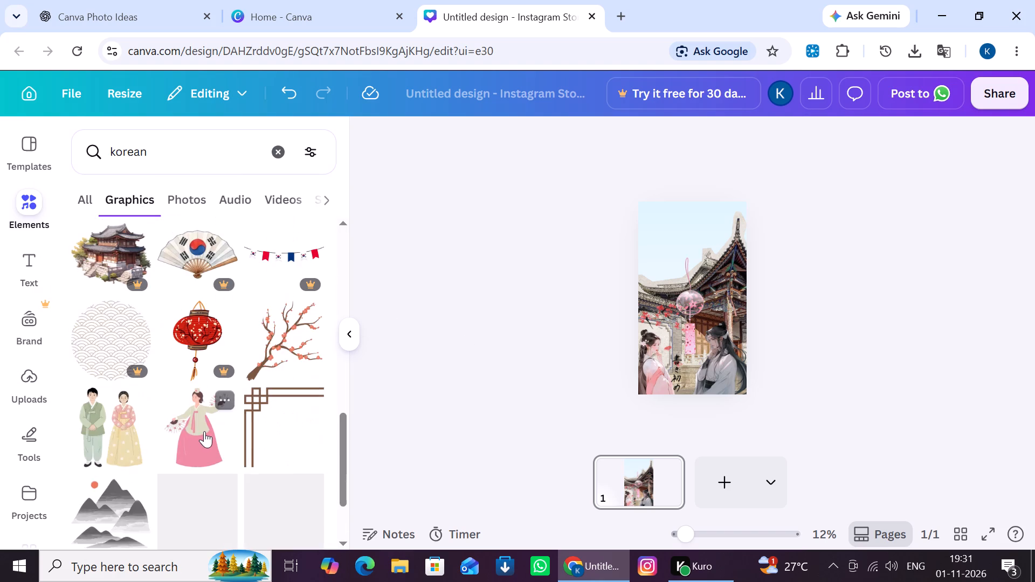
scroll(204, 431, "down", 5)
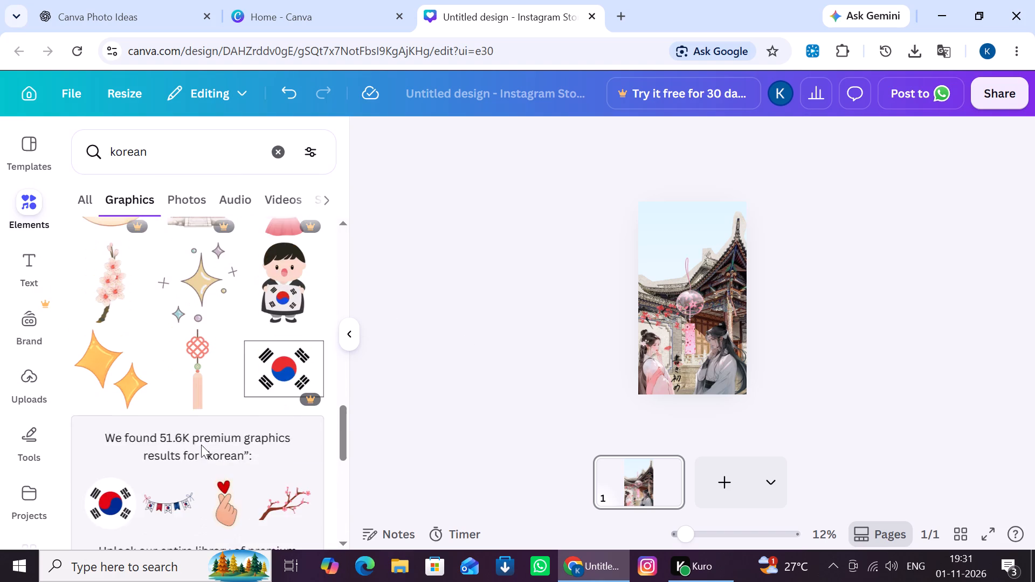
scroll(201, 445, "down", 5)
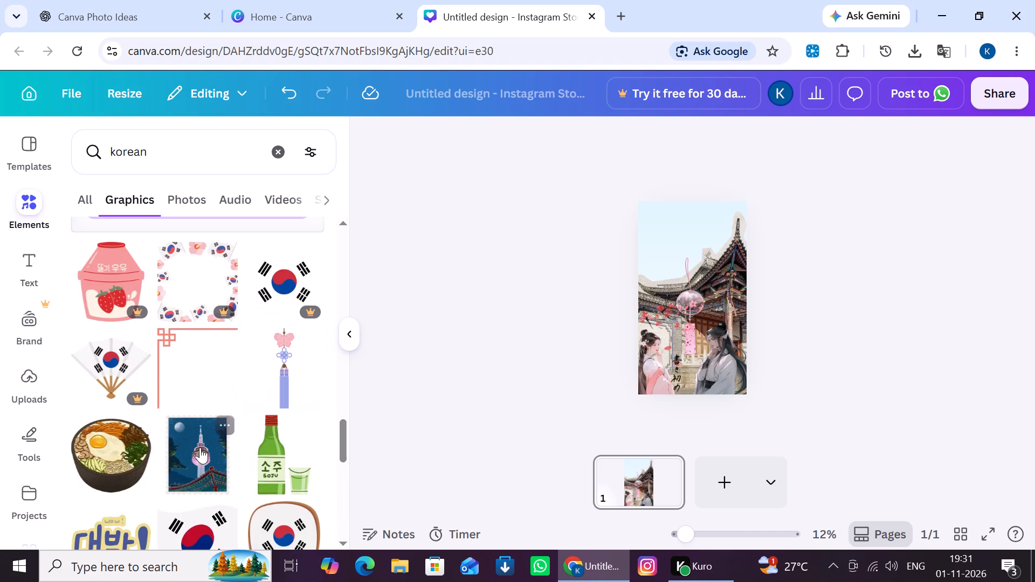
scroll(200, 447, "down", 2)
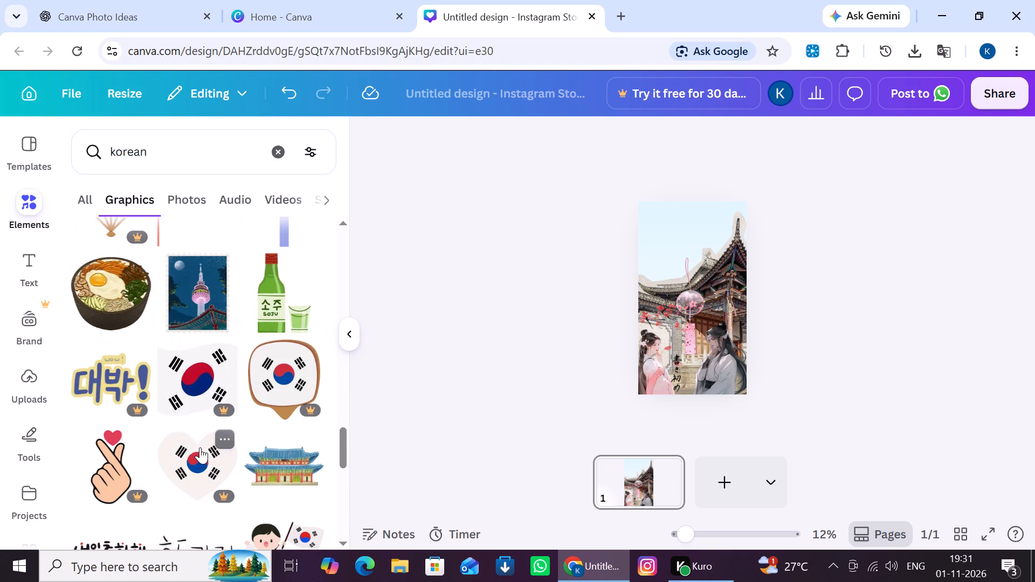
scroll(198, 446, "down", 2)
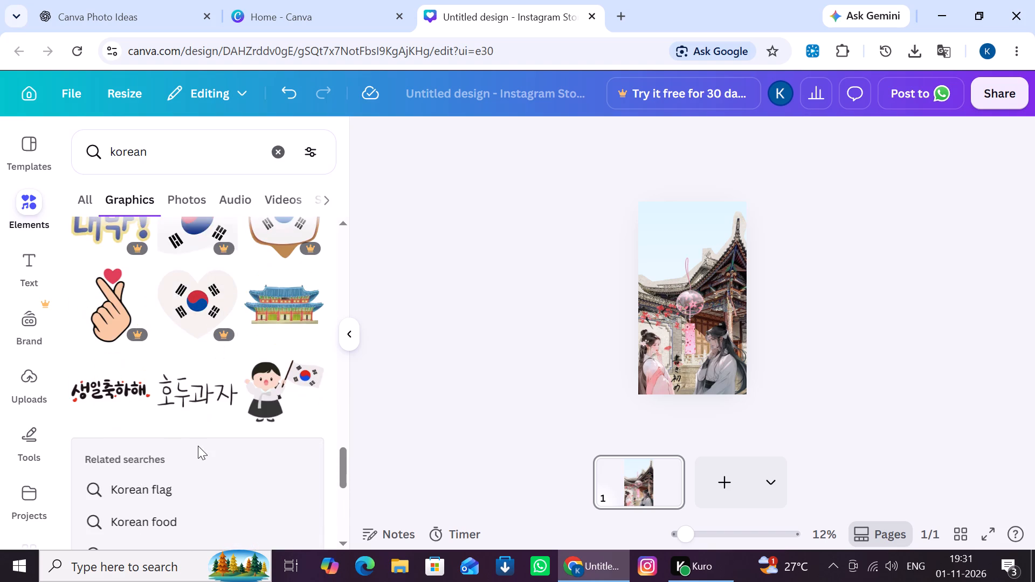
scroll(198, 446, "down", 5)
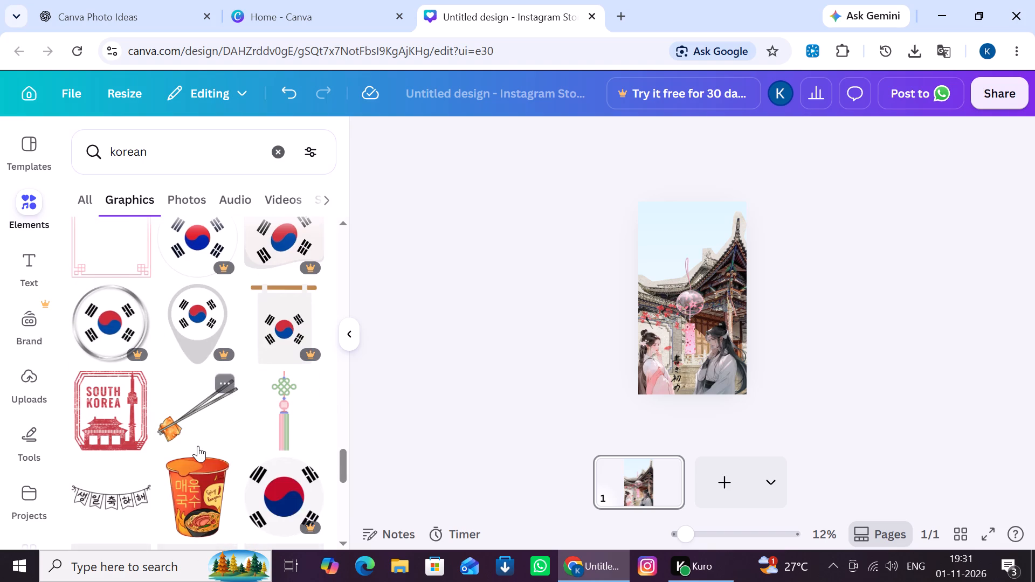
scroll(198, 446, "down", 5)
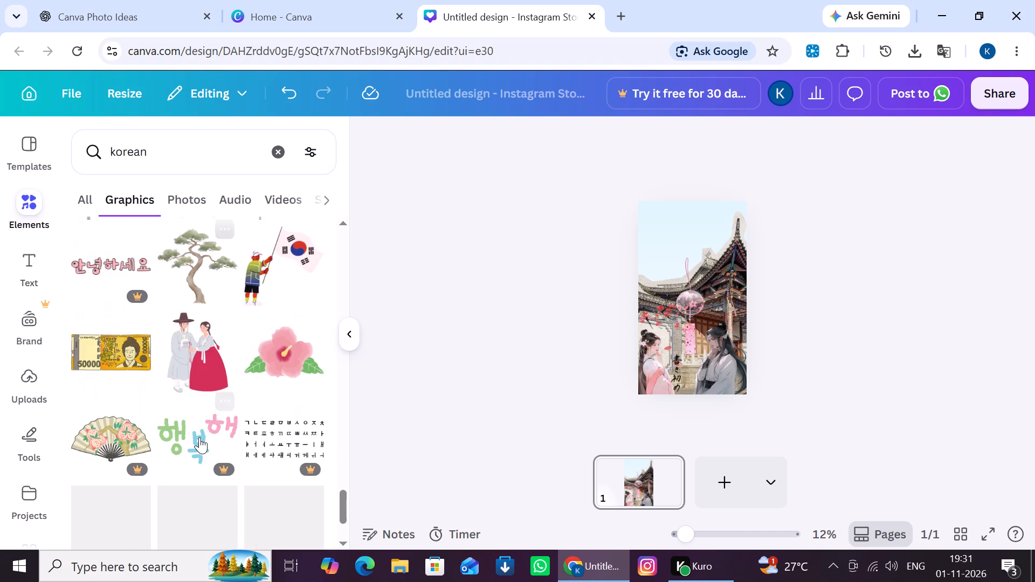
scroll(199, 437, "down", 4)
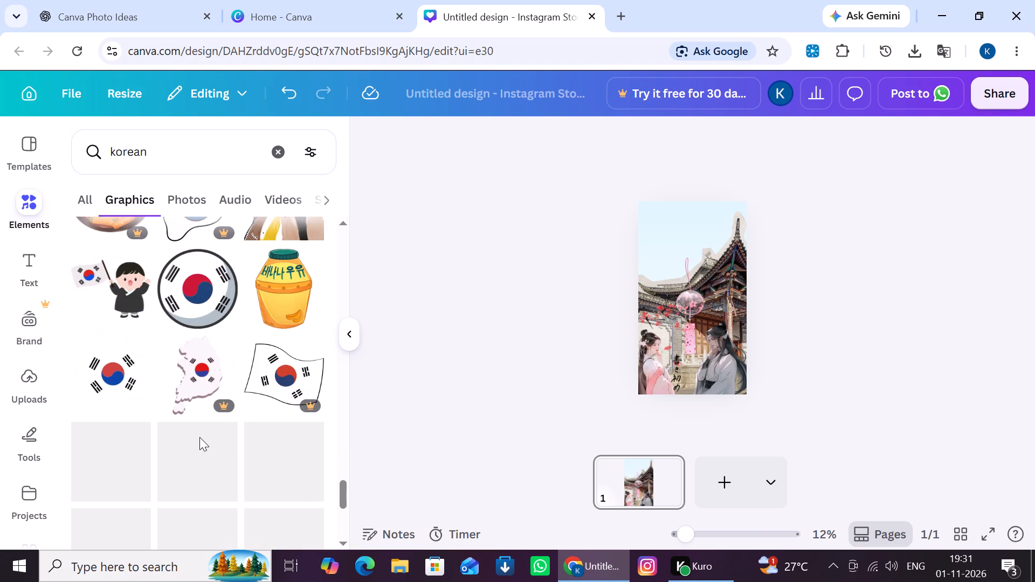
scroll(199, 437, "down", 6)
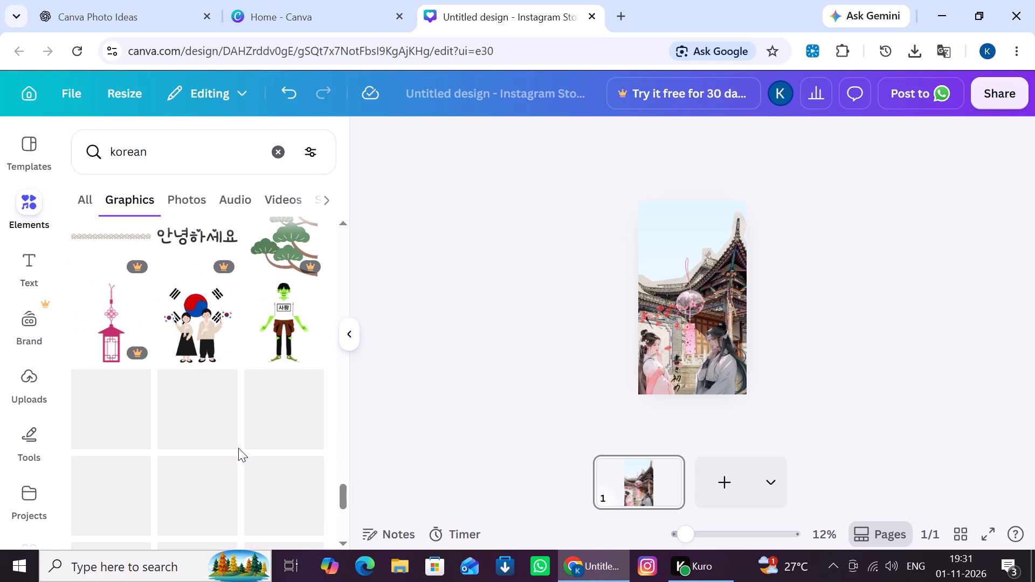
scroll(238, 448, "down", 1)
scroll(219, 398, "down", 2)
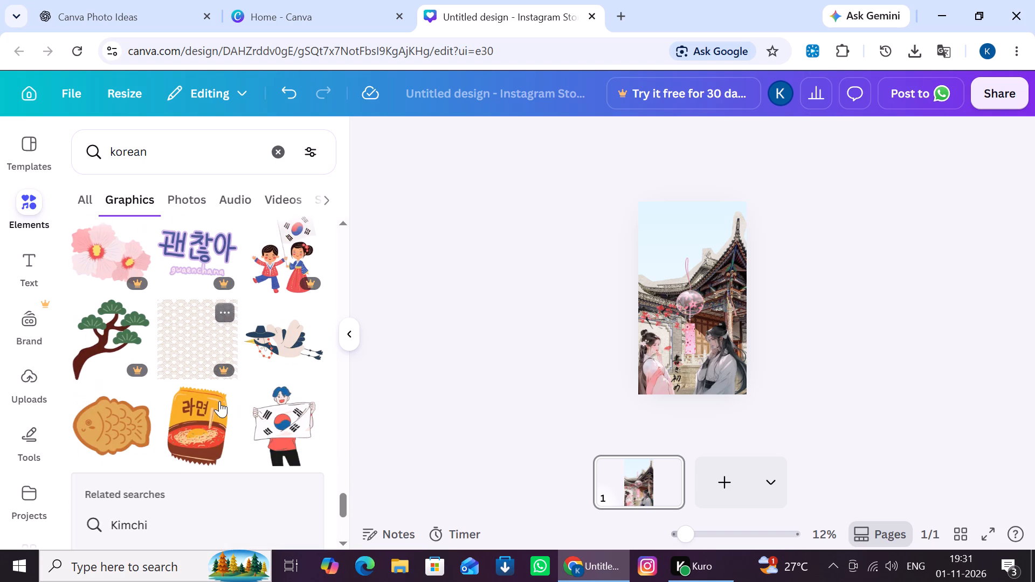
scroll(219, 403, "down", 6)
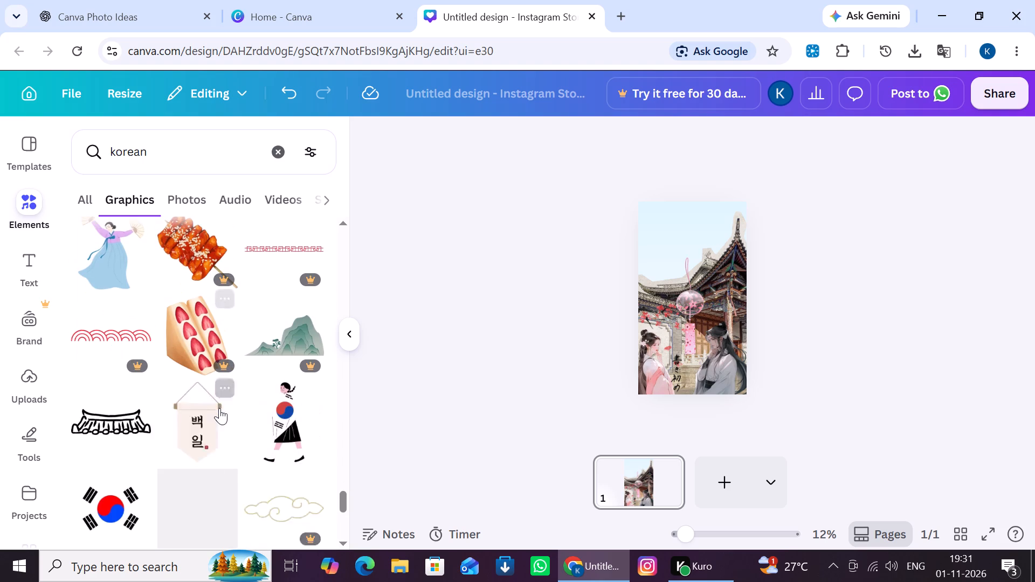
scroll(219, 408, "down", 6)
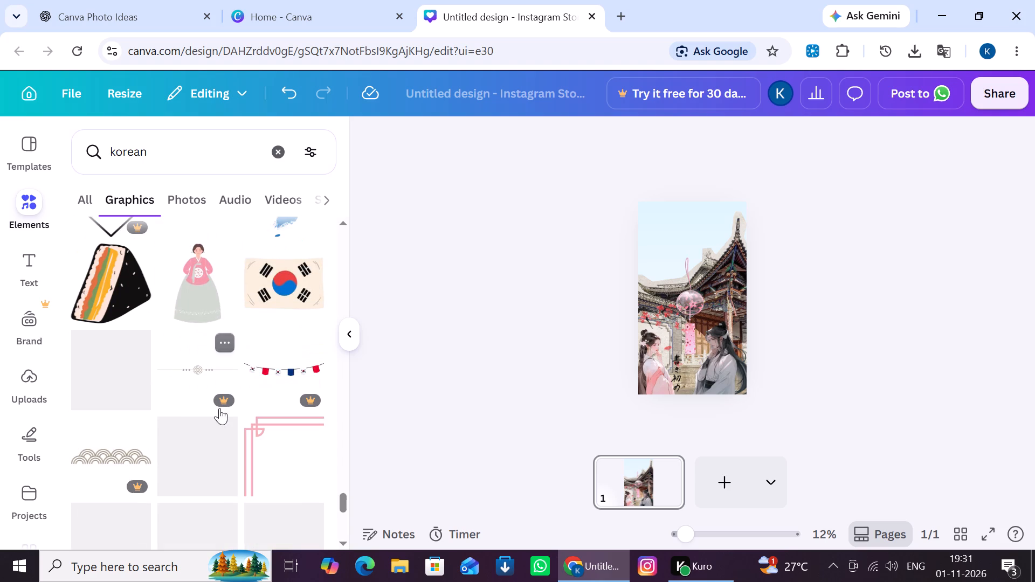
scroll(219, 408, "down", 3)
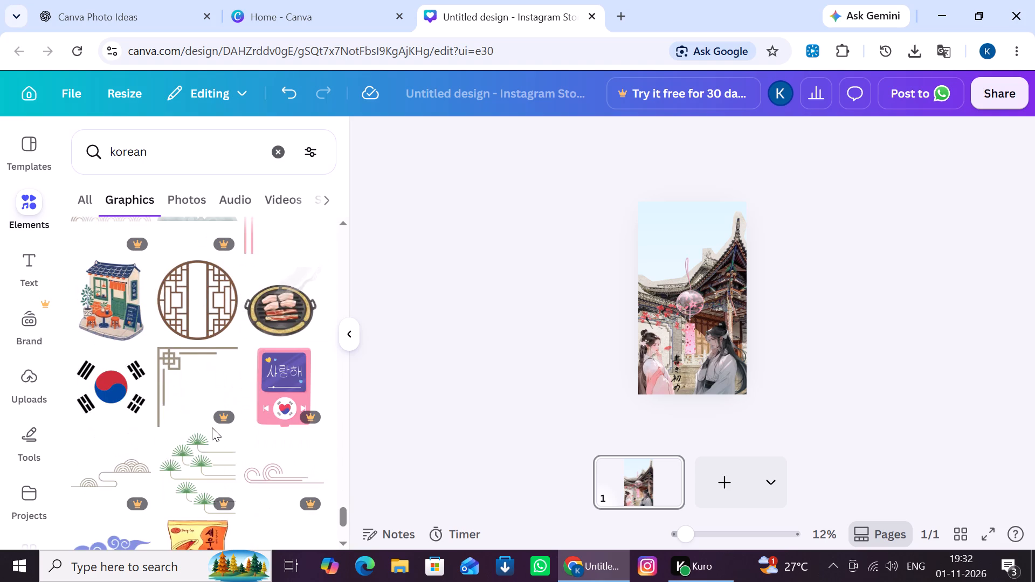
scroll(212, 427, "down", 2)
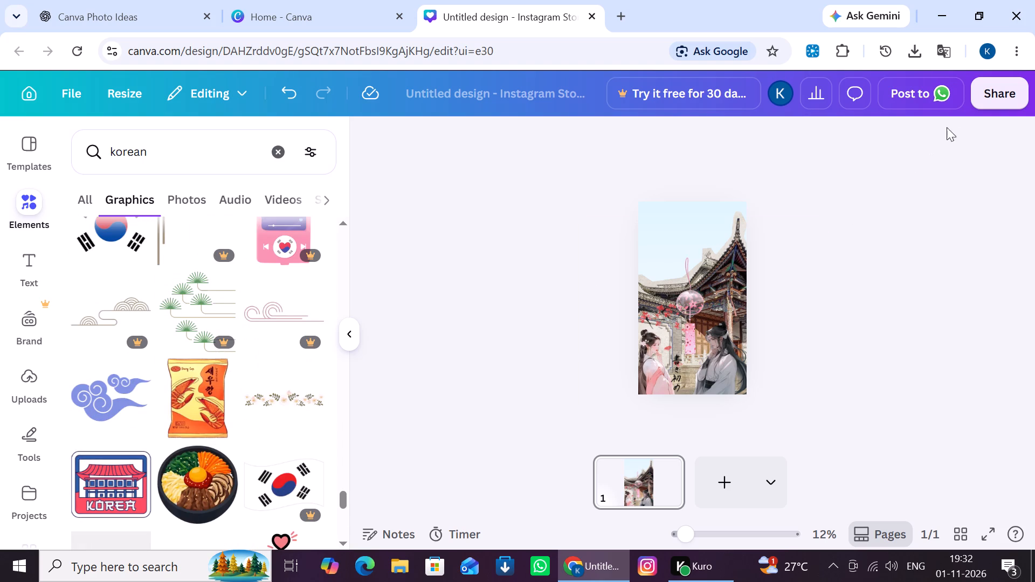
Examine the whole poster and then its details up close, from the temple and wind chime down to the characters and calligraphy.
scroll(727, 335, "up", 4)
left_click(832, 533)
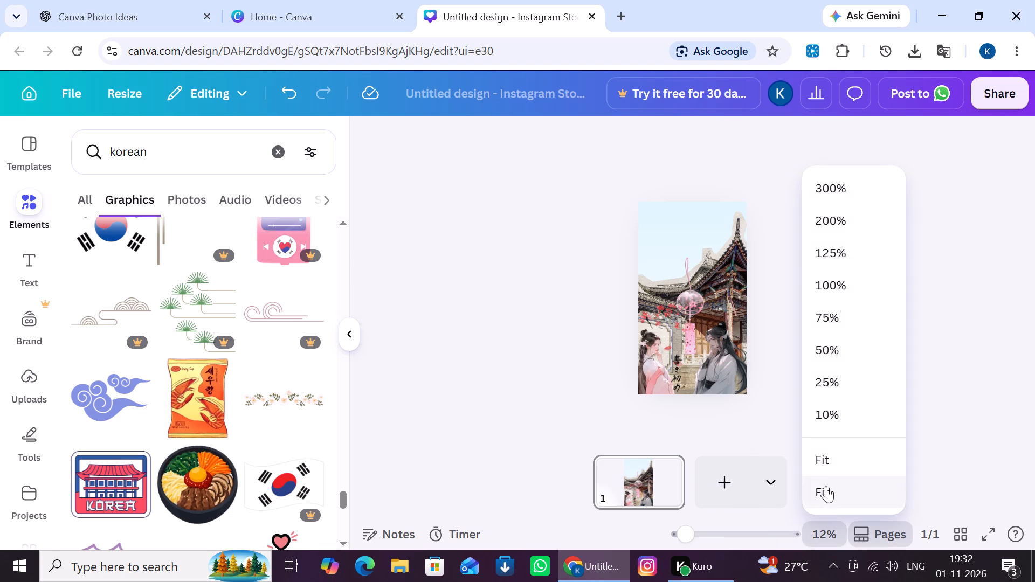
left_click(832, 462)
scroll(638, 394, "up", 4)
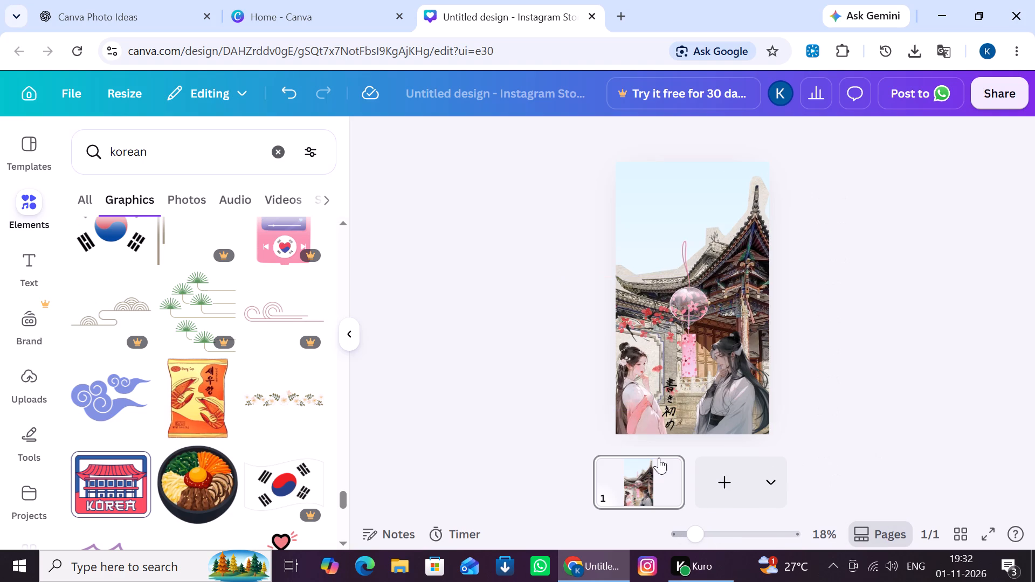
left_click_drag(696, 523, 732, 522)
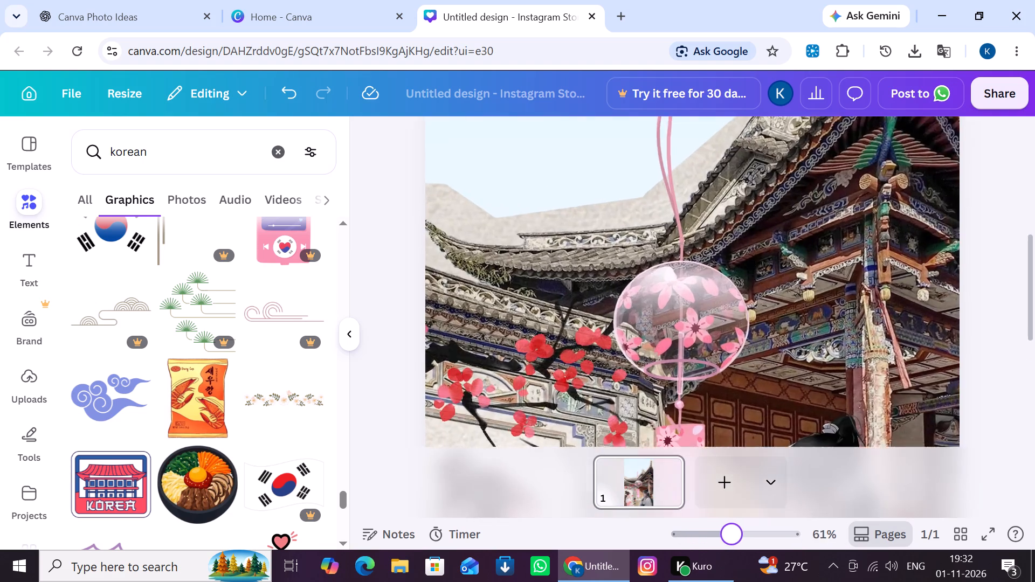
left_click_drag(732, 522, 717, 511)
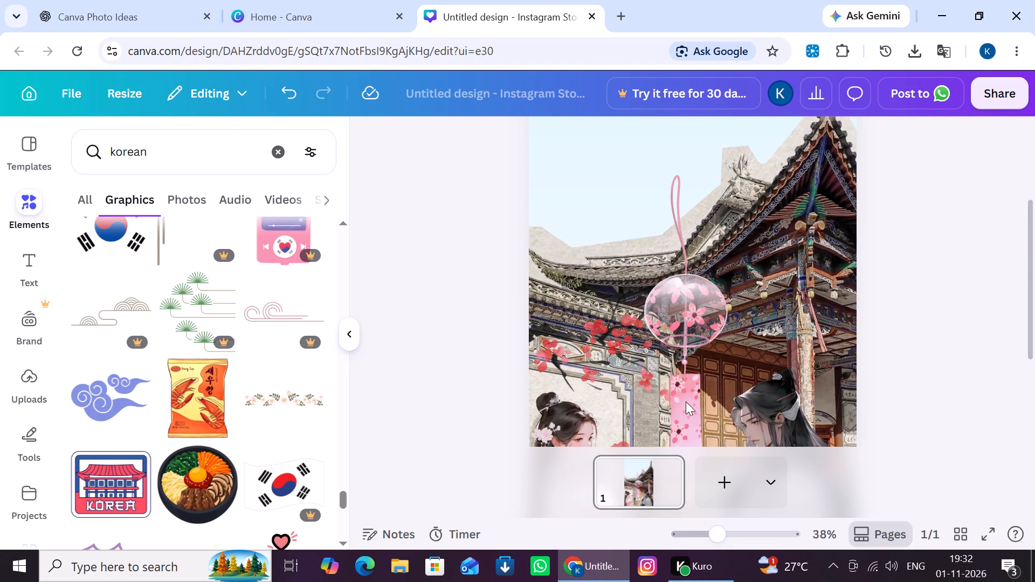
scroll(686, 401, "down", 2)
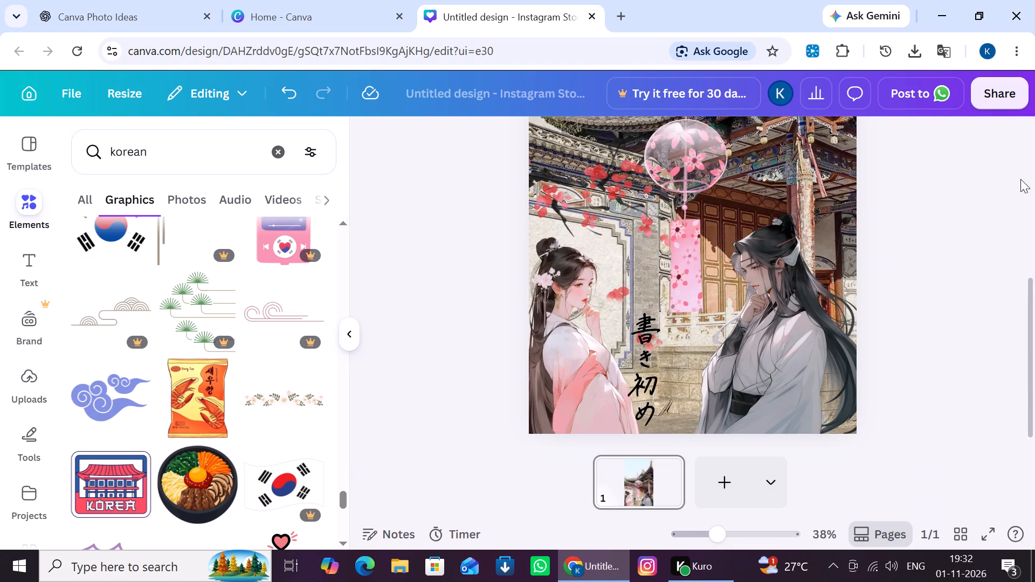
Download the poster as a PNG at 1,080 × 1,920 px in High quality.
left_click(999, 87)
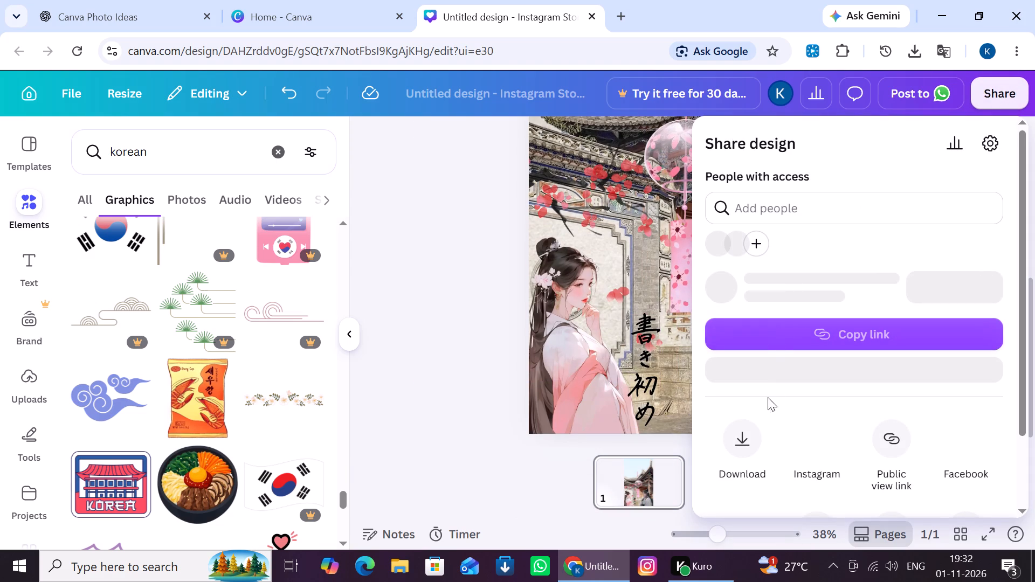
left_click(746, 440)
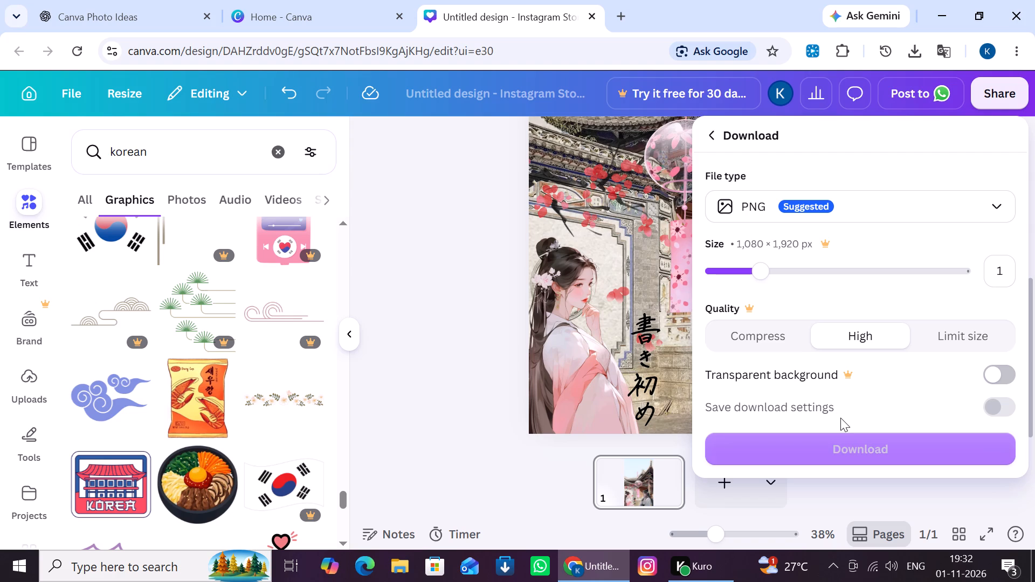
left_click(834, 443)
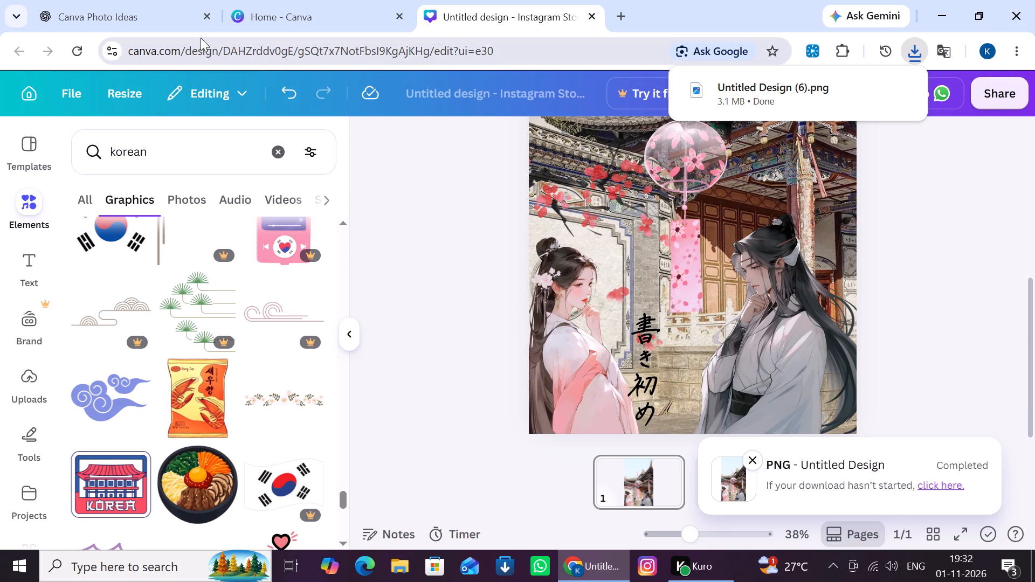
Switch to the ChatGPT conversation "Canva Photo Ideas".
left_click(148, 4)
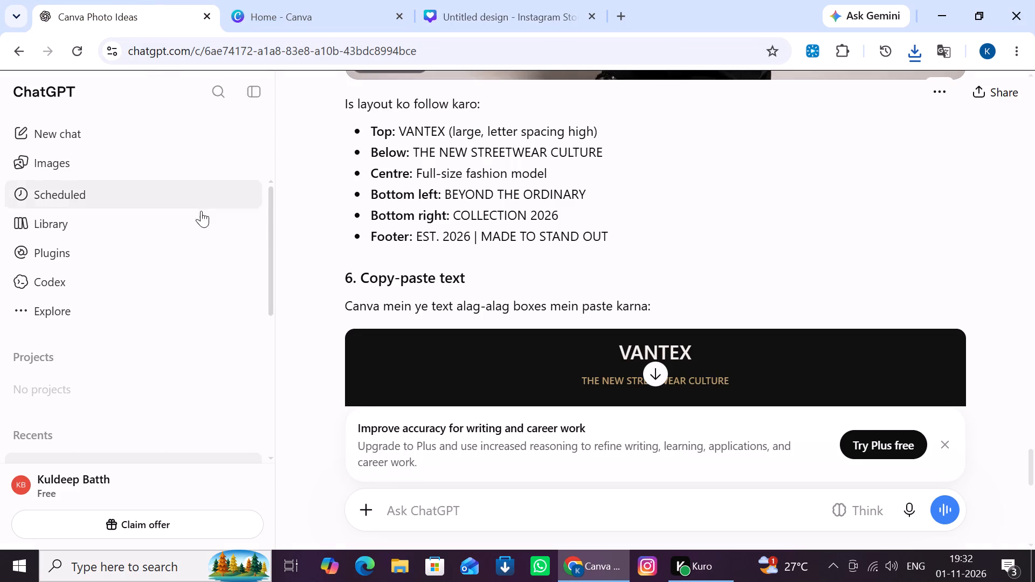
Switch to the ChatGPT conversation "Canva Photo Ideas" and read through the poster guidance down to its end.
scroll(528, 283, "down", 6)
scroll(580, 318, "up", 1)
scroll(640, 301, "down", 4)
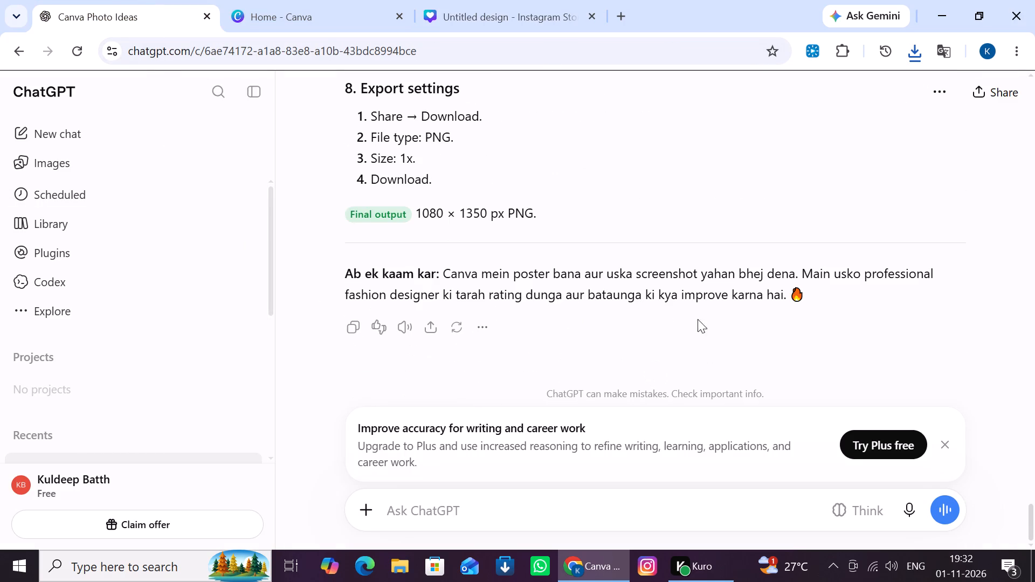
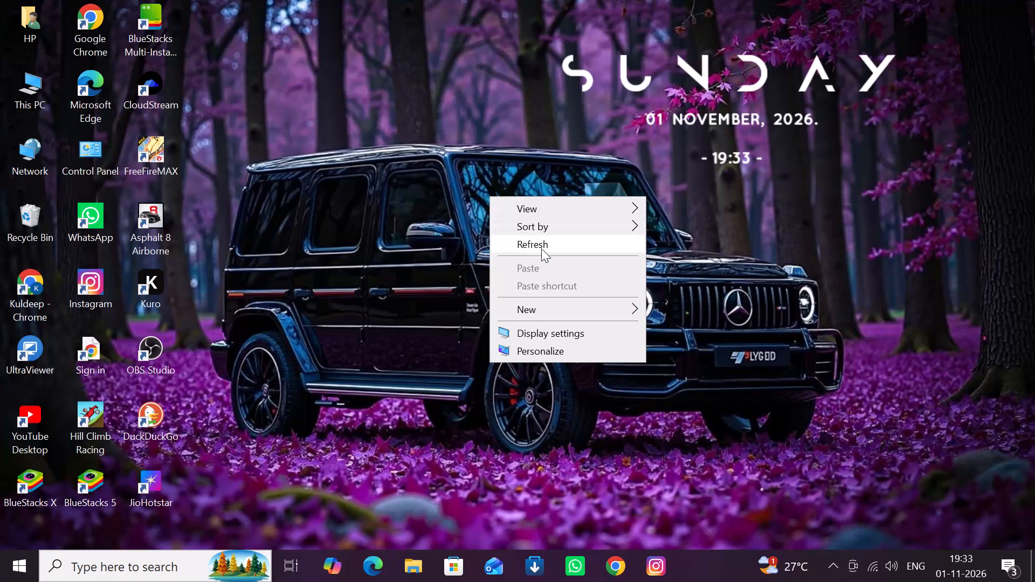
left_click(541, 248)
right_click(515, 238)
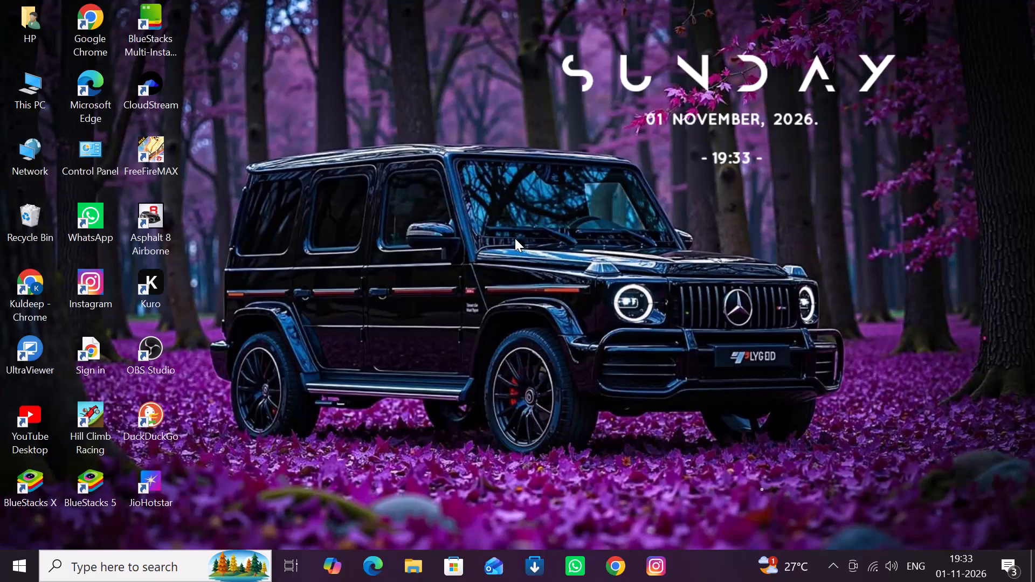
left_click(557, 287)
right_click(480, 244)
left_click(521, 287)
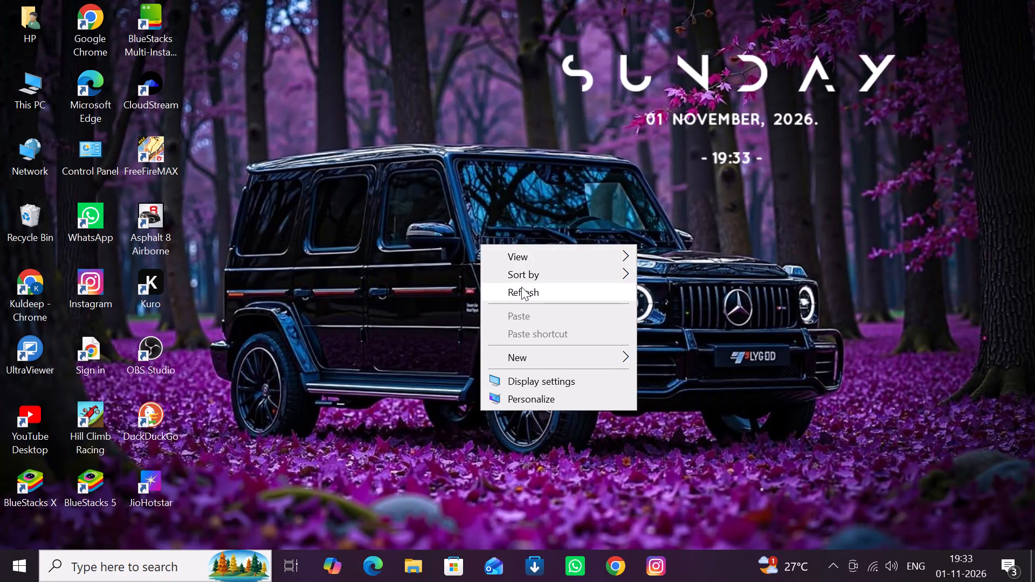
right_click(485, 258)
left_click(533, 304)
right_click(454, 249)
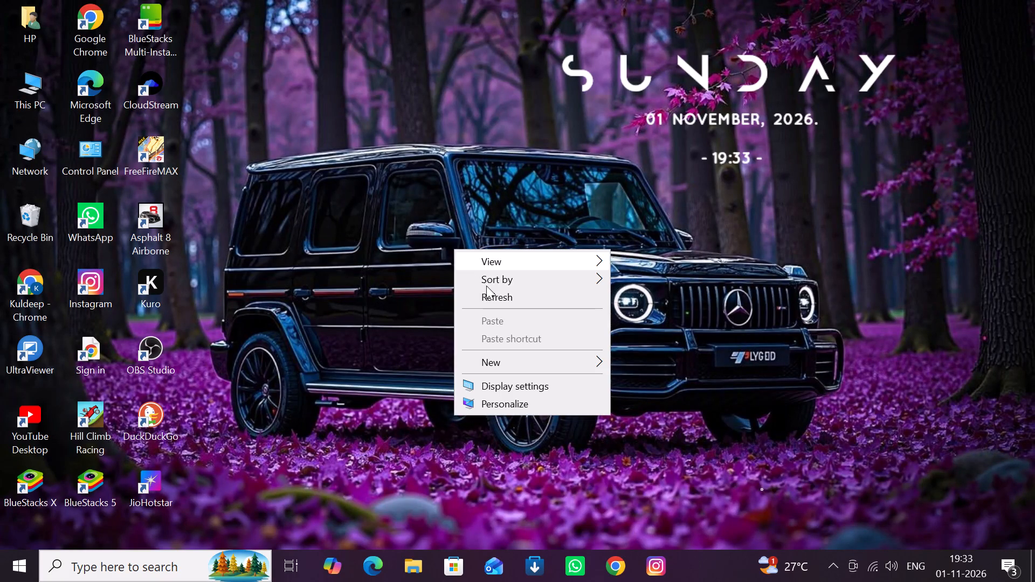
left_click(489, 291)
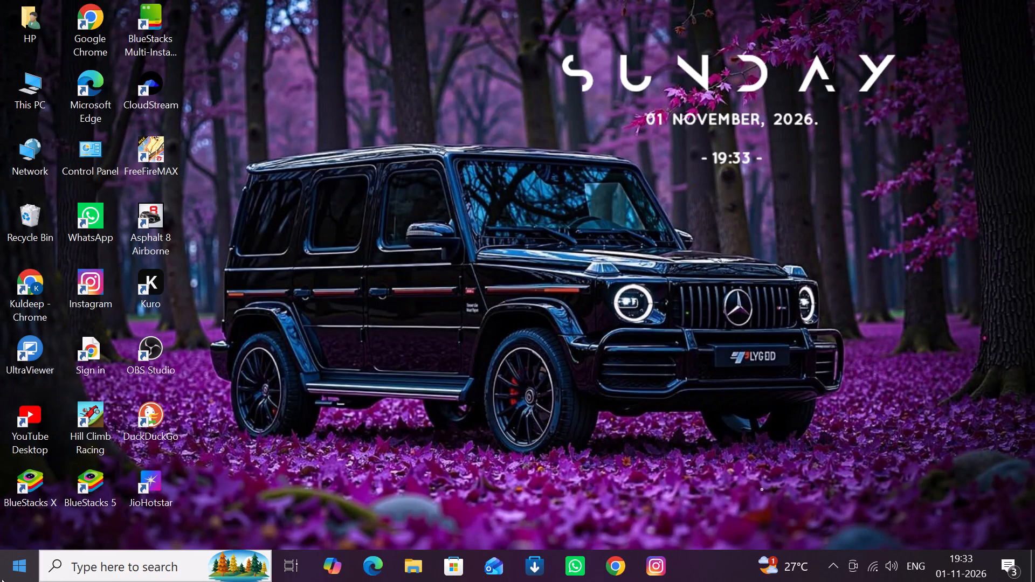
Open the computer's power options, including sleep, shut down and restart.
left_click(8, 571)
left_click(27, 526)
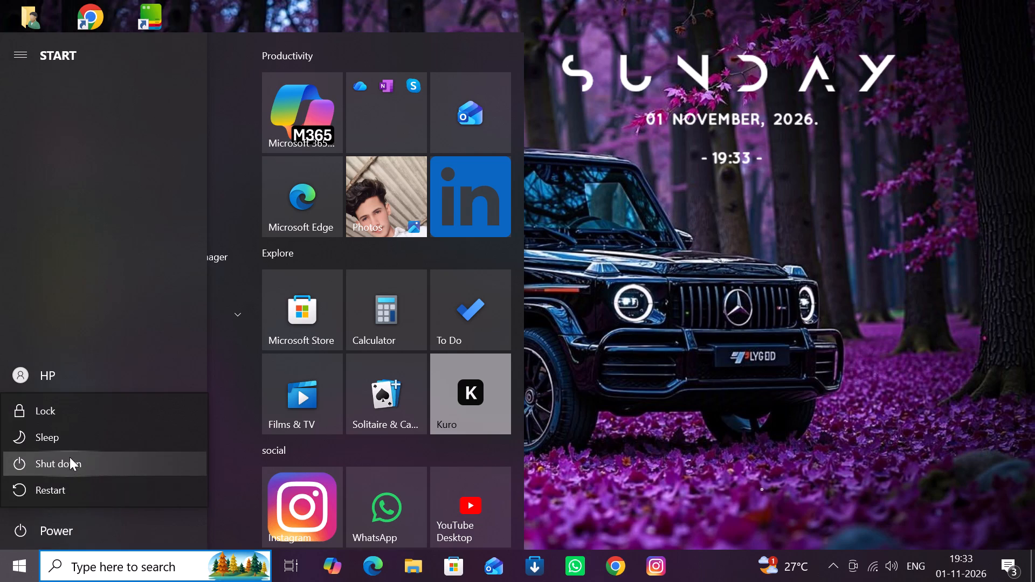